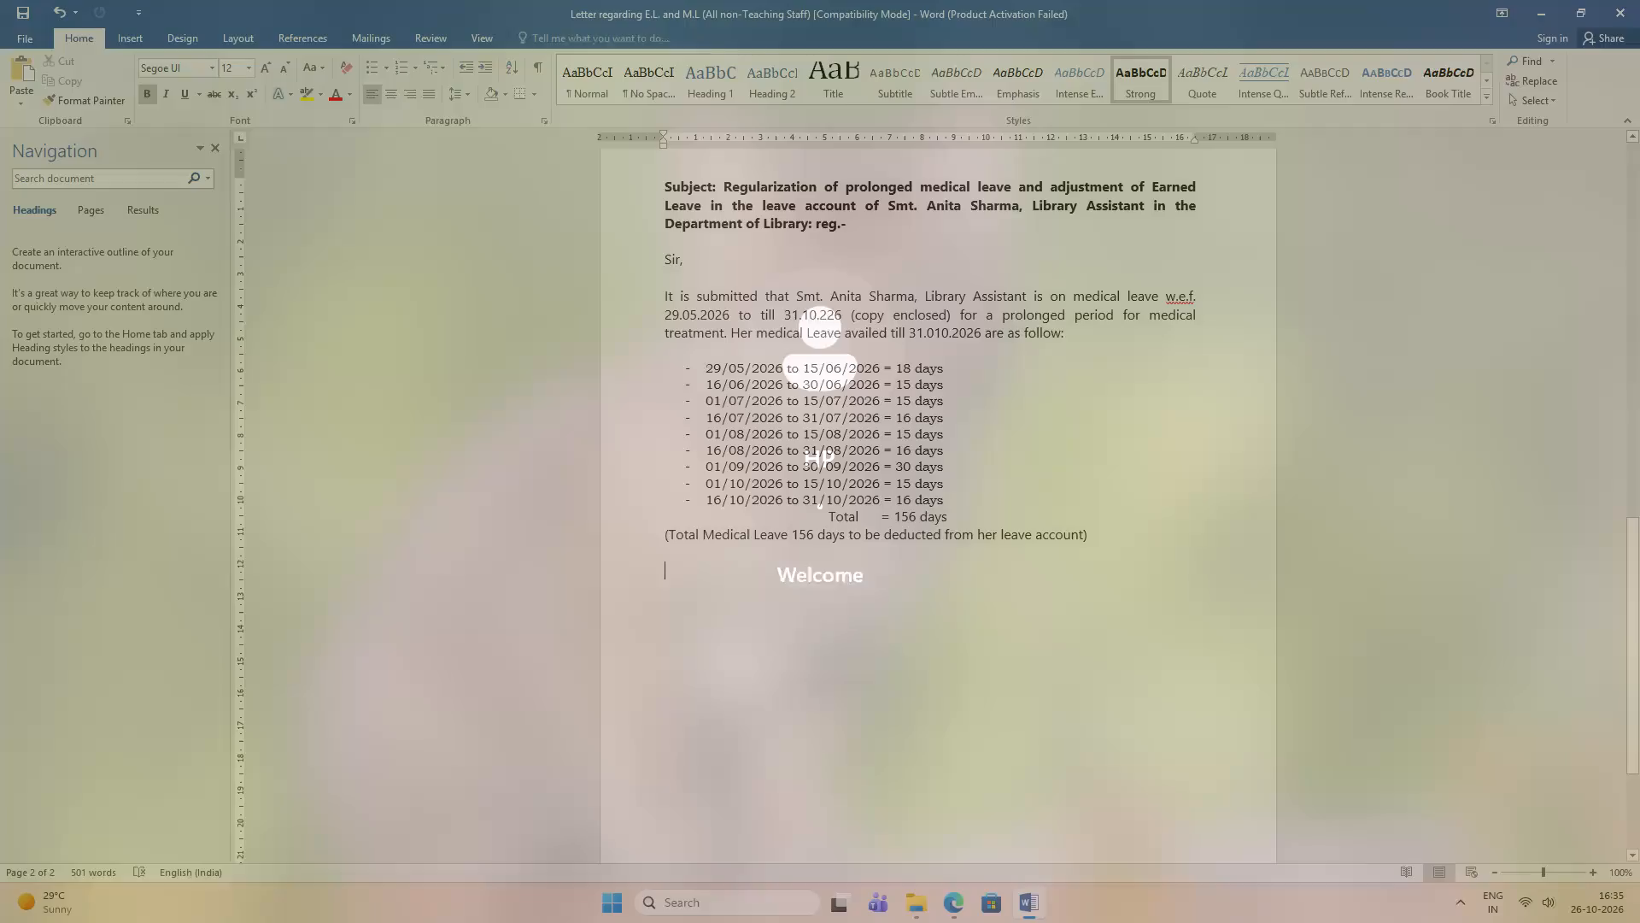
# Save the leave regularization letter.
pyautogui.hotkey('ctrl', 's')
# Switch to Microsoft Edge and replace the existing Google homepage tab with a new tab opened on google.com.
pyautogui.hotkey('alt', 'Tab')
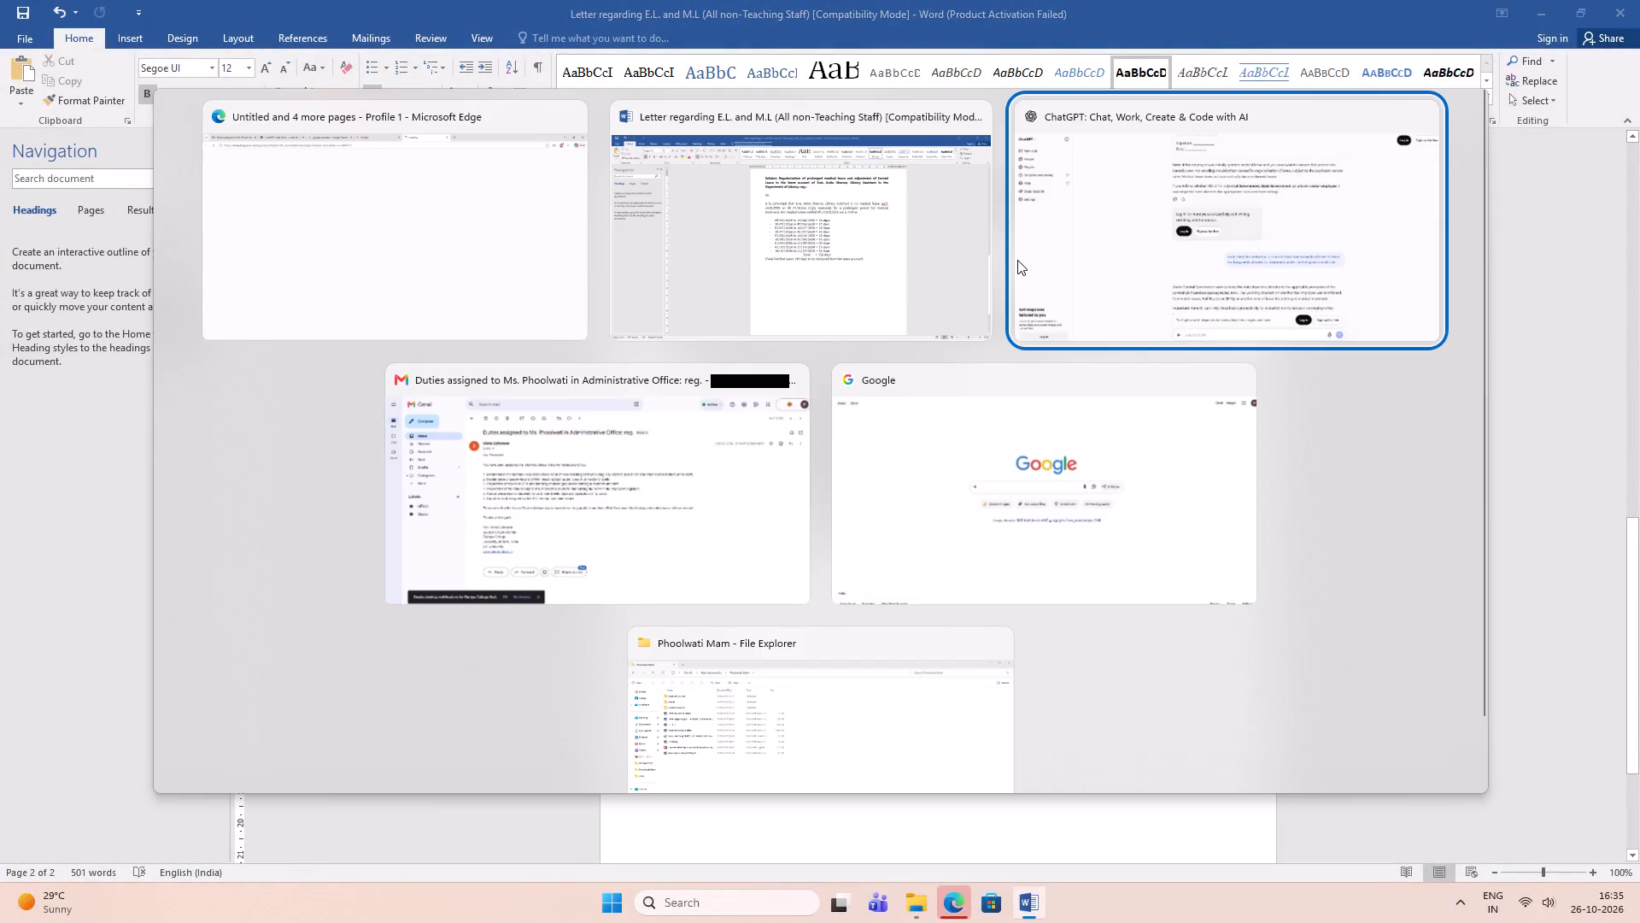
pyautogui.moveTo(769, 0); pyautogui.dragTo(780, 3)
pyautogui.click(967, 9)
pyautogui.click(1045, 14)
pyautogui.click(737, 3)
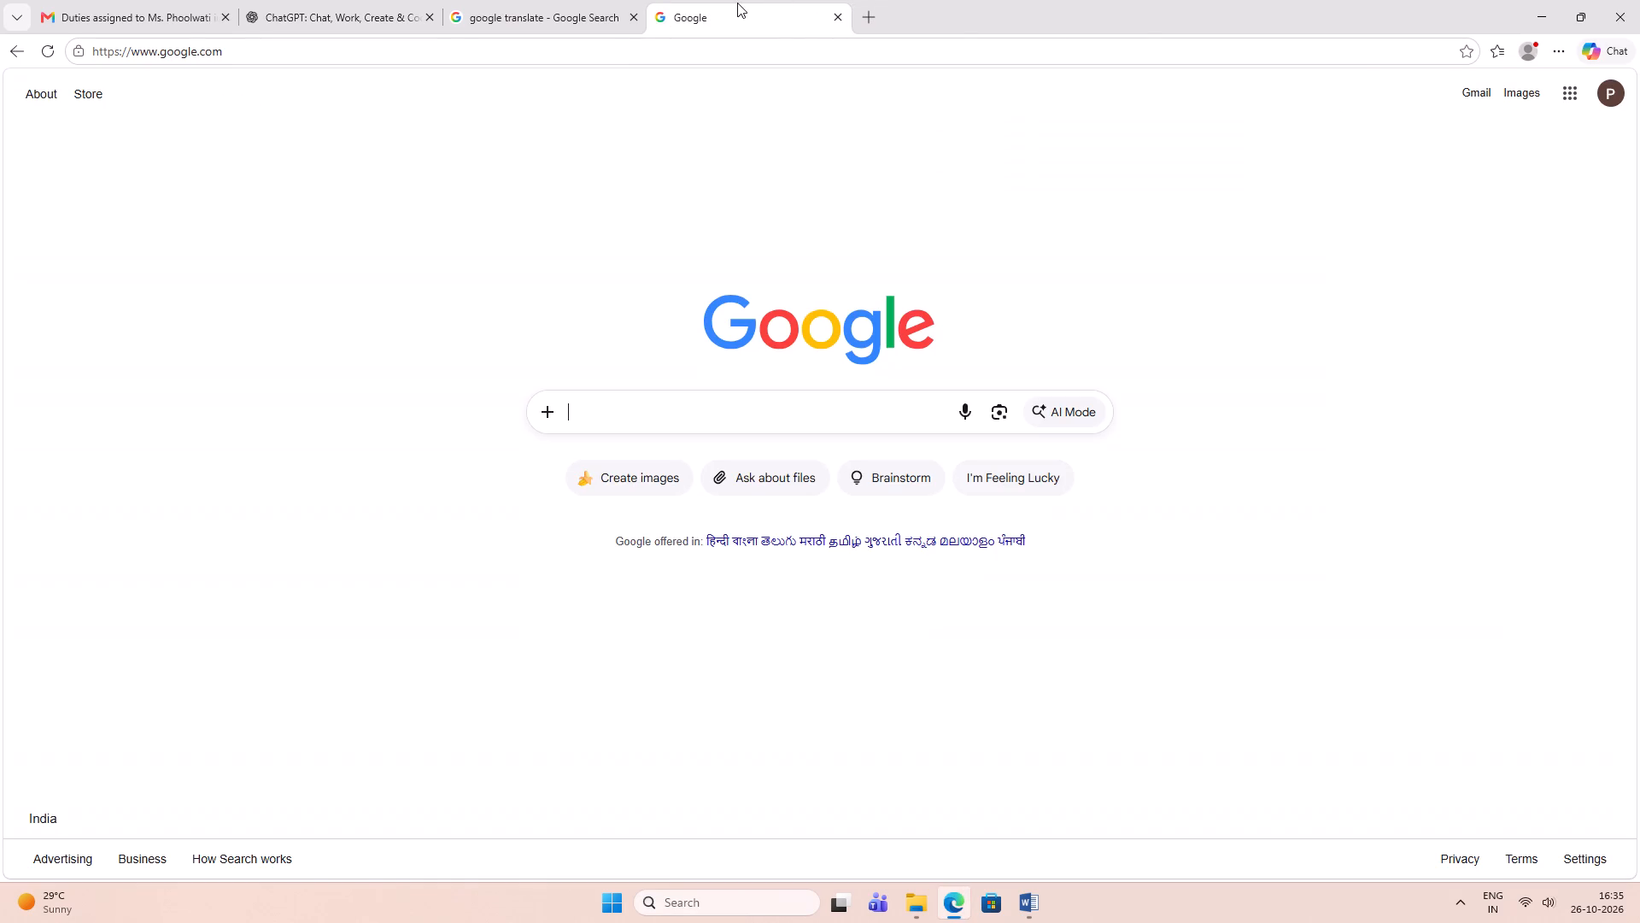
pyautogui.click(835, 16)
pyautogui.click(663, 13)
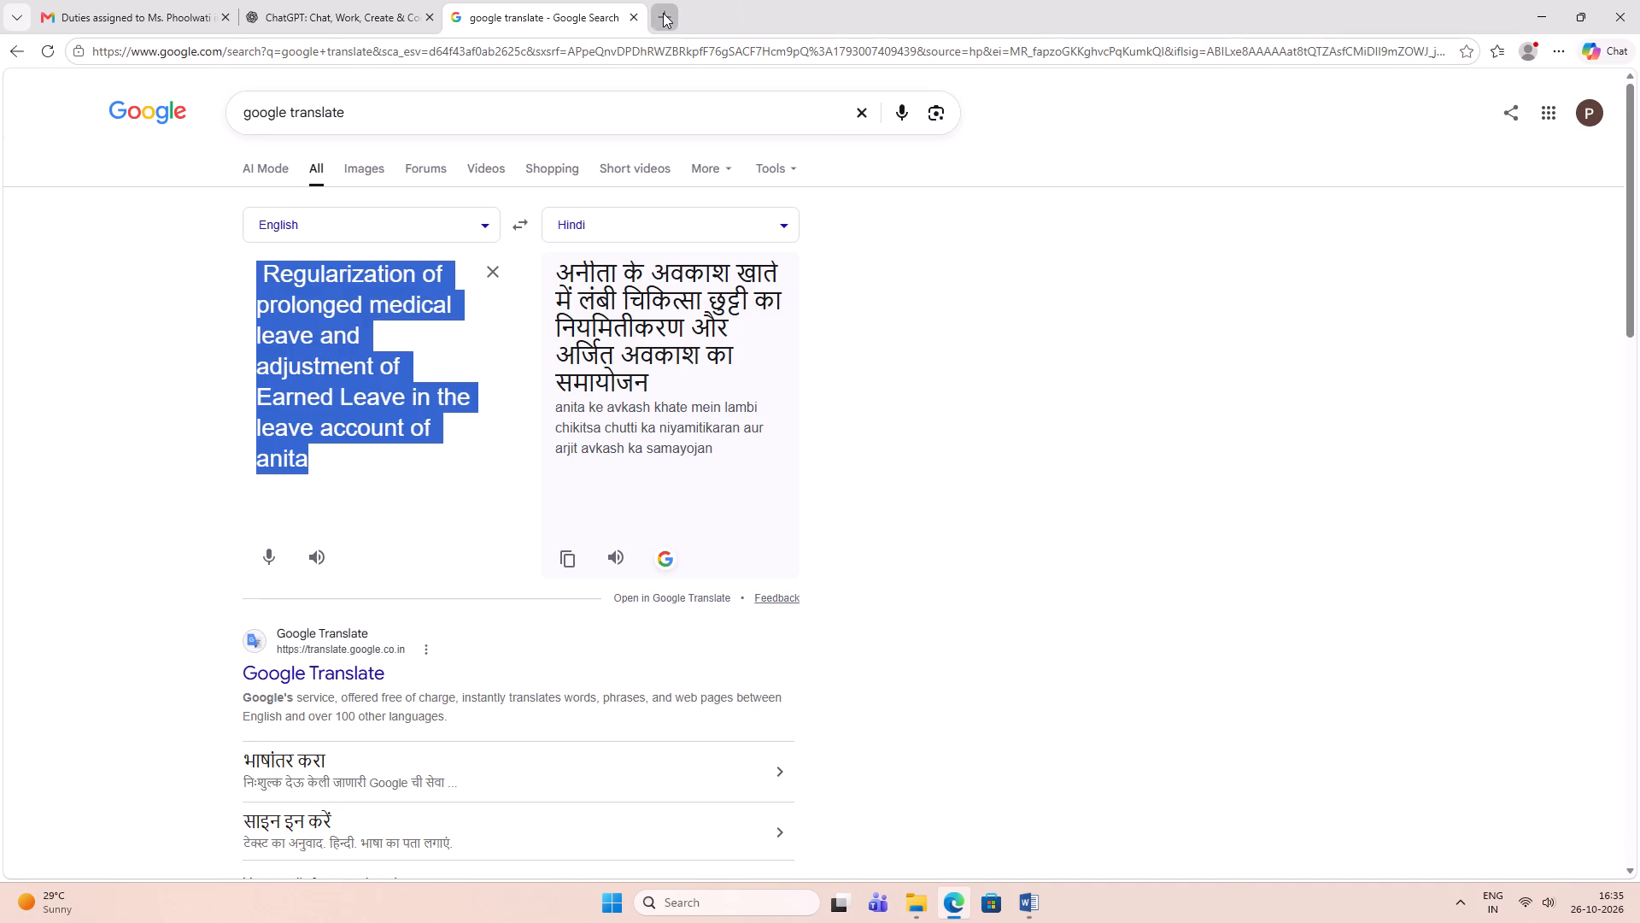
pyautogui.press('g')
pyautogui.press('End')
pyautogui.press('Return')
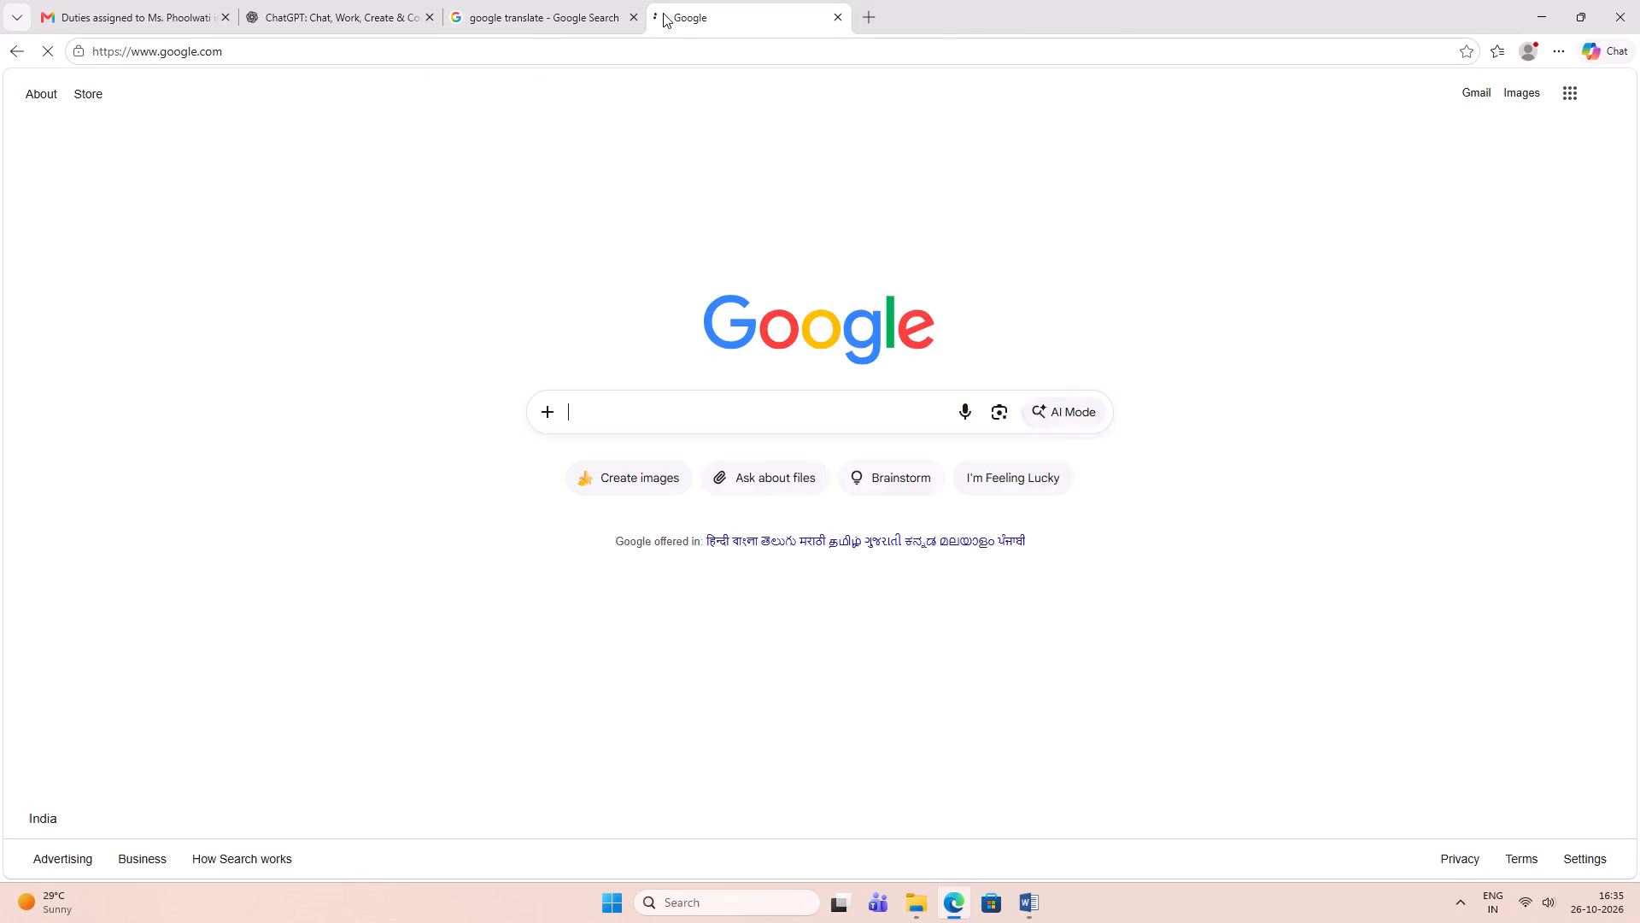
# Search Google for "what is difference between commuted leave and half pay leave".
pyautogui.write('what is differenc')
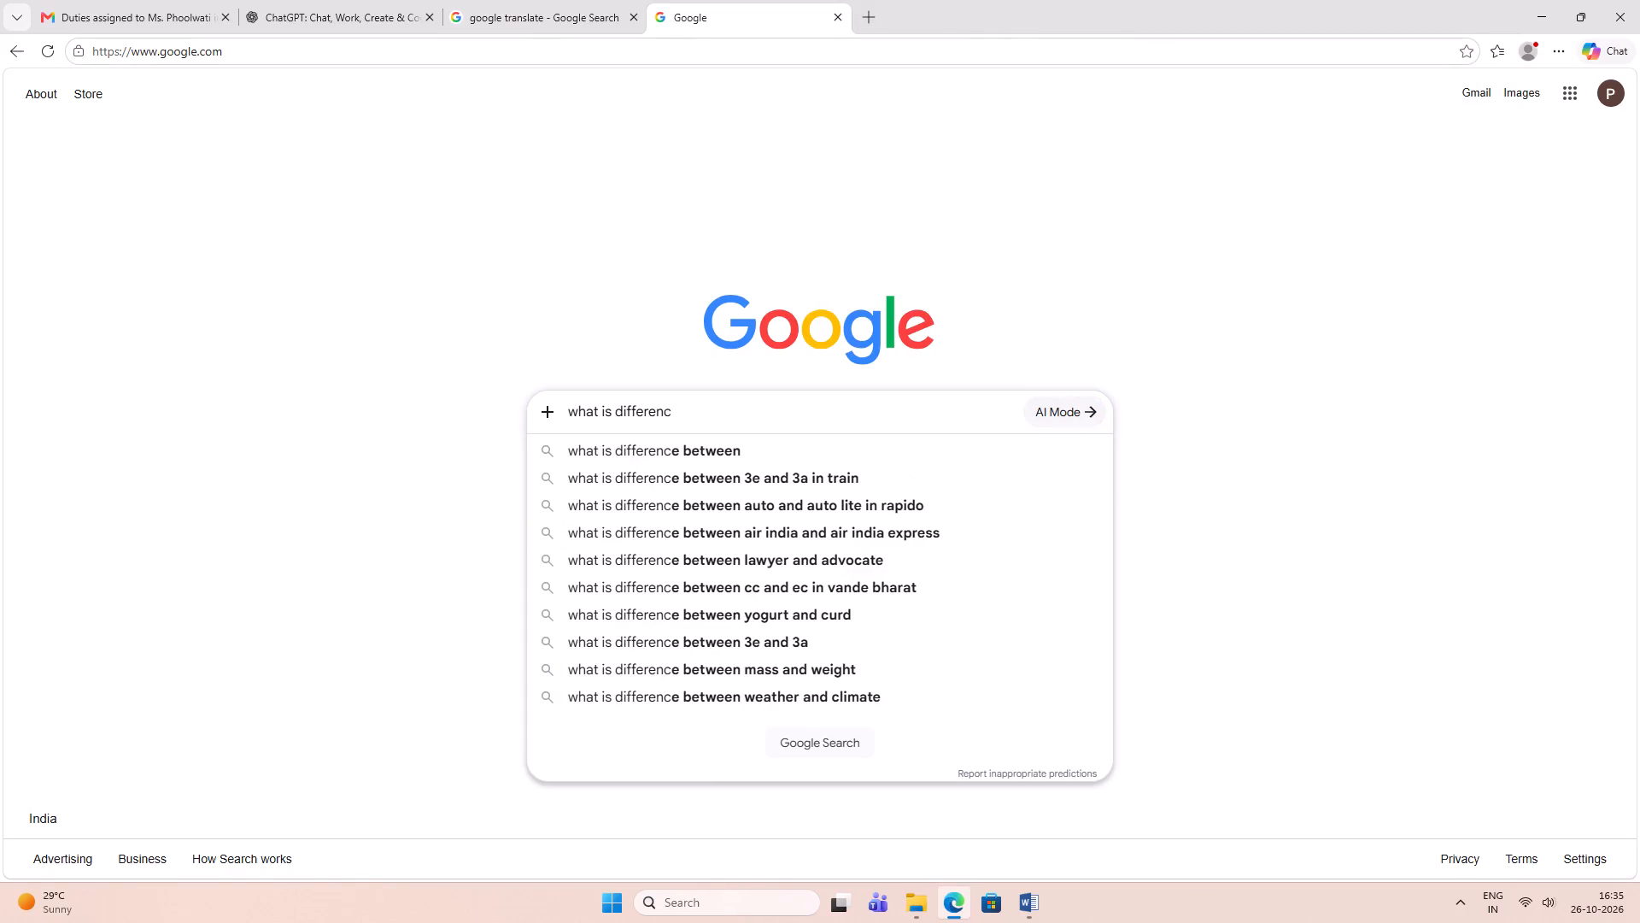
pyautogui.write('e betwwe')
pyautogui.press('BackSpace')
pyautogui.press('BackSpace')
pyautogui.press('BackSpace')
pyautogui.write('ween half pay leae')
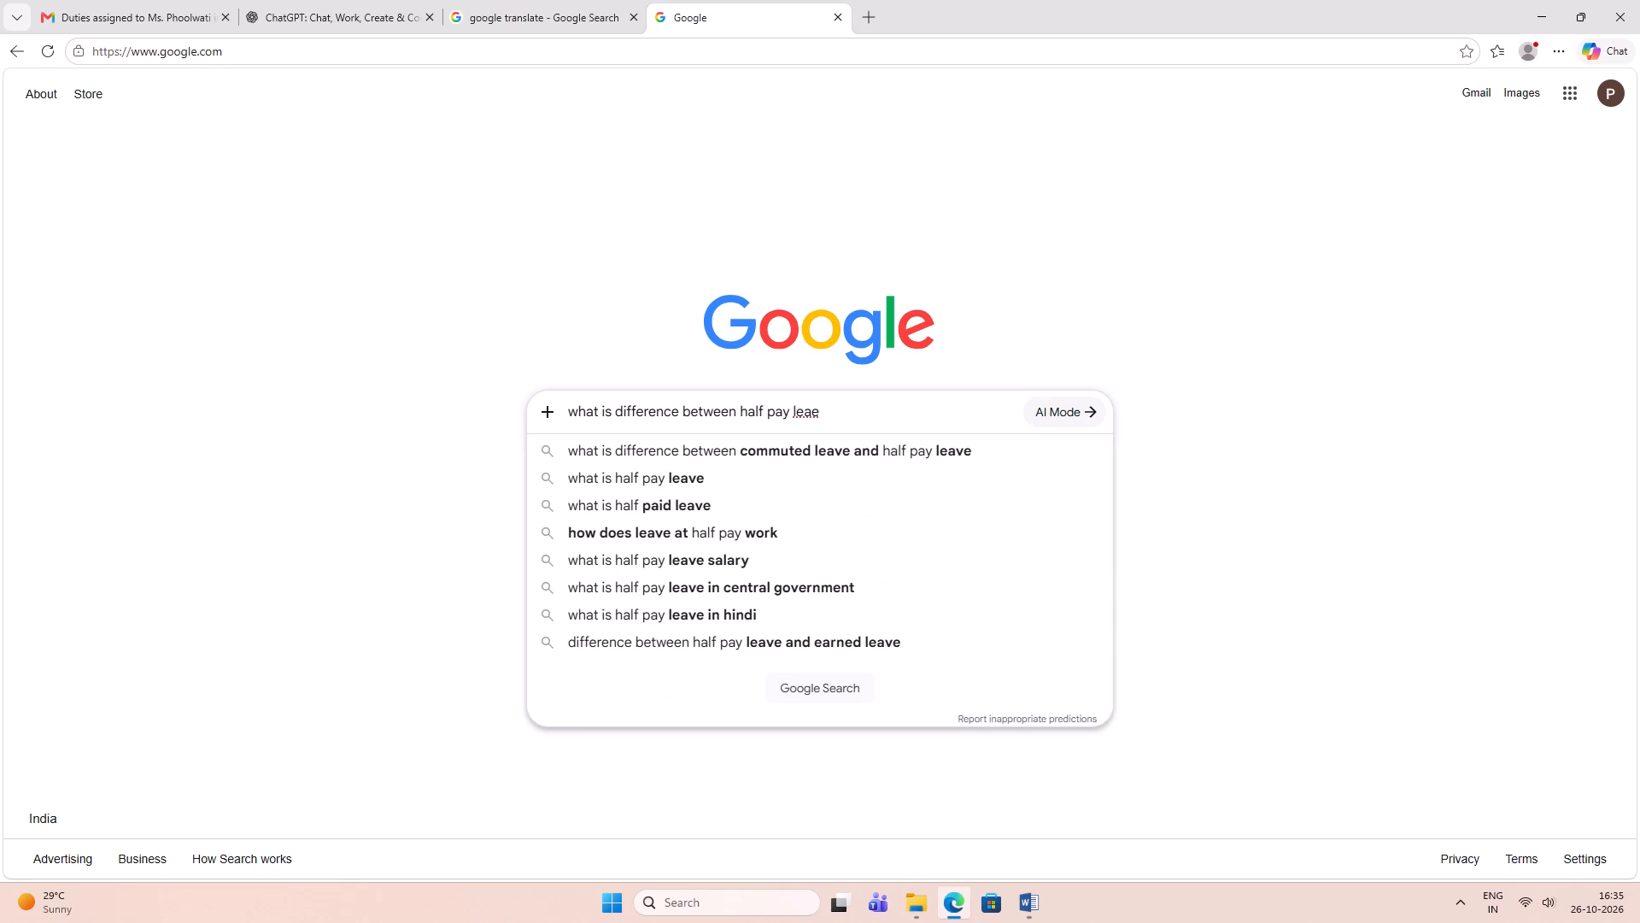
pyautogui.press('BackSpace')
pyautogui.press('v')
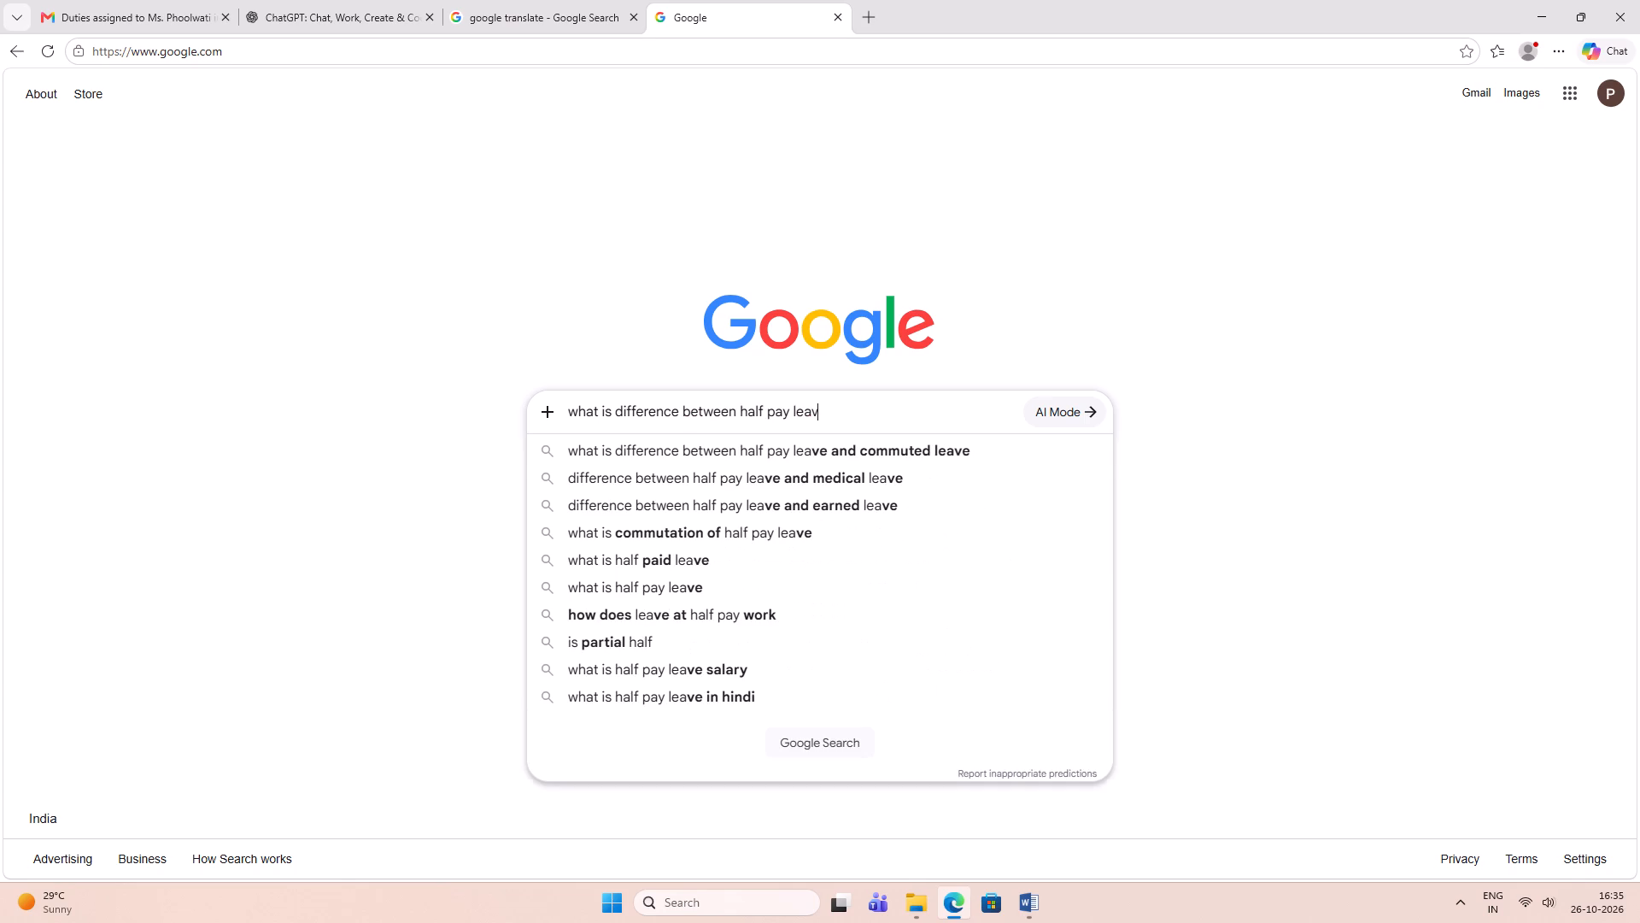
pyautogui.press('Down')
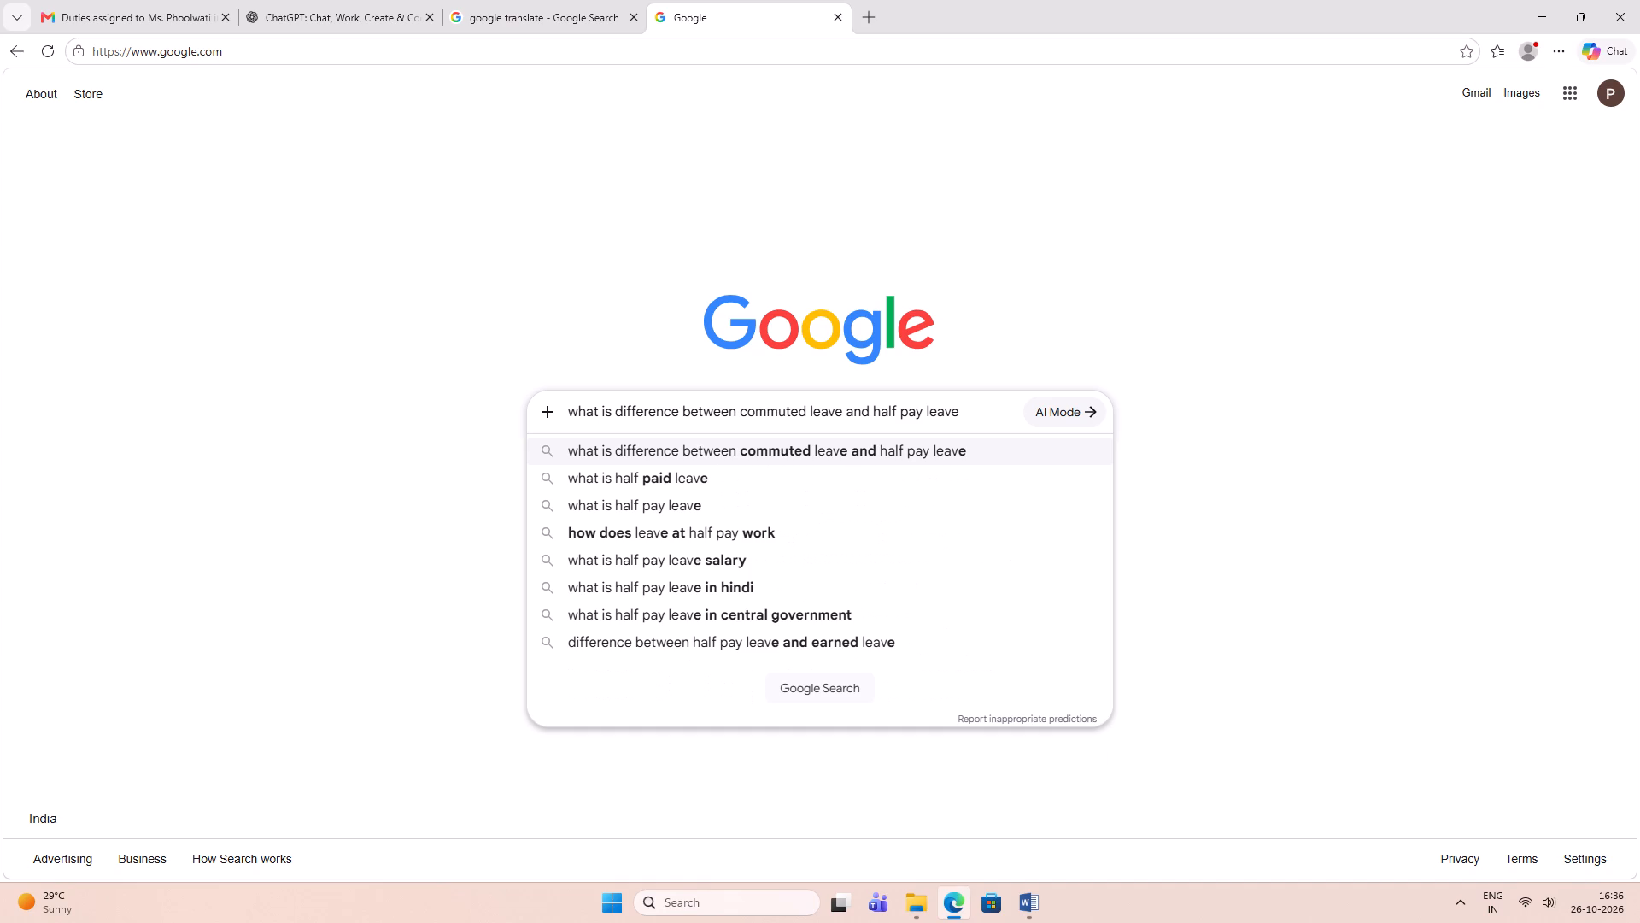
pyautogui.press('Return')
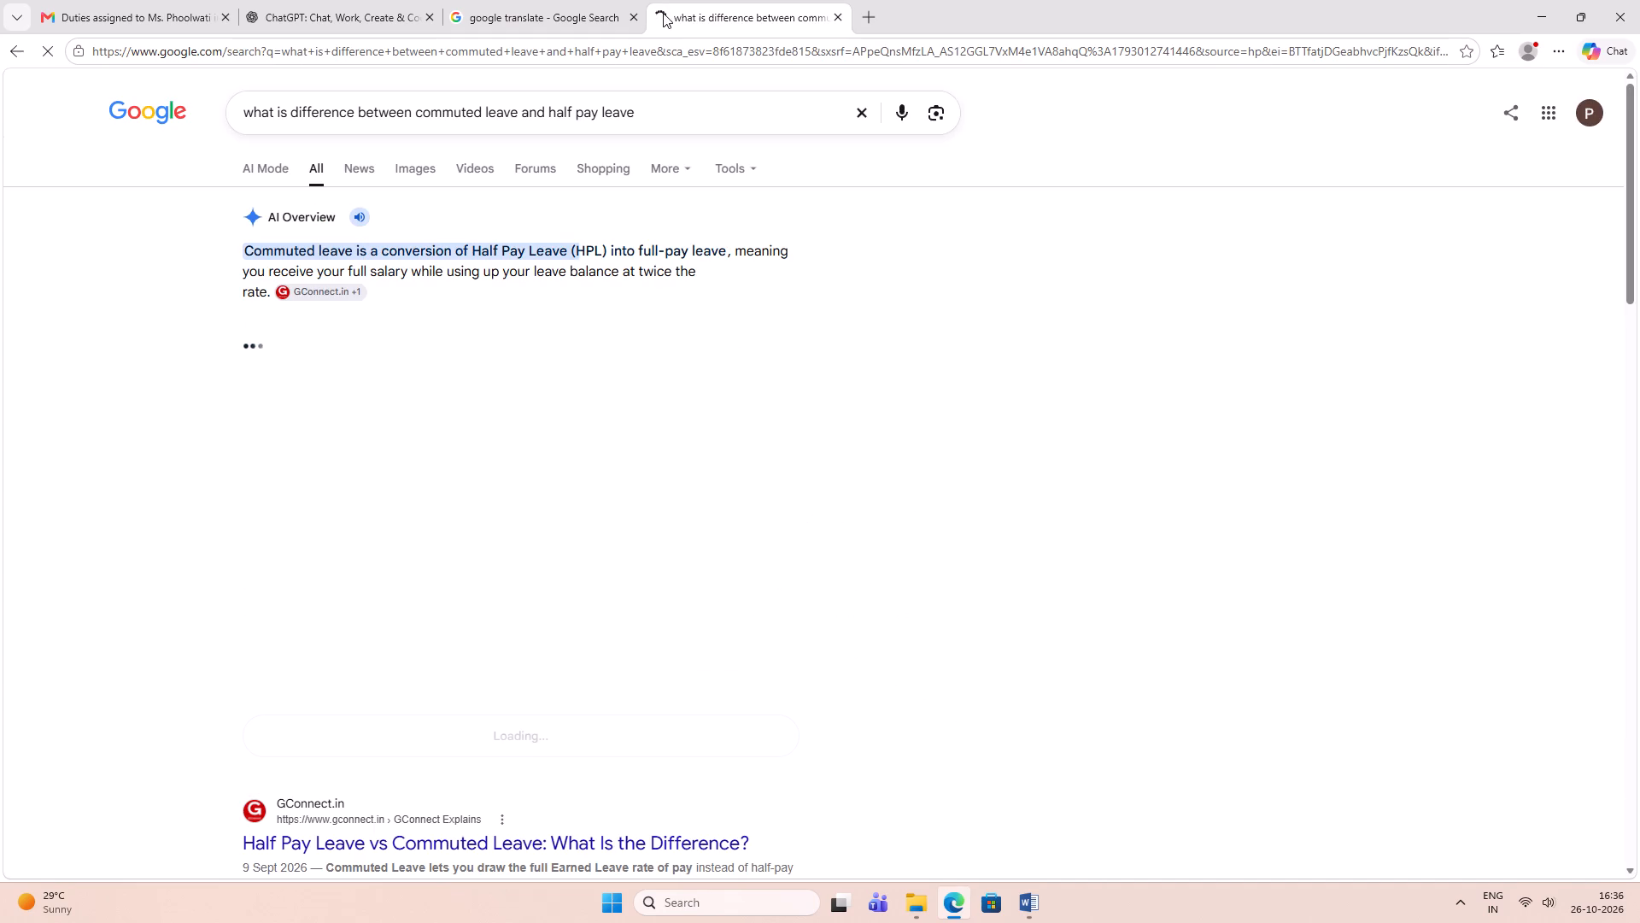
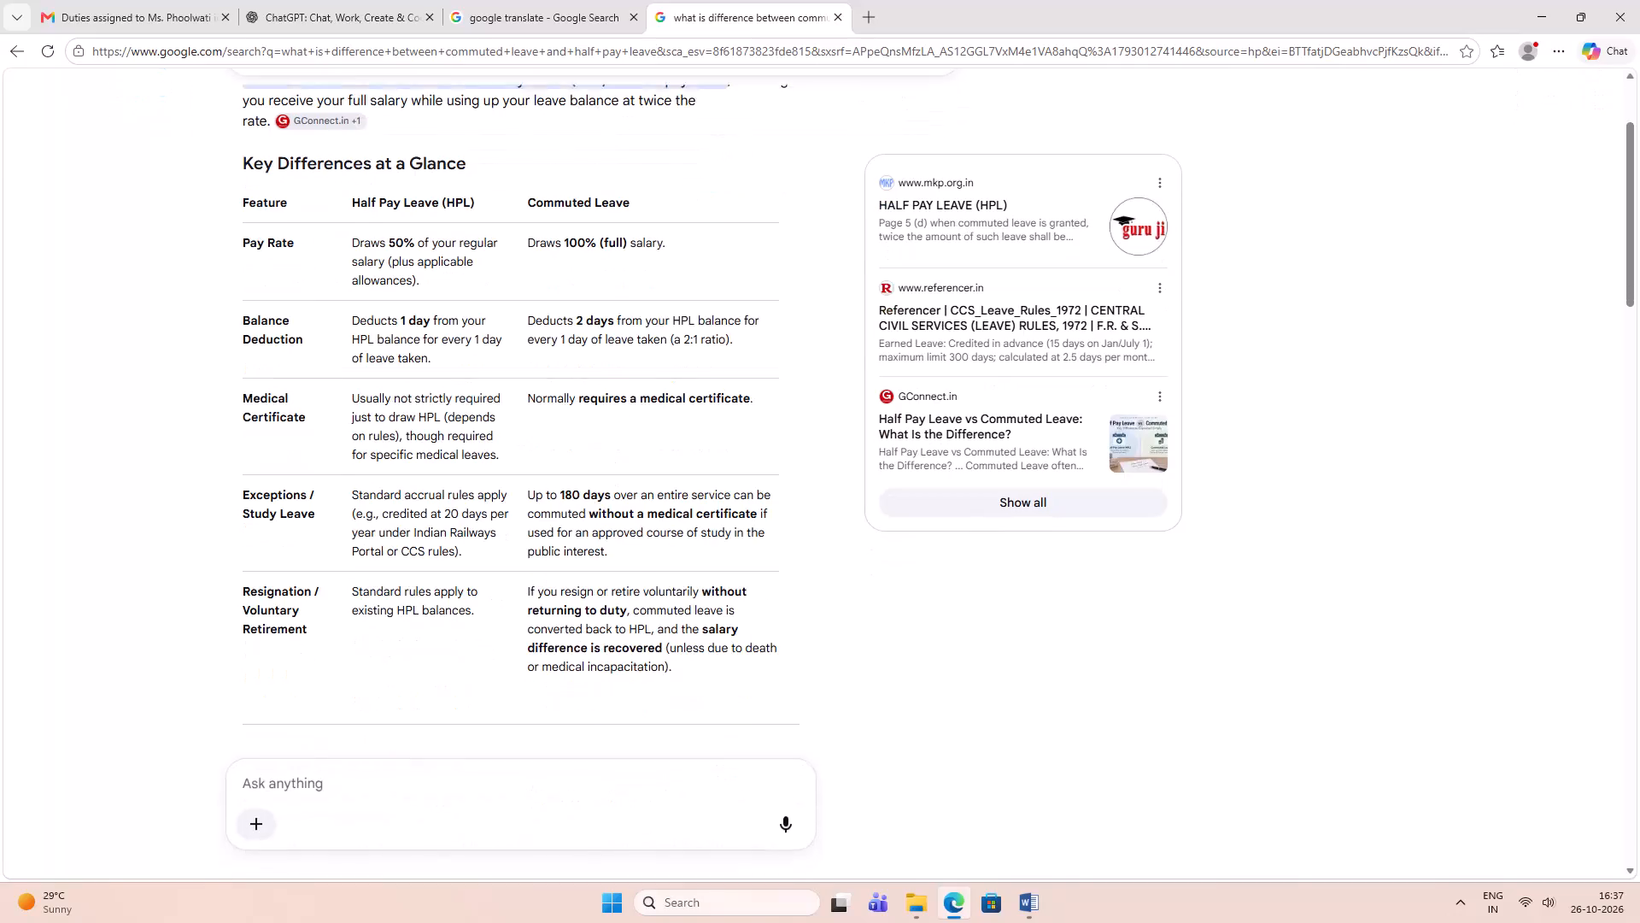
# Read the rest of the search overview comparing half pay leave and commuted leave, including how the conversion works.
pyautogui.scroll(-4, 616, 498)
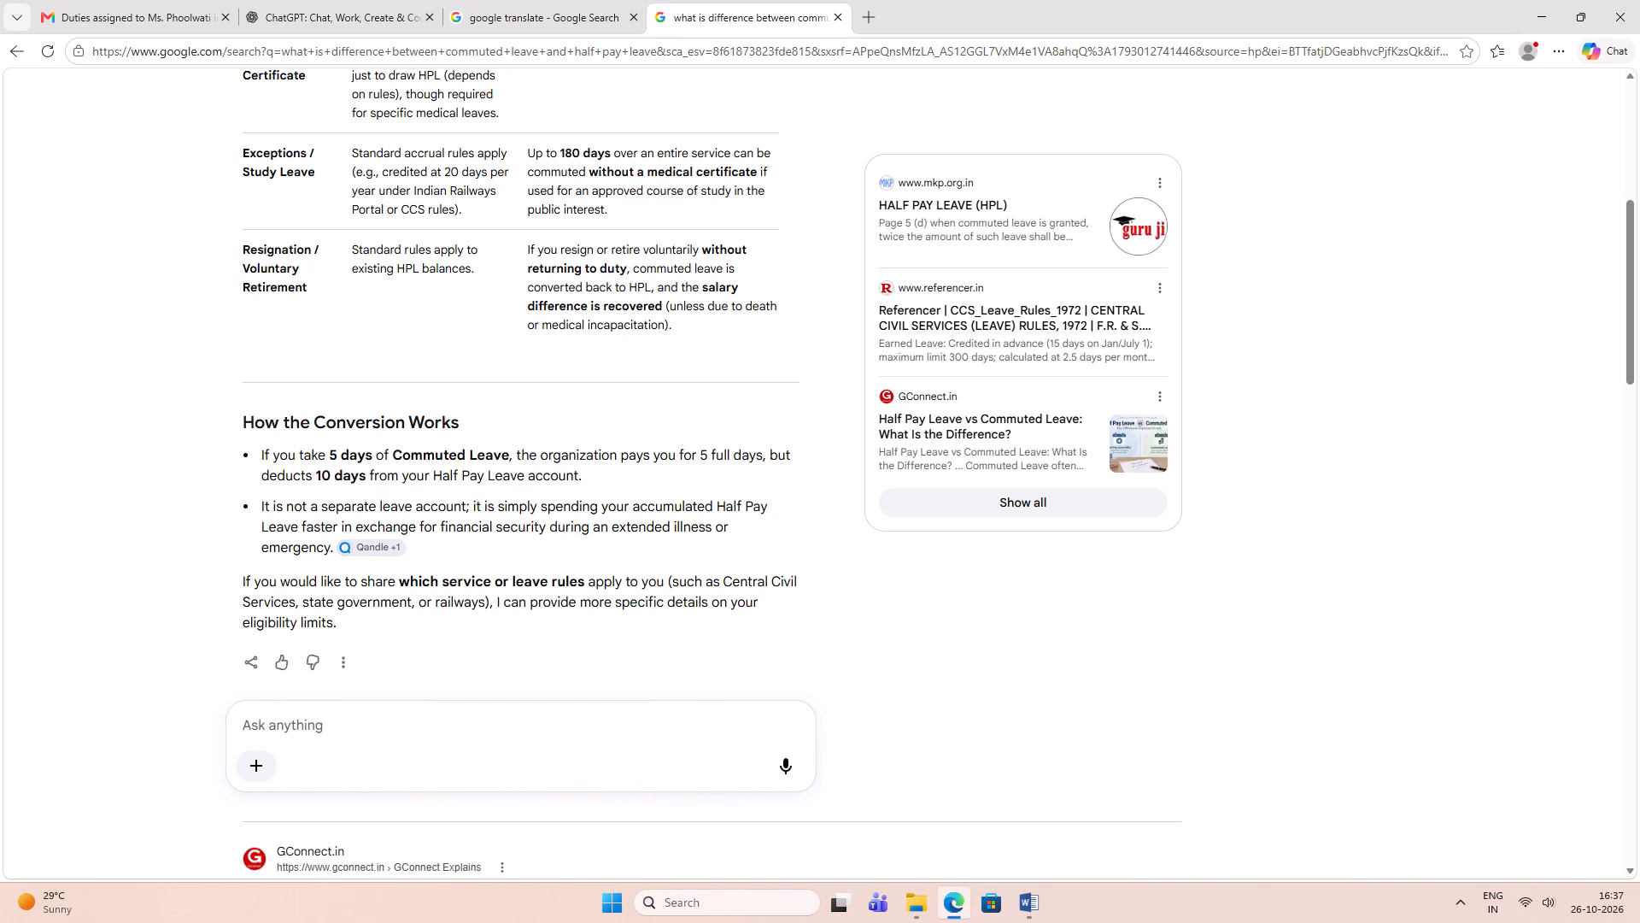
# Skim the remaining search results on half pay leave versus commuted leave and close that search tab.
pyautogui.scroll(-1, 555, 491)
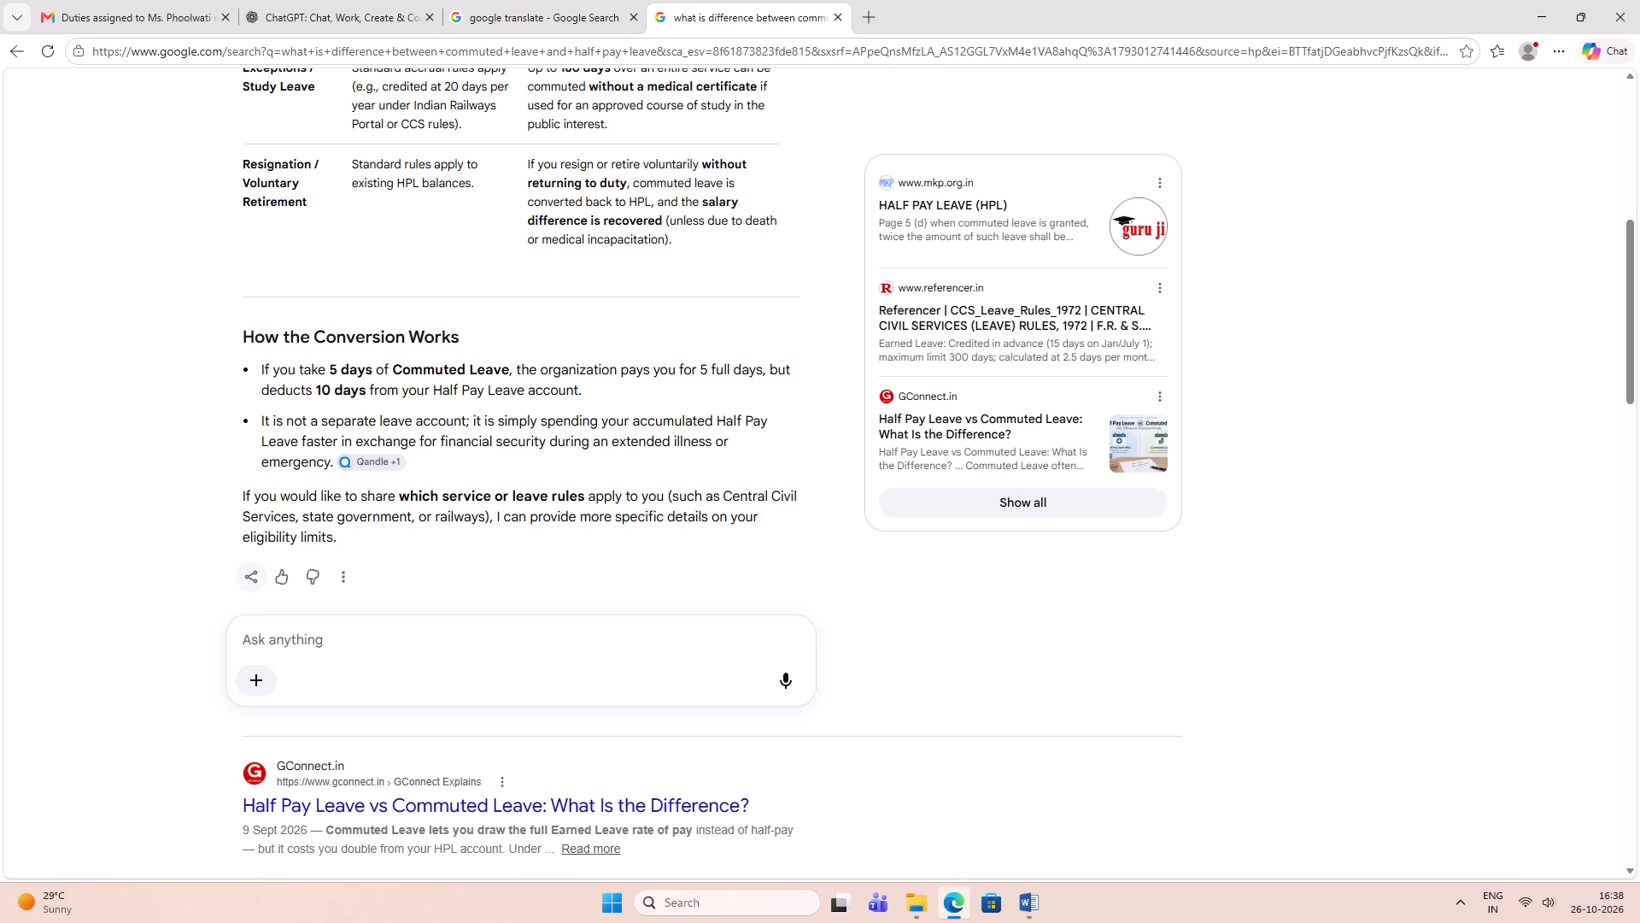
pyautogui.scroll(-4, 723, 534)
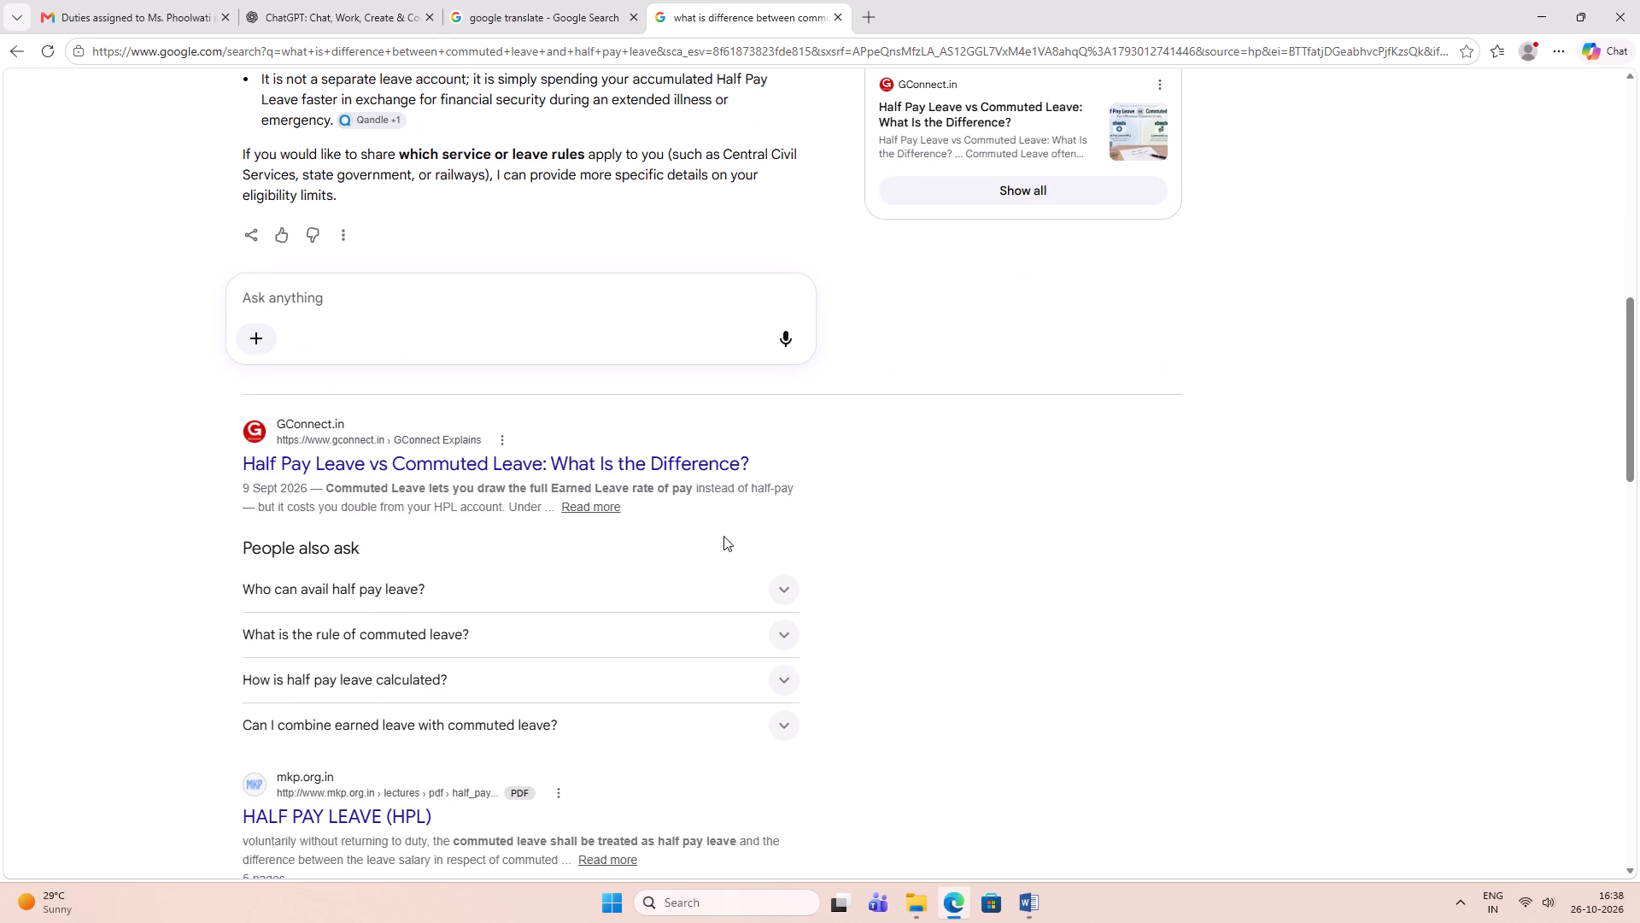
pyautogui.scroll(-4, 723, 536)
pyautogui.scroll(17, 723, 536)
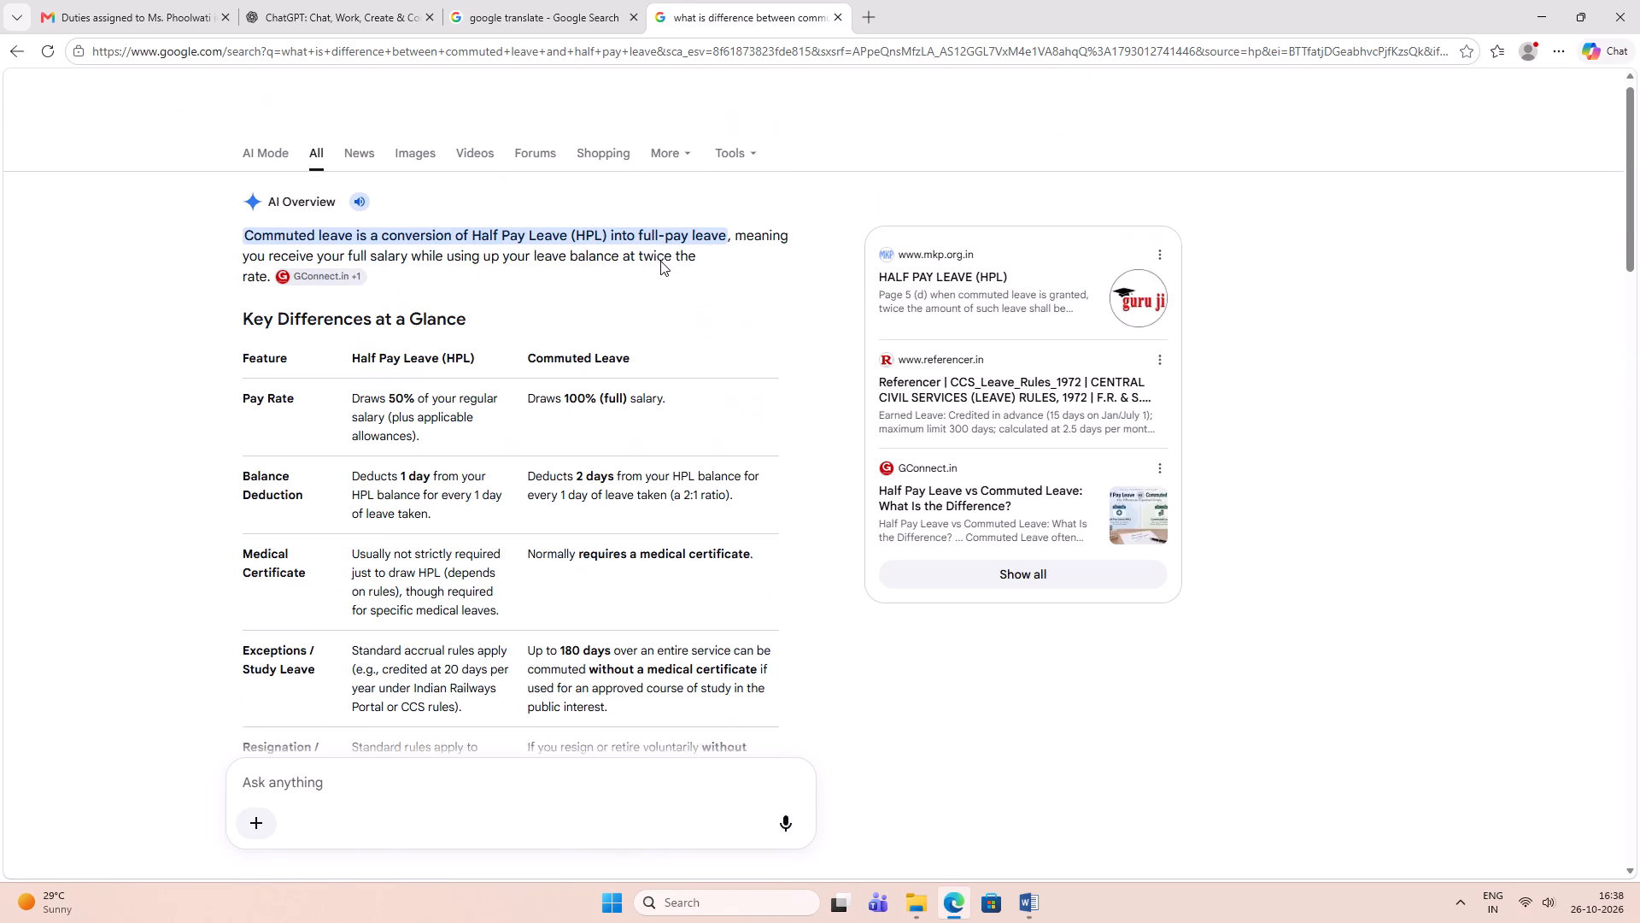
pyautogui.scroll(5, 660, 261)
pyautogui.click(835, 15)
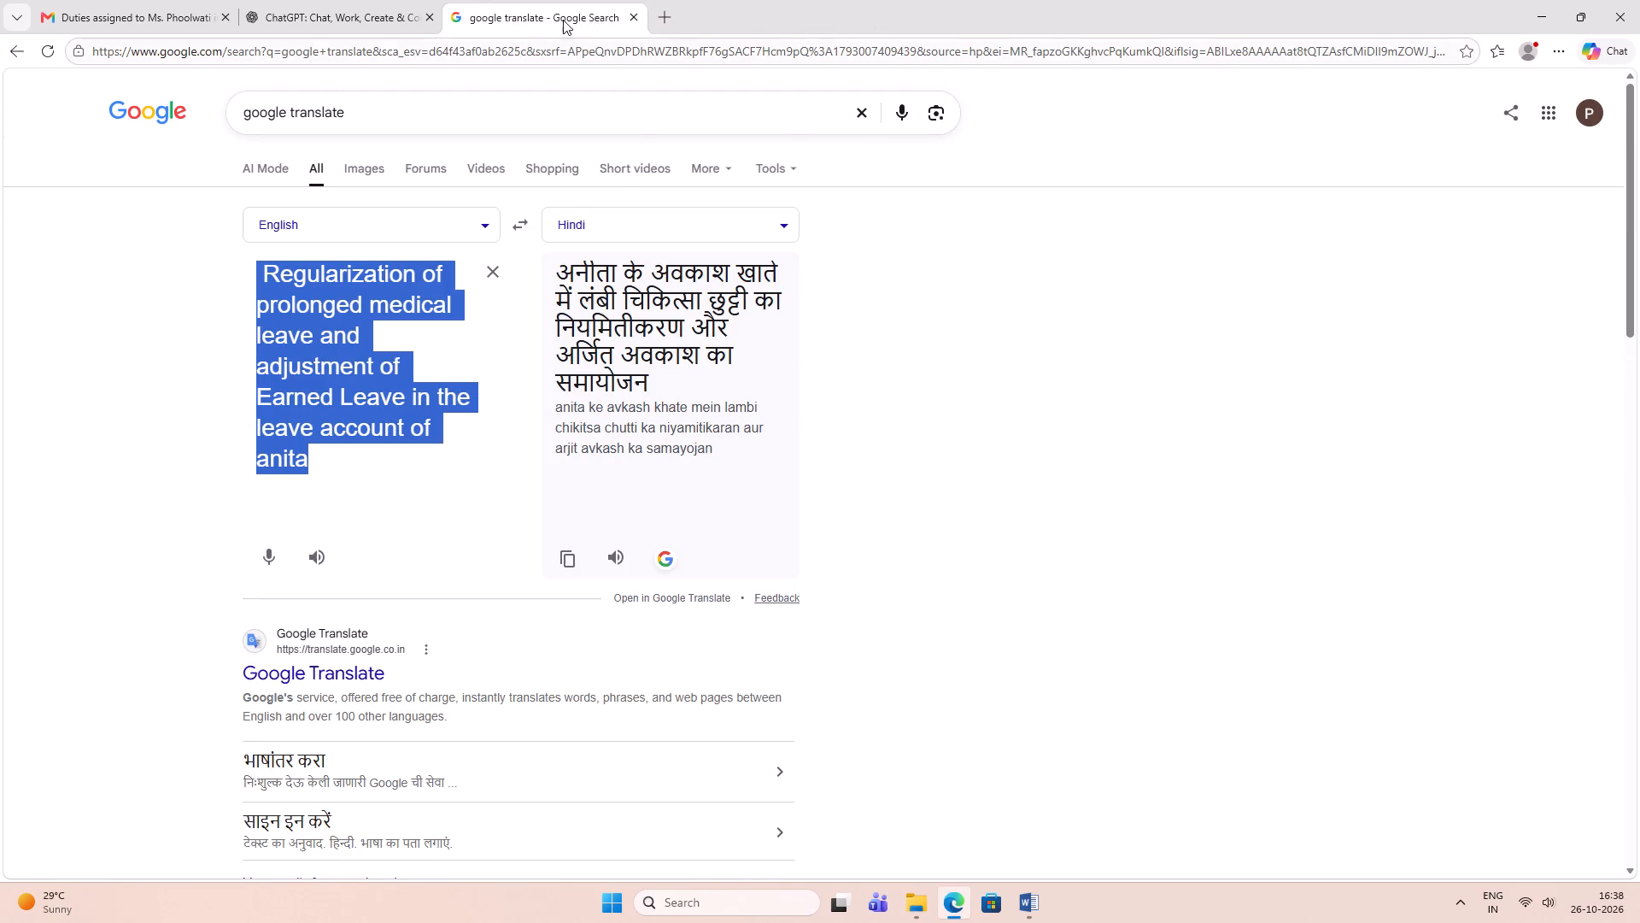
pyautogui.click(131, 21)
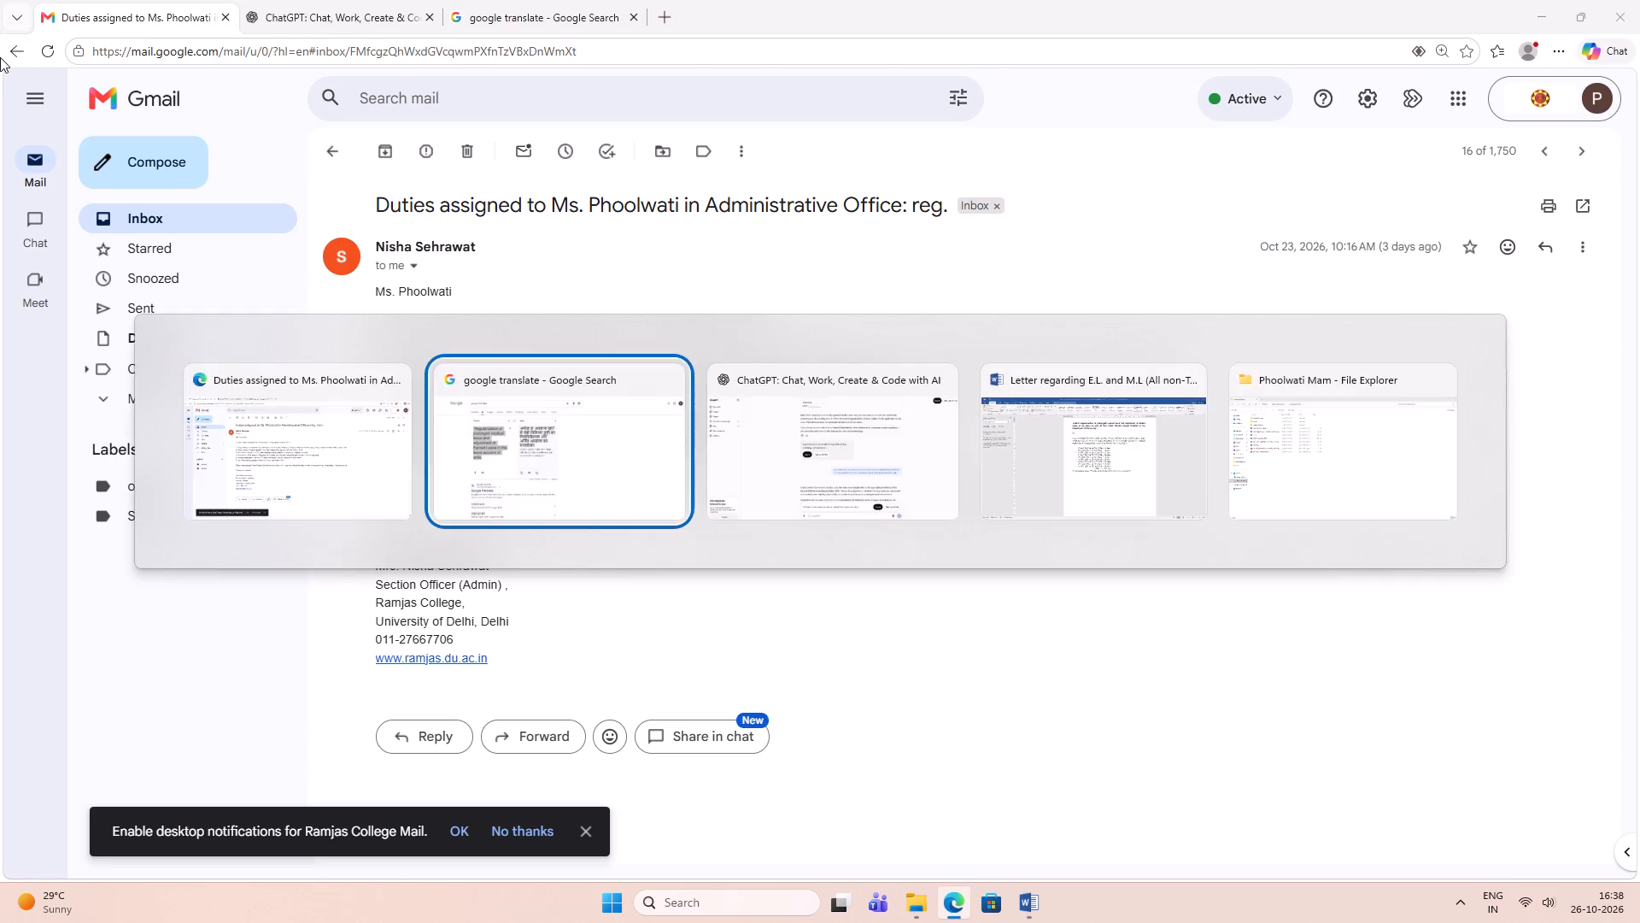
pyautogui.hotkey('alt', 'Tab')
pyautogui.hotkey('alt', 'Tab')
pyautogui.hotkey('alt', 'Tab')
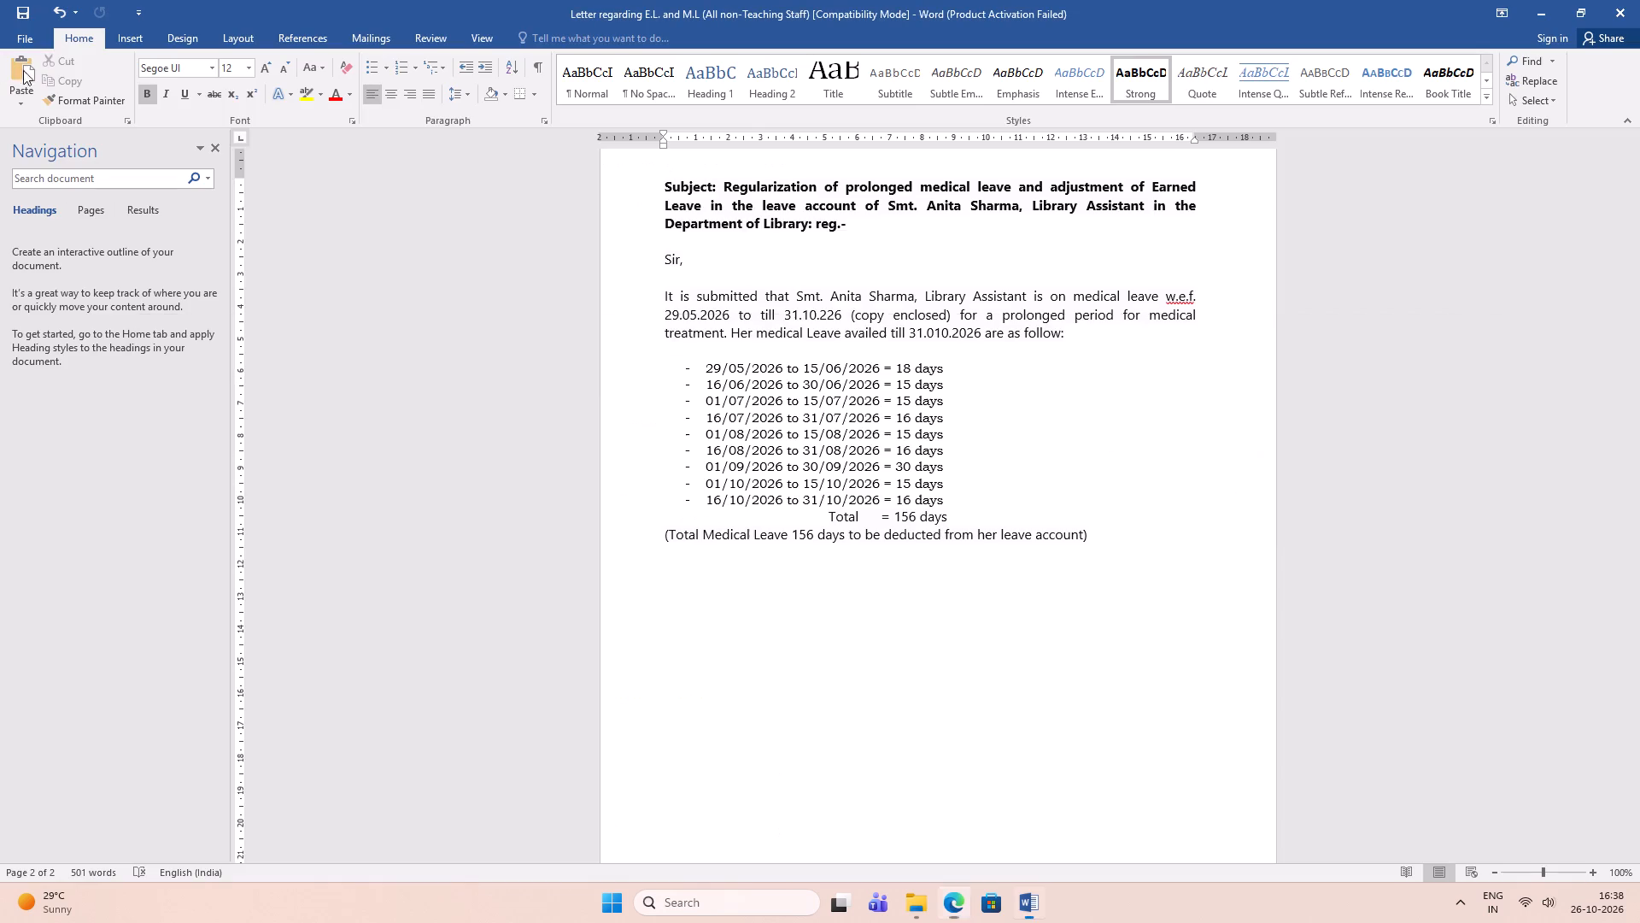
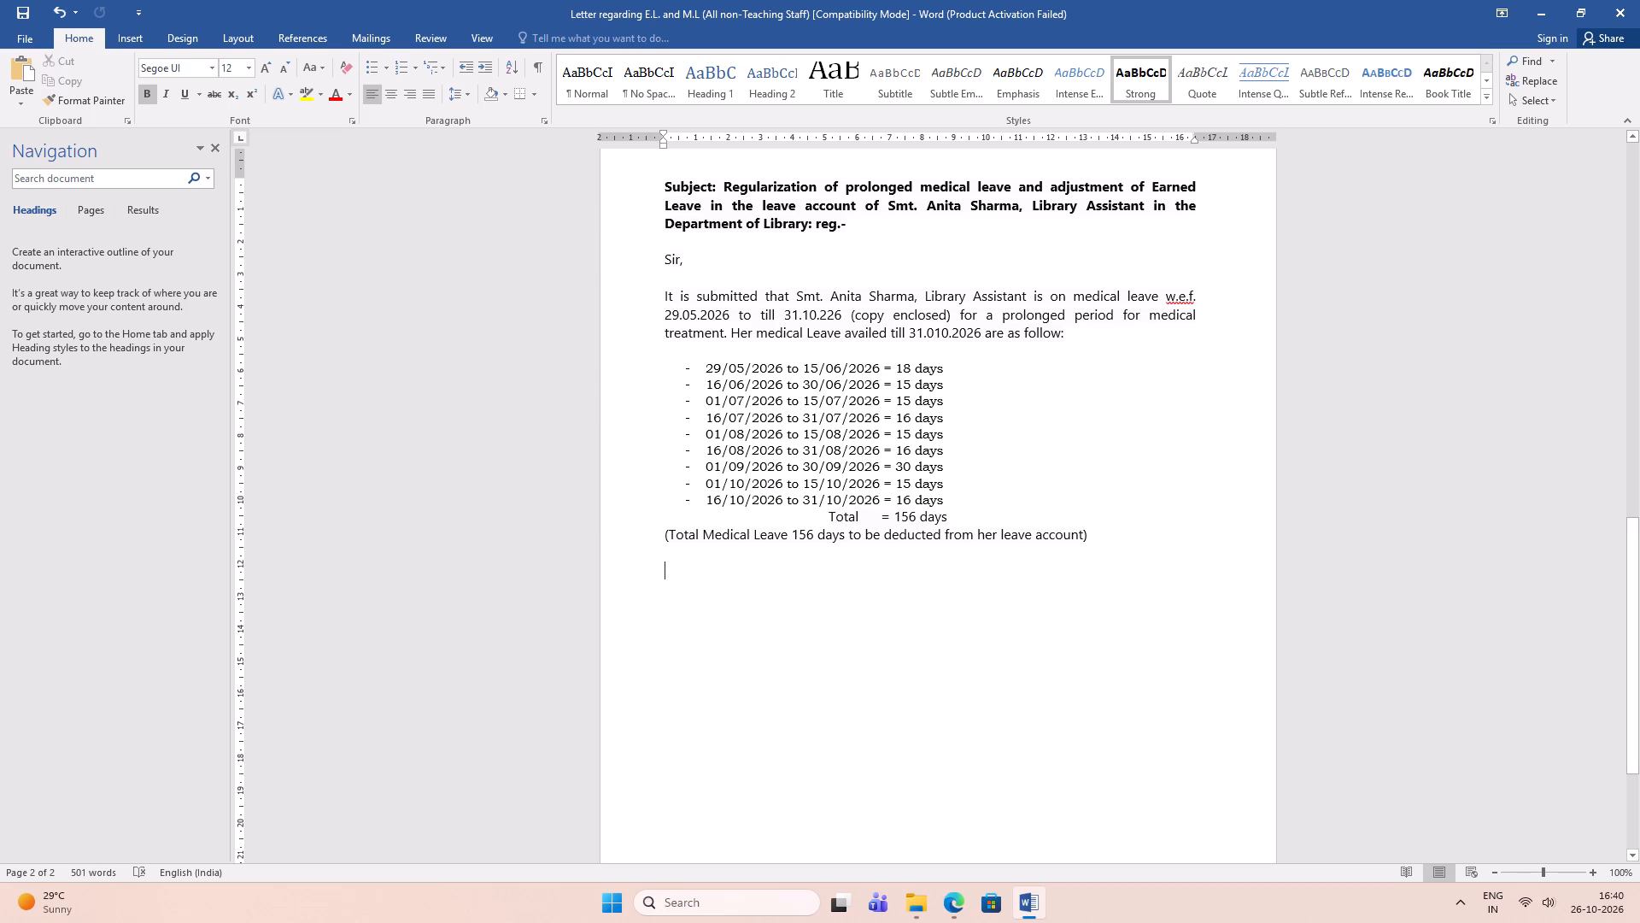
# Copy the Rule 29 & 30 commuted leave sentence from the first letter and translate it into Hindi with Google Translate in Edge.
pyautogui.scroll(17, 785, 679)
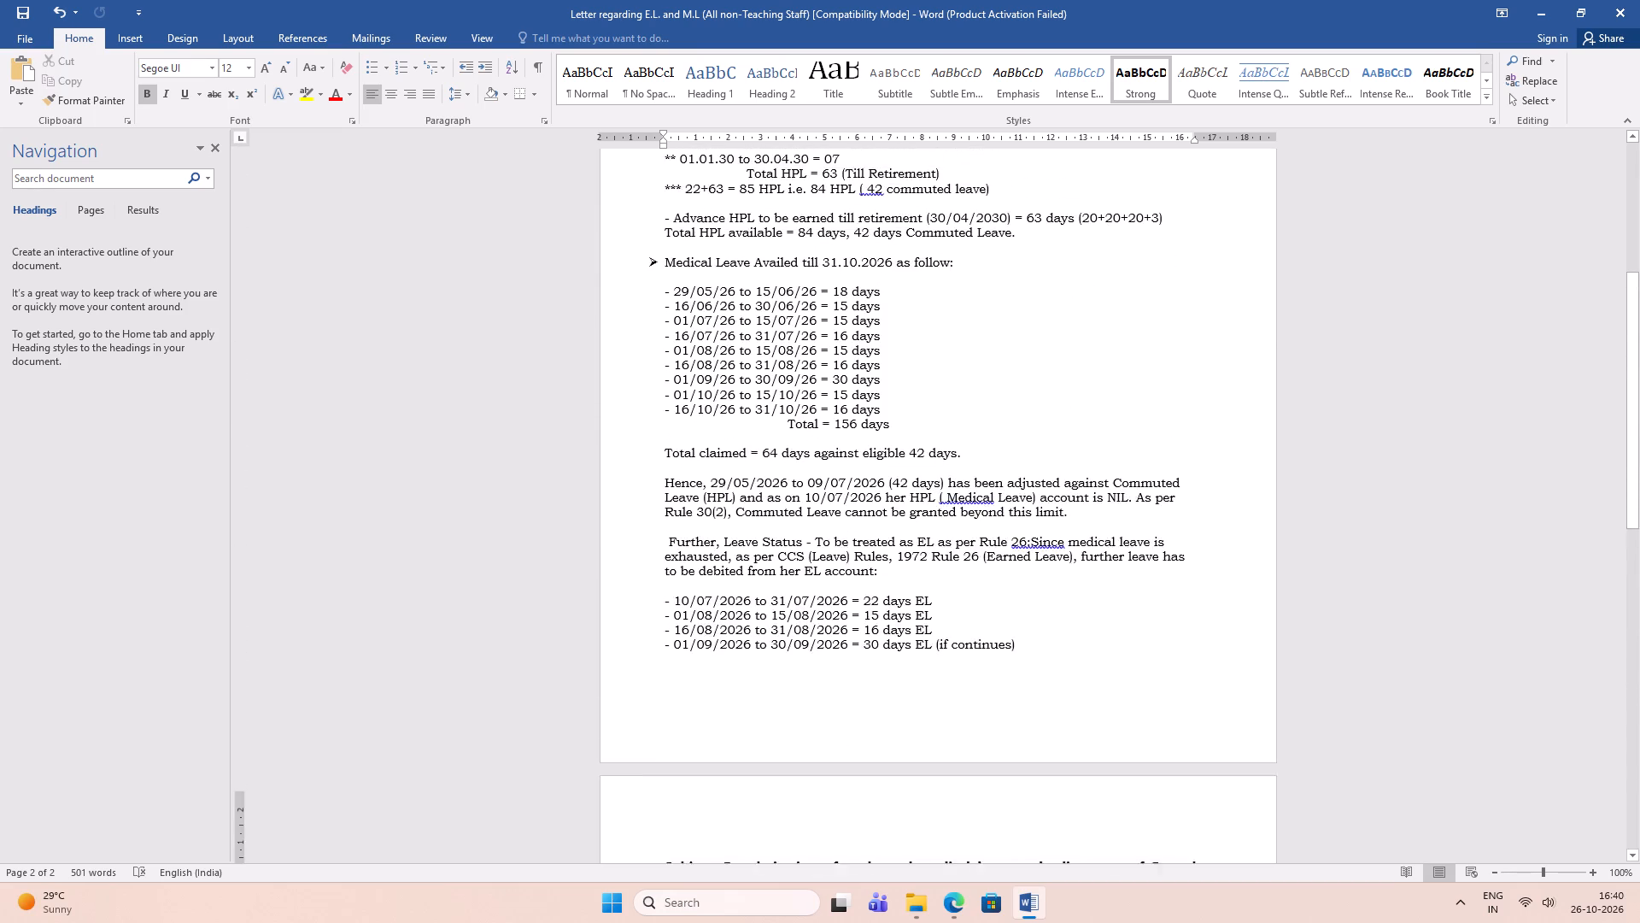
pyautogui.scroll(10, 930, 589)
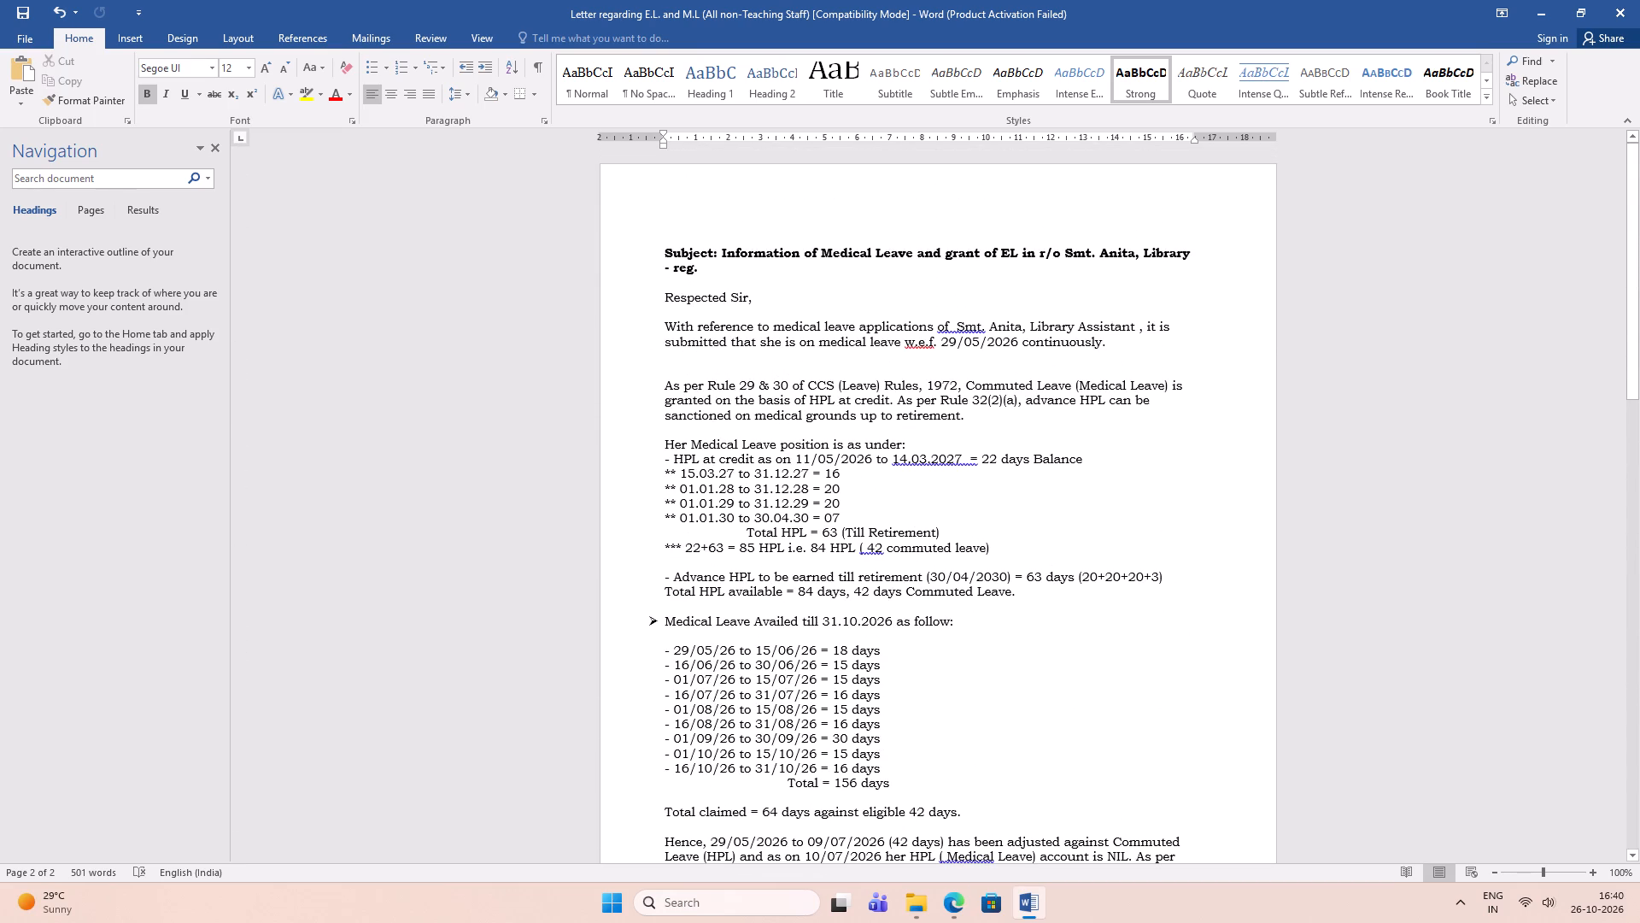
pyautogui.moveTo(665, 382); pyautogui.dragTo(889, 398)
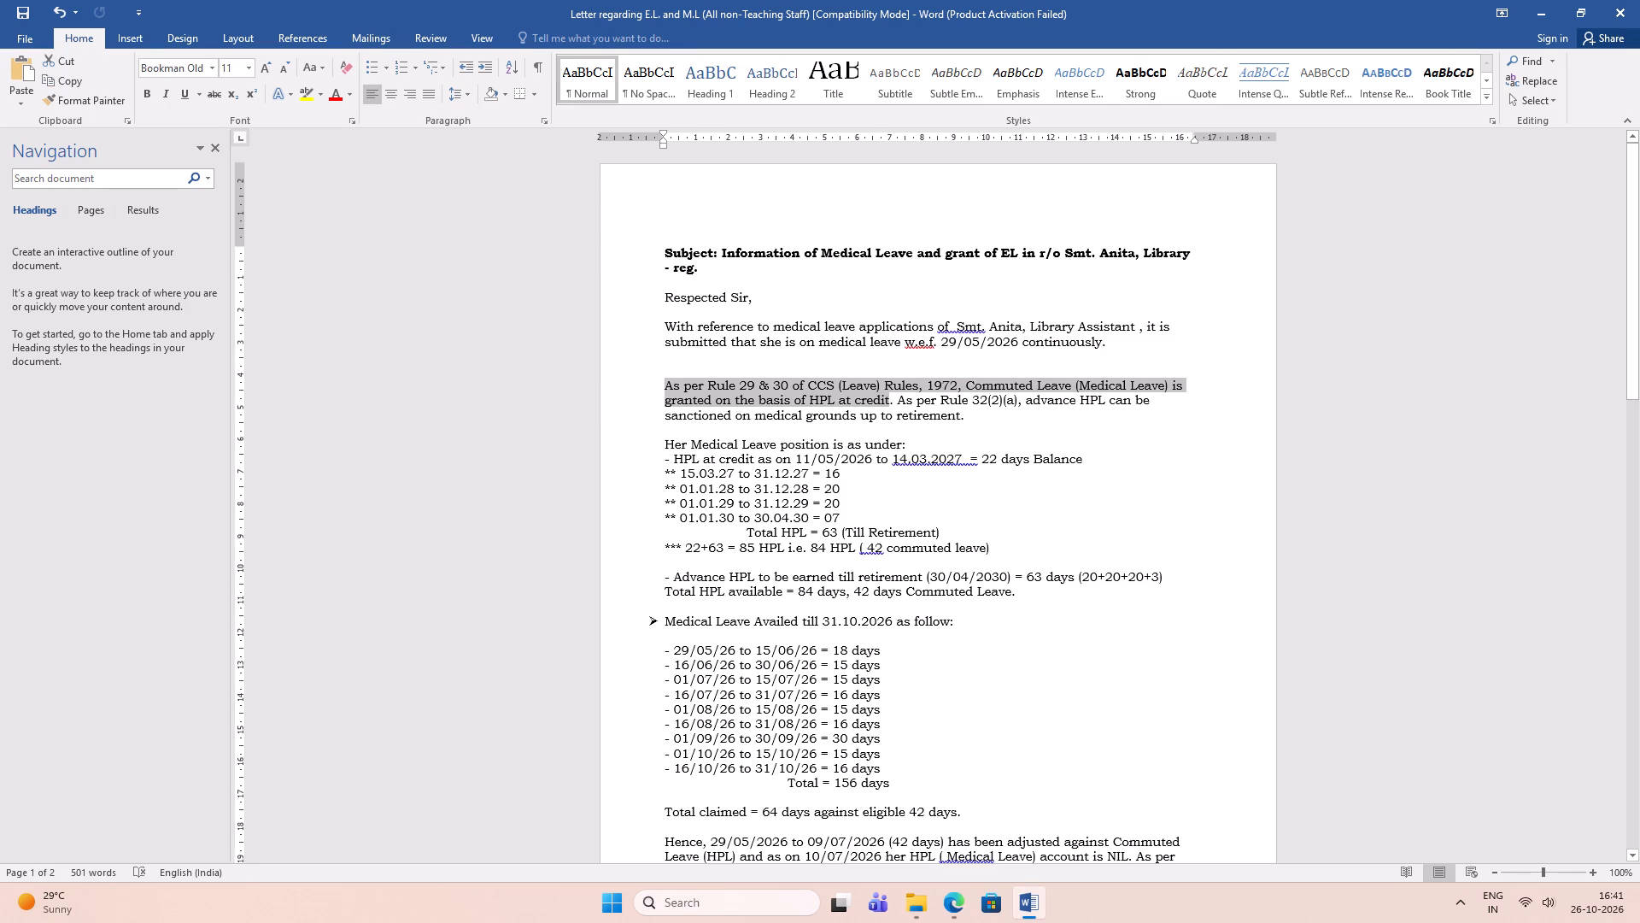
pyautogui.hotkey('ctrl', 'c')
pyautogui.hotkey('alt', 'Tab')
pyautogui.hotkey('alt', 'Tab')
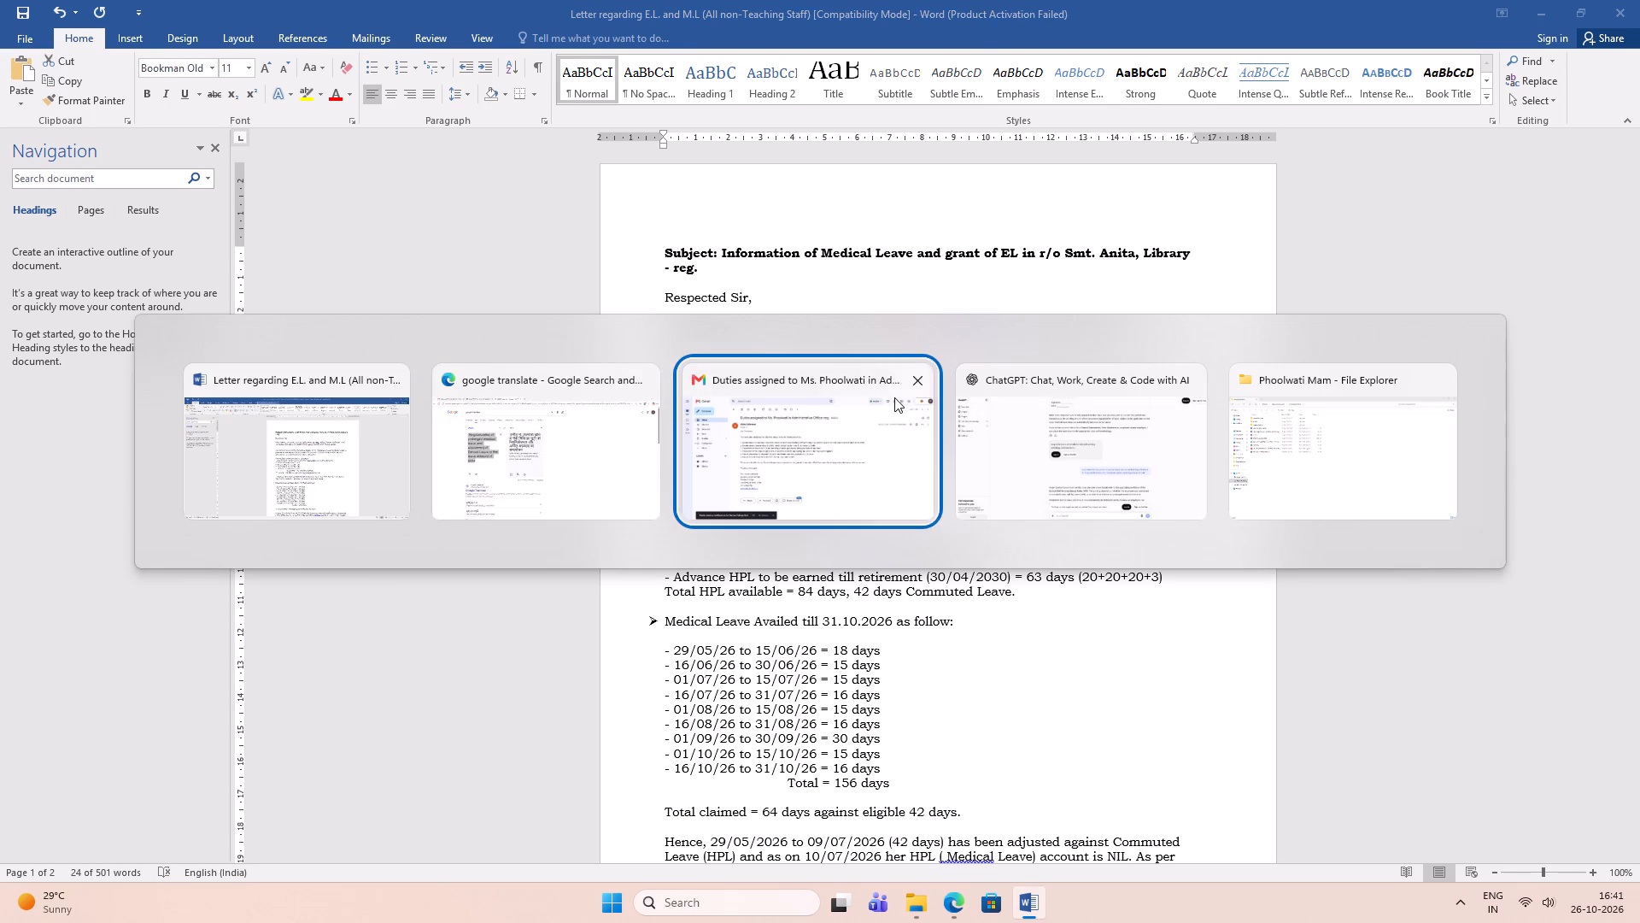
pyautogui.click(524, 8)
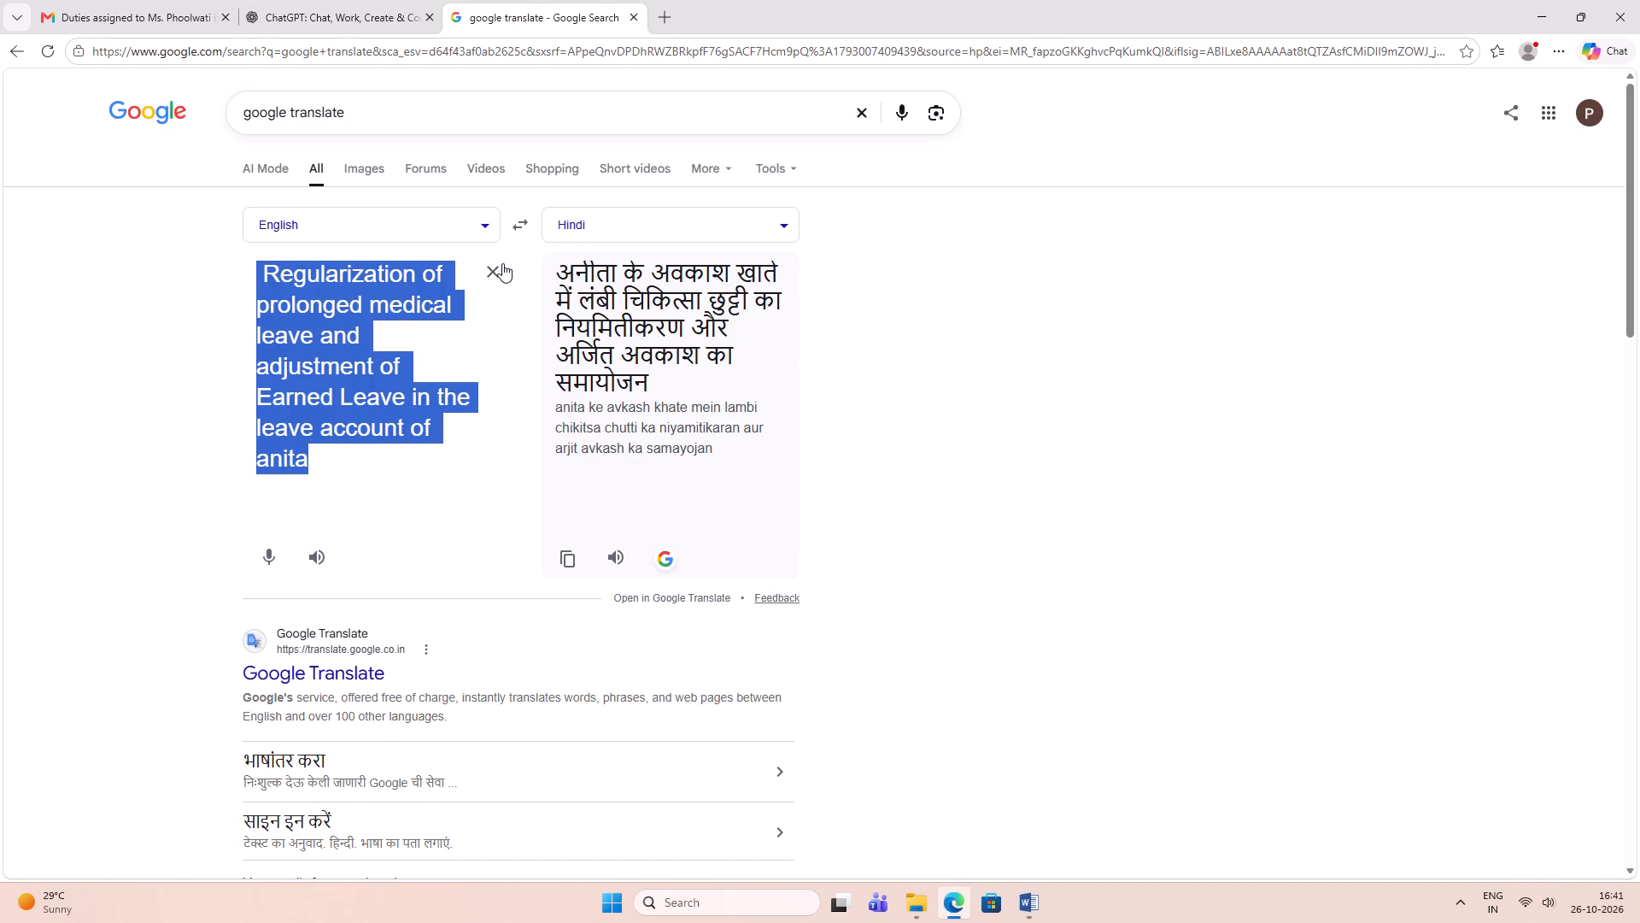
pyautogui.click(502, 263)
pyautogui.hotkey('ctrl', 'v')
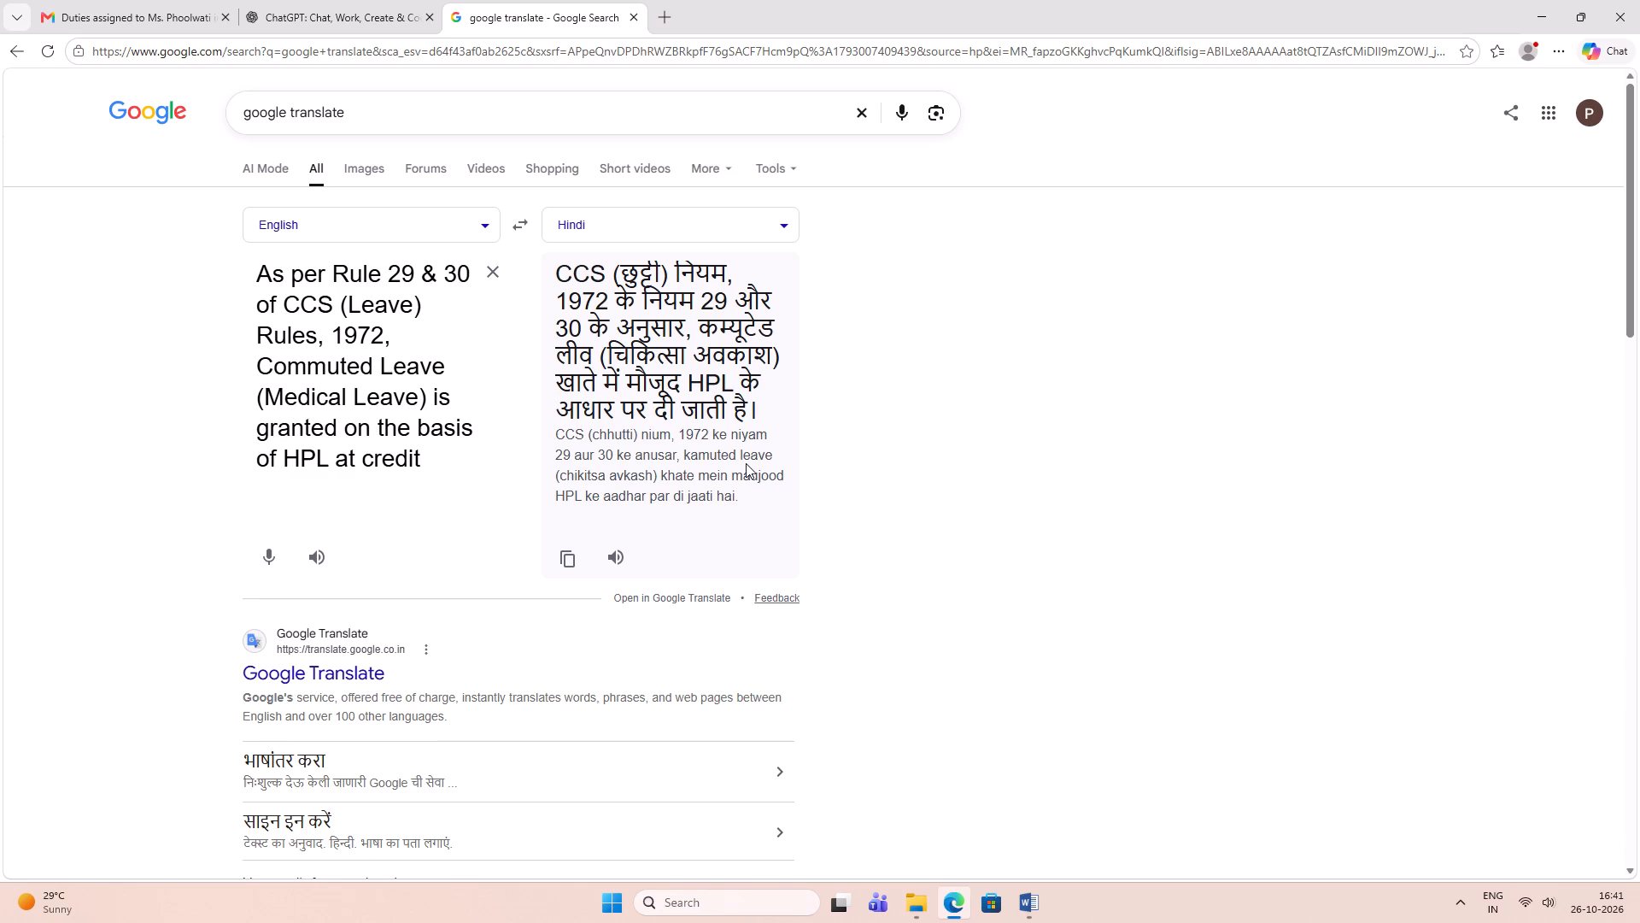
# Back in Word, copy the Rule 29 & 30 sentence below the second letter's total medical leave line and end it with a period.
pyautogui.hotkey('alt', 'Tab')
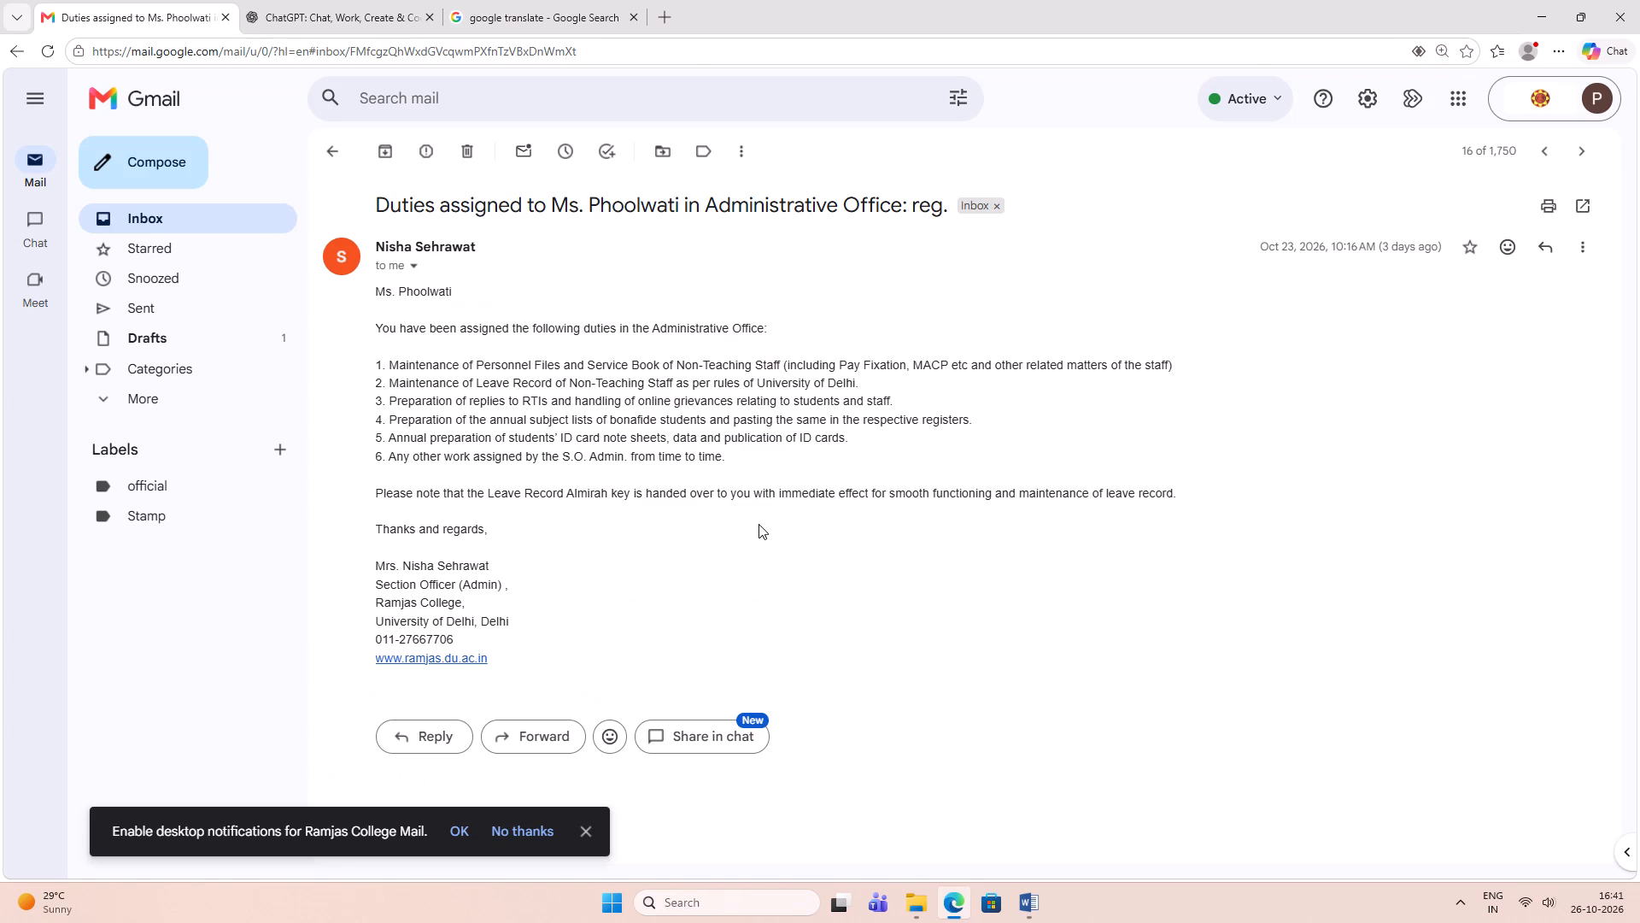
pyautogui.hotkey('alt', 'Tab')
pyautogui.hotkey('alt', 'Tab')
pyautogui.hotkey('alt', 'Tab')
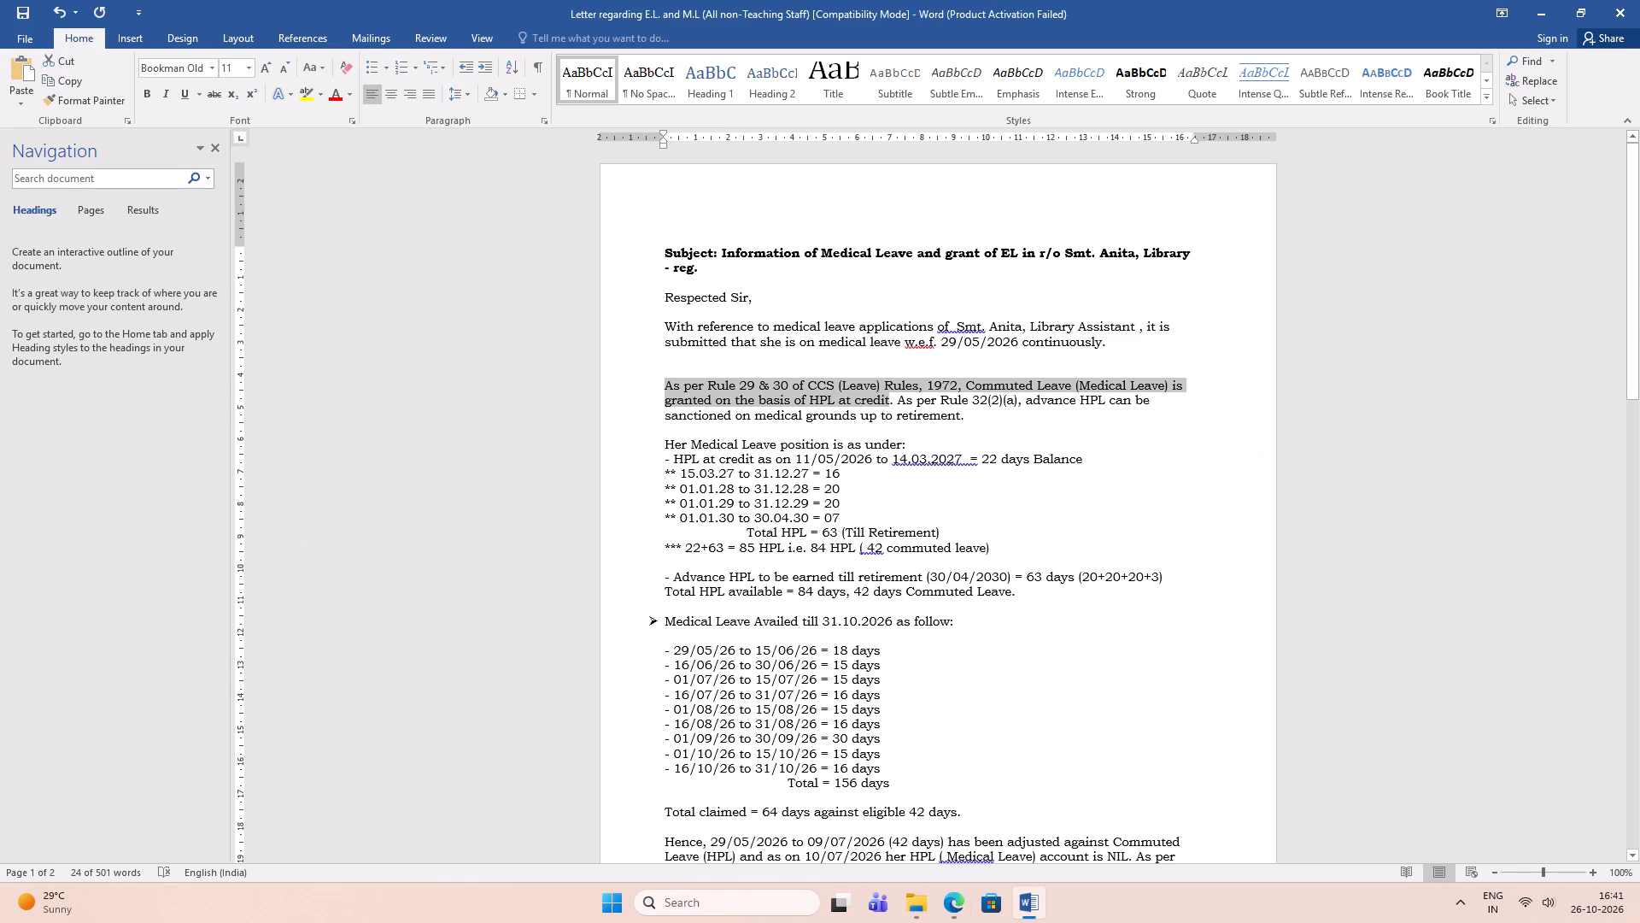
pyautogui.hotkey('ctrl', 'c')
pyautogui.scroll(-7, 751, 538)
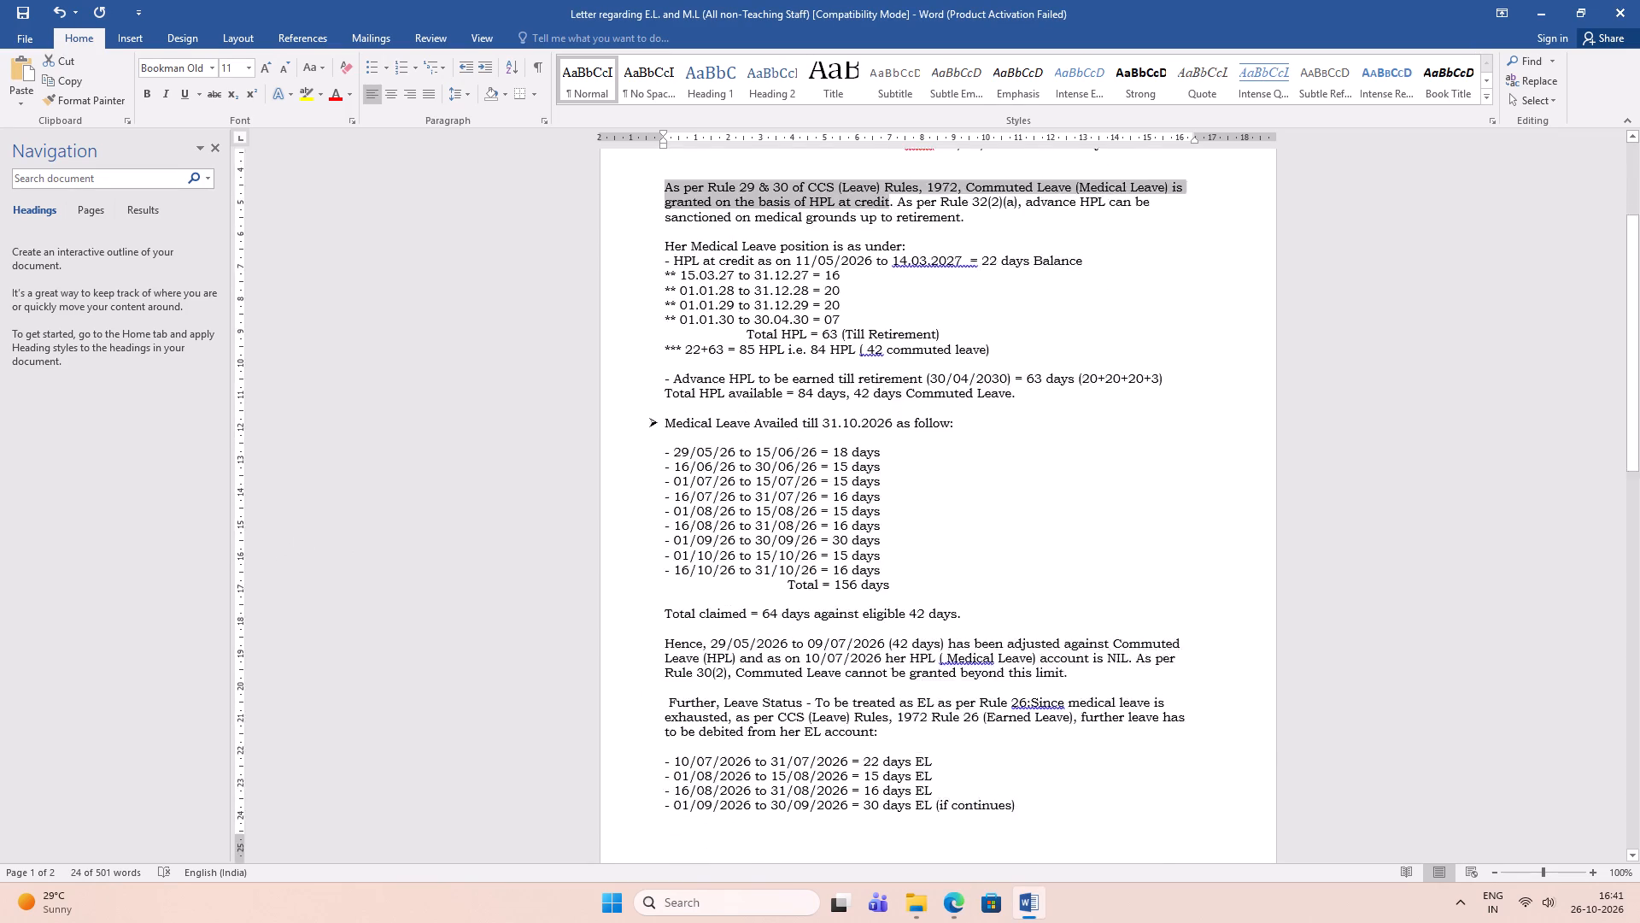
pyautogui.scroll(-20, 771, 528)
pyautogui.scroll(-1, 771, 528)
pyautogui.click(872, 585)
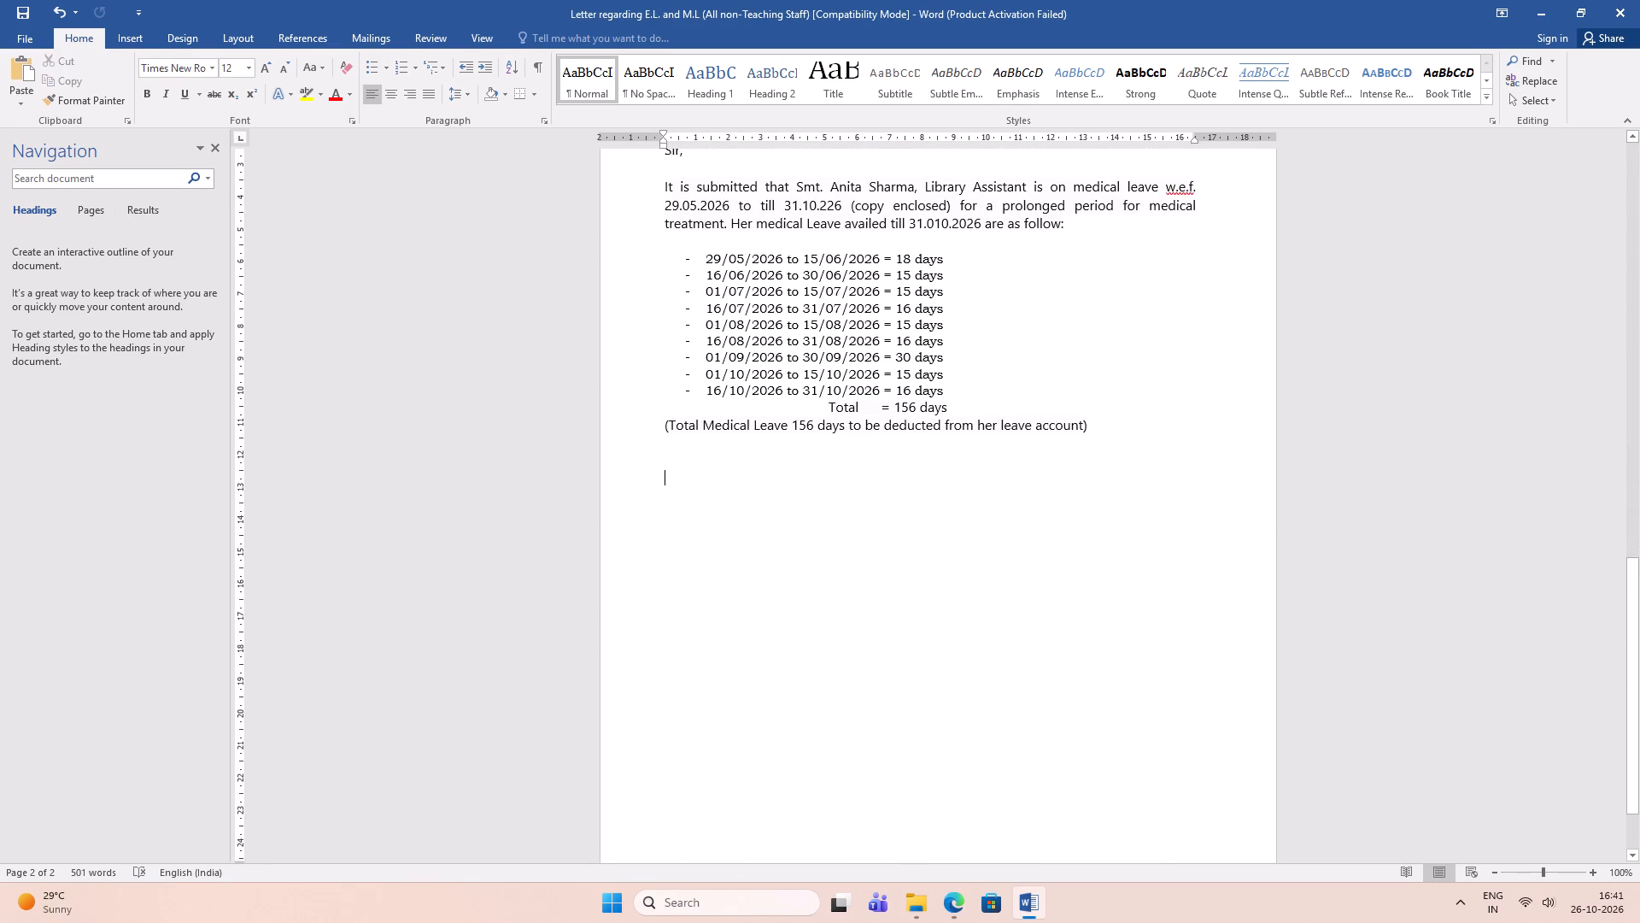
pyautogui.hotkey('ctrl', 'v')
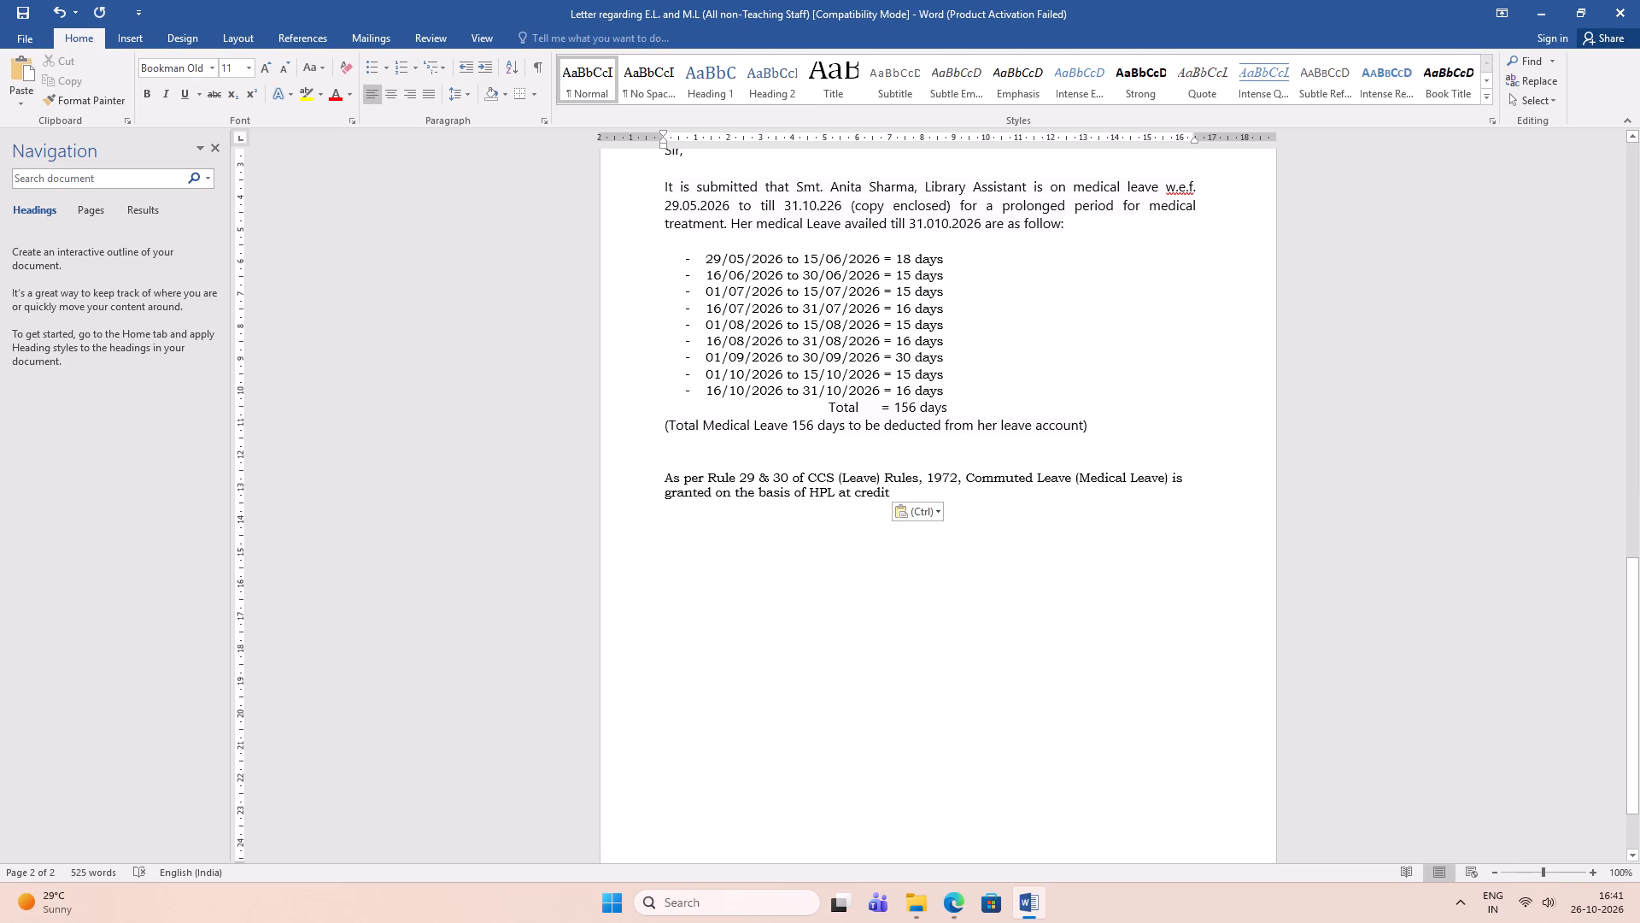
pyautogui.click(668, 479)
pyautogui.click(894, 492)
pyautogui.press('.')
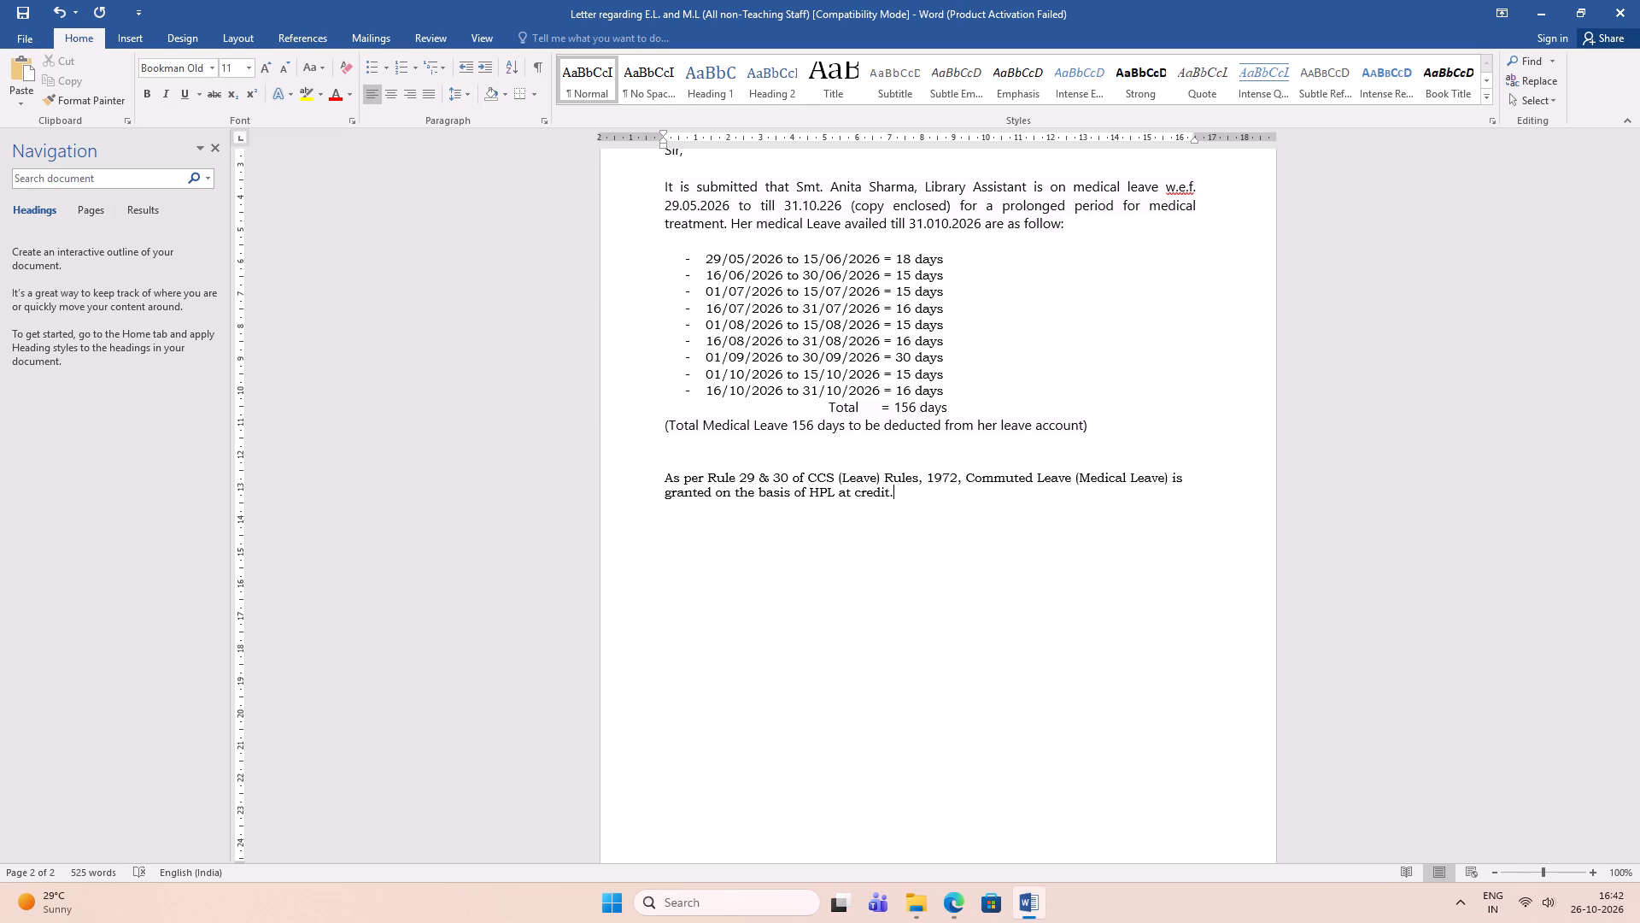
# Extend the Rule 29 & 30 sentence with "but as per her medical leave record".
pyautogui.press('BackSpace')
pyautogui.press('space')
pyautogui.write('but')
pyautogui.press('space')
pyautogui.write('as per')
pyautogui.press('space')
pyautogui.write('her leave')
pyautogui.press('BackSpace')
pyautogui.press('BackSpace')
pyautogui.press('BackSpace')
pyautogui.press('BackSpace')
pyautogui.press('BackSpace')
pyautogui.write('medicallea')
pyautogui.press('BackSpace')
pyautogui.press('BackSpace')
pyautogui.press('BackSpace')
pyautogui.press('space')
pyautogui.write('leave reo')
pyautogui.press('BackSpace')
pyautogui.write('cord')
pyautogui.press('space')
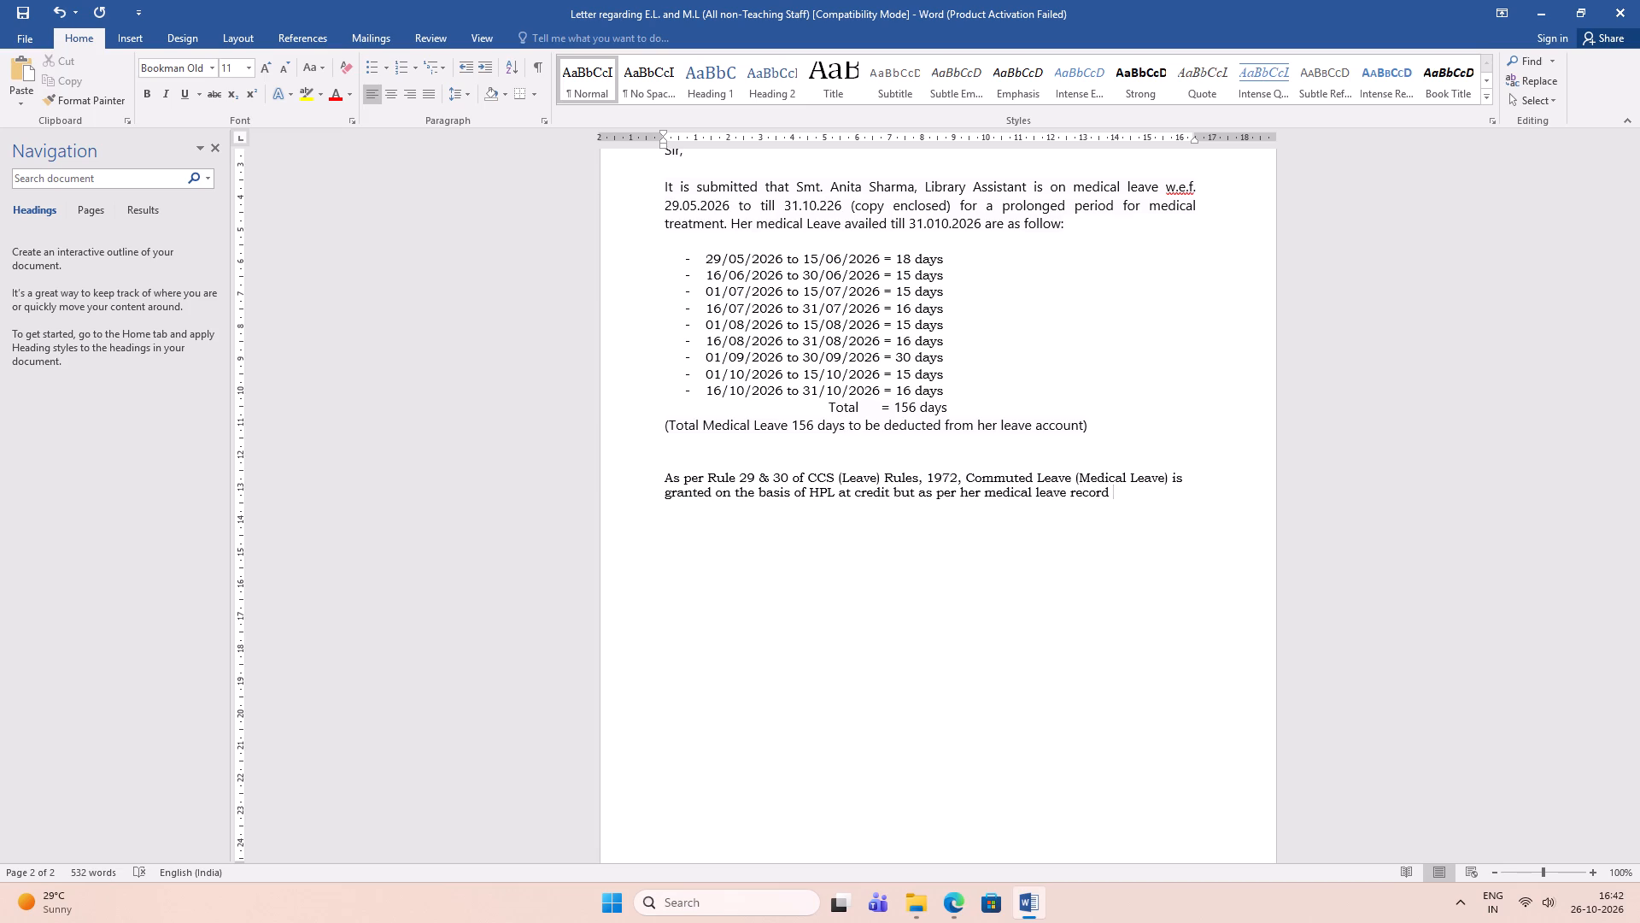
# Begin the paragraph with "In view of the above," and make the following "As" lowercase.
pyautogui.click(664, 474)
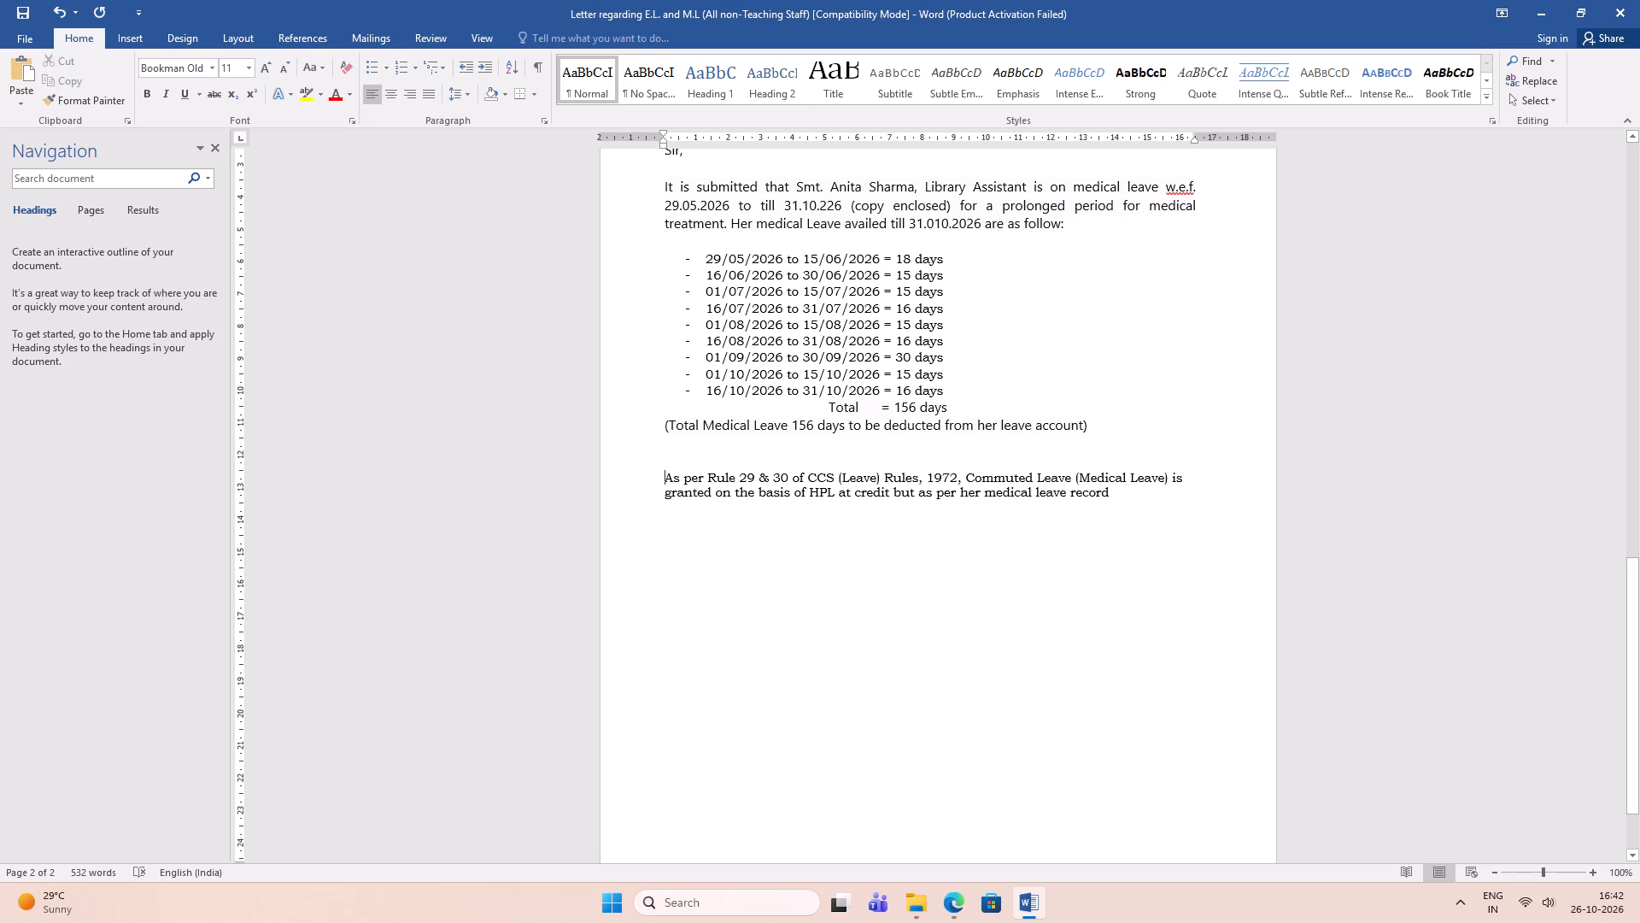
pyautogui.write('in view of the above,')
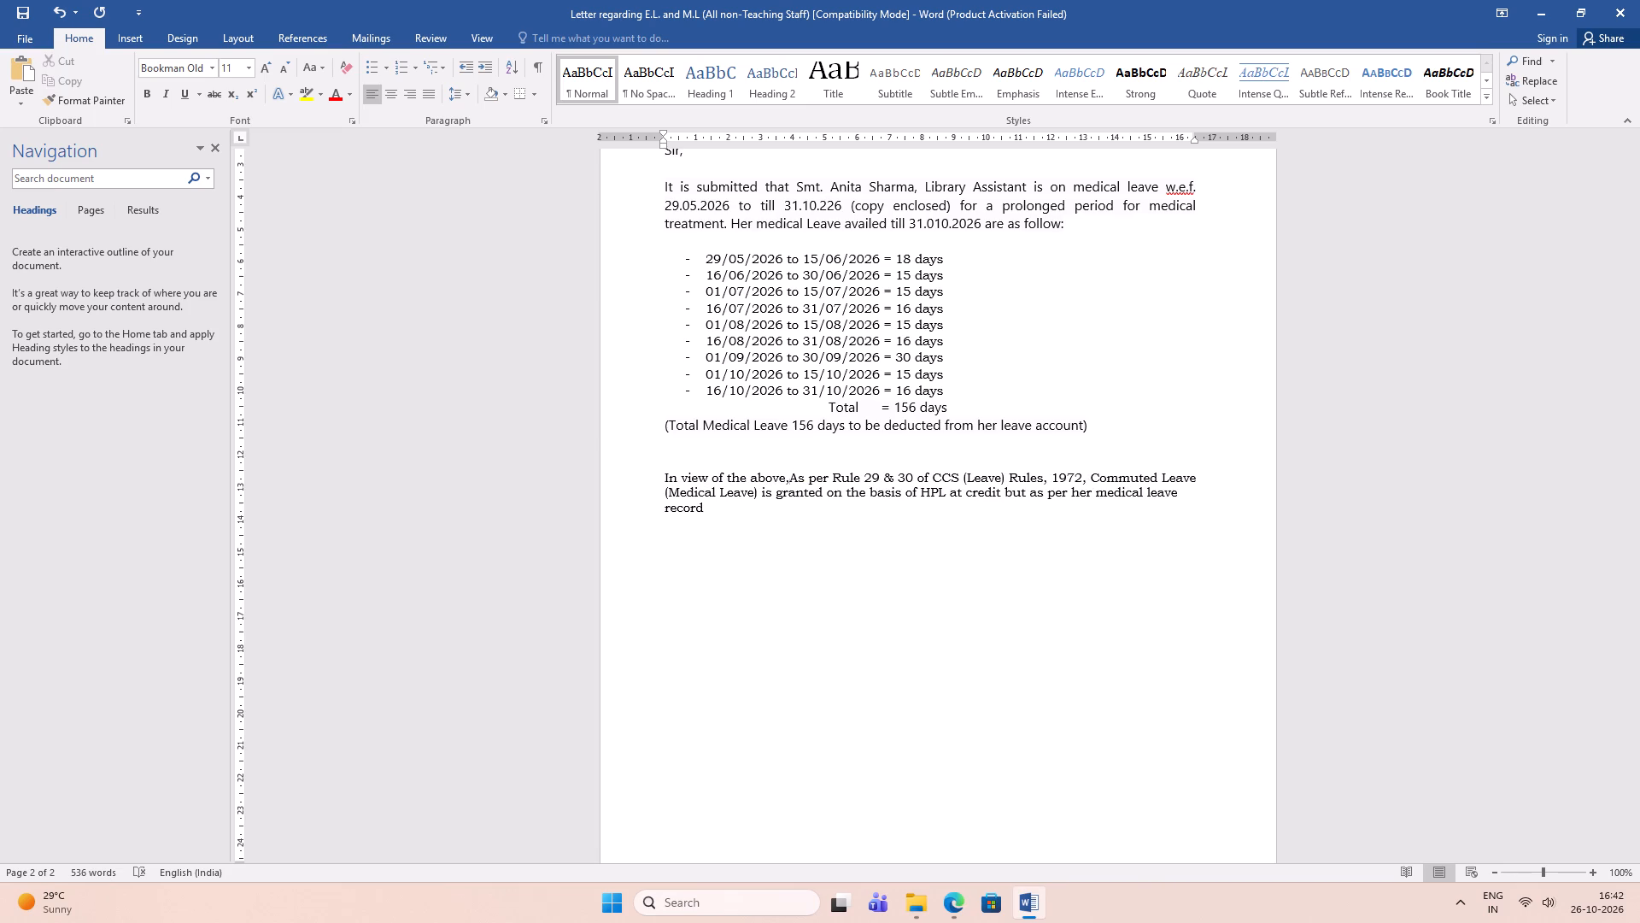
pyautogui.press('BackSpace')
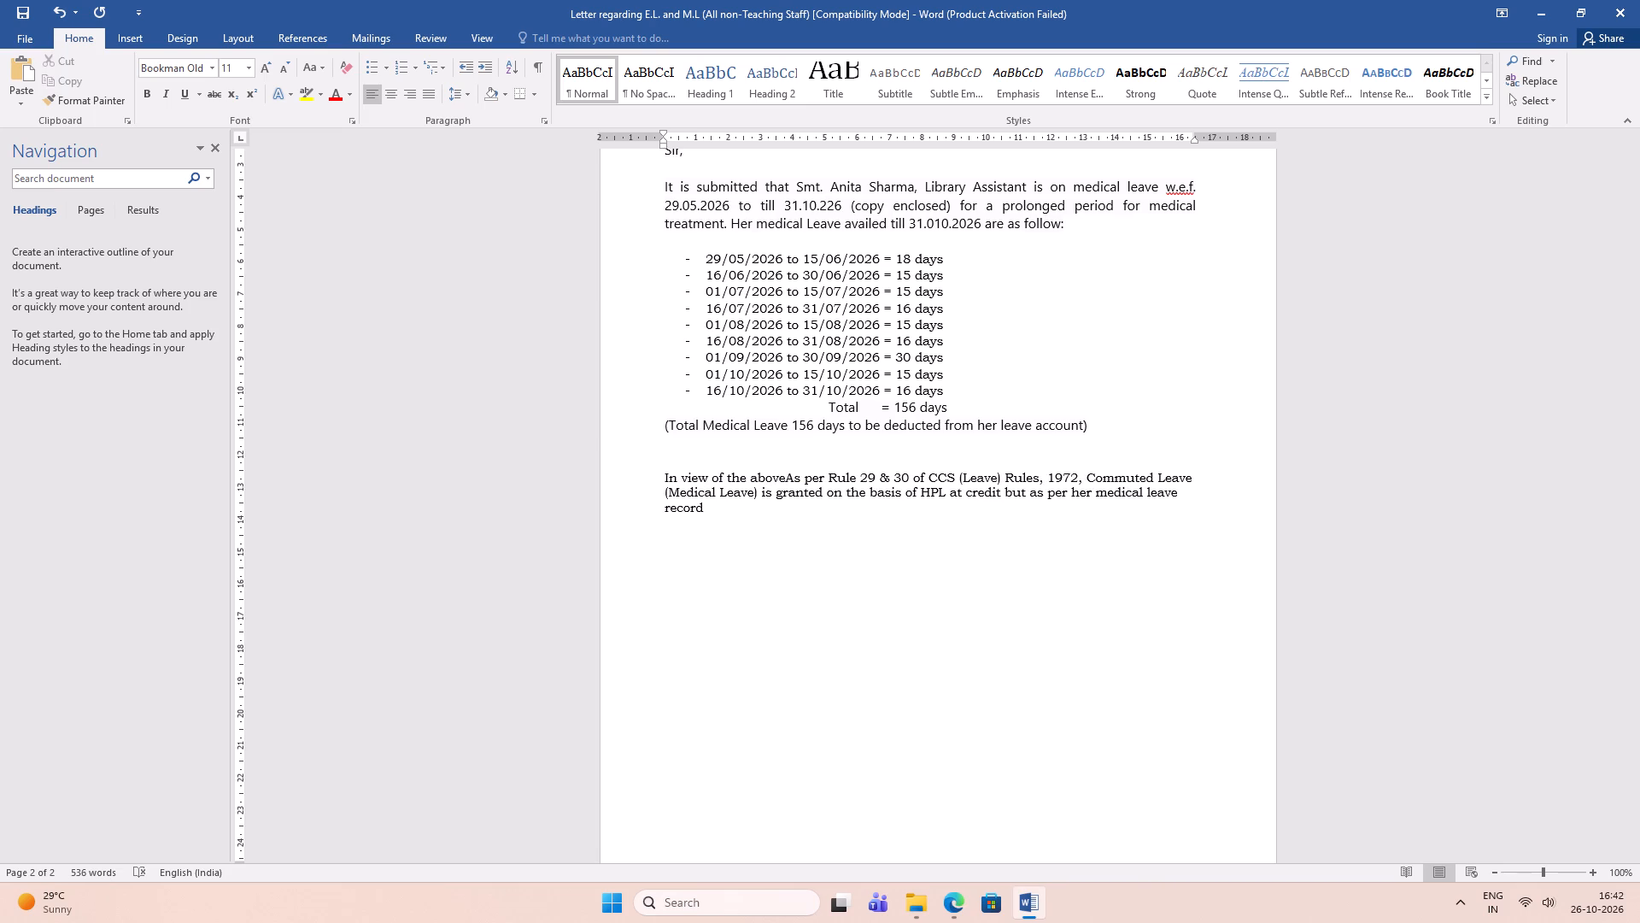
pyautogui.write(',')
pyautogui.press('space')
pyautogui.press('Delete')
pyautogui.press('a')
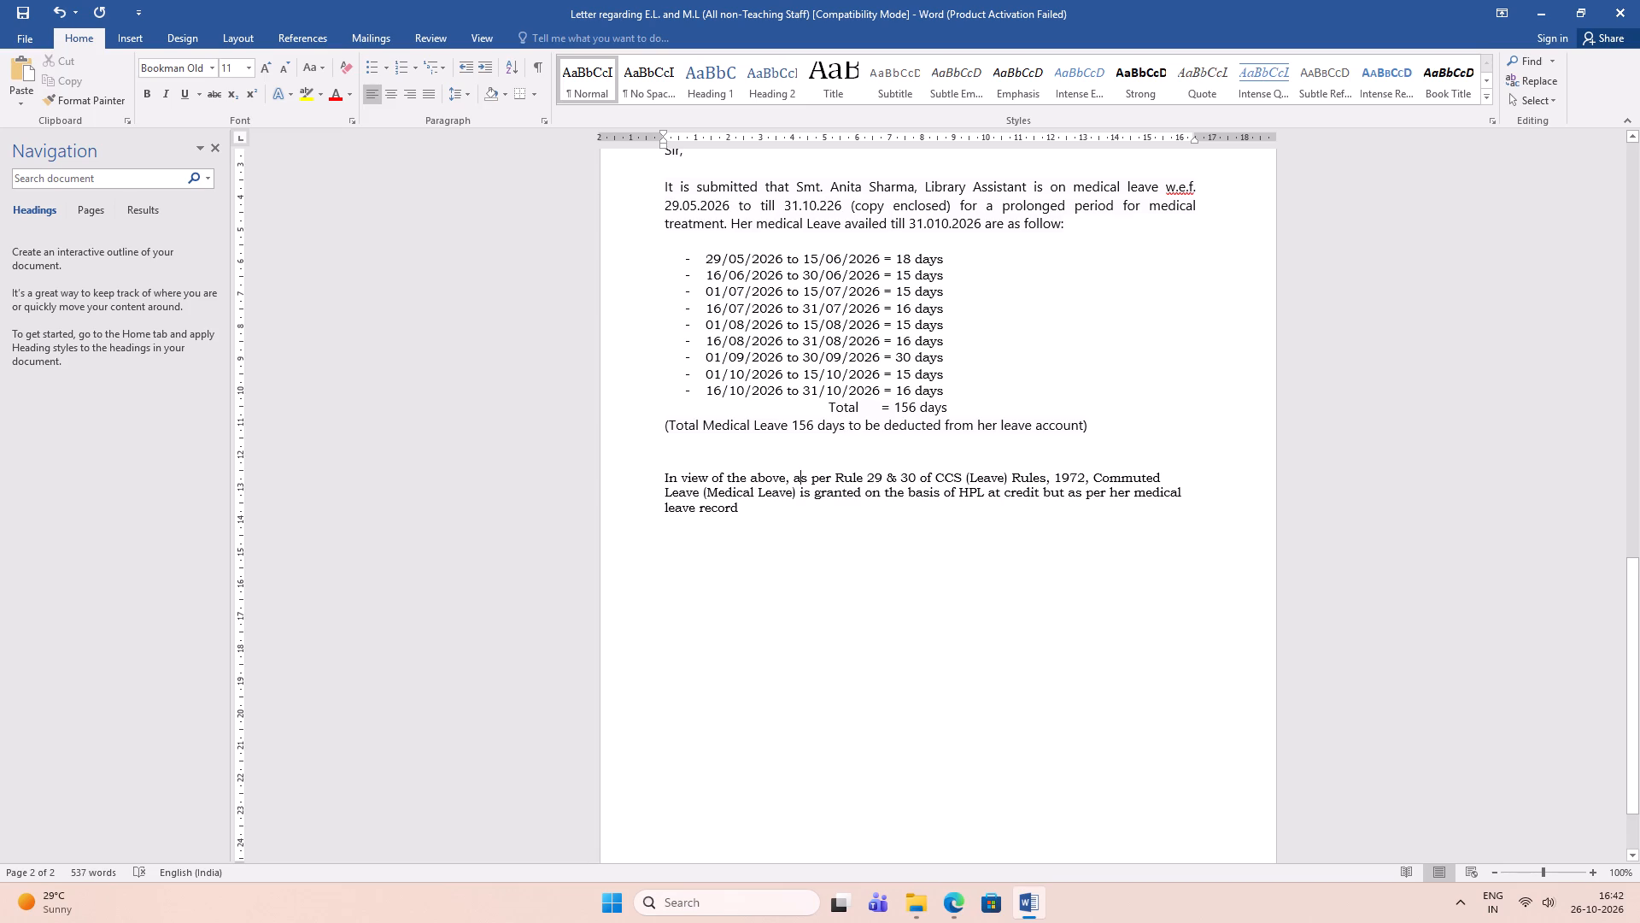
# Switch to Google Translate in Edge and enter "lekin ms.", the library assistant's name, and "ke medical leave record ke anusar" as source text.
pyautogui.click(750, 506)
pyautogui.hotkey('alt', 'Tab')
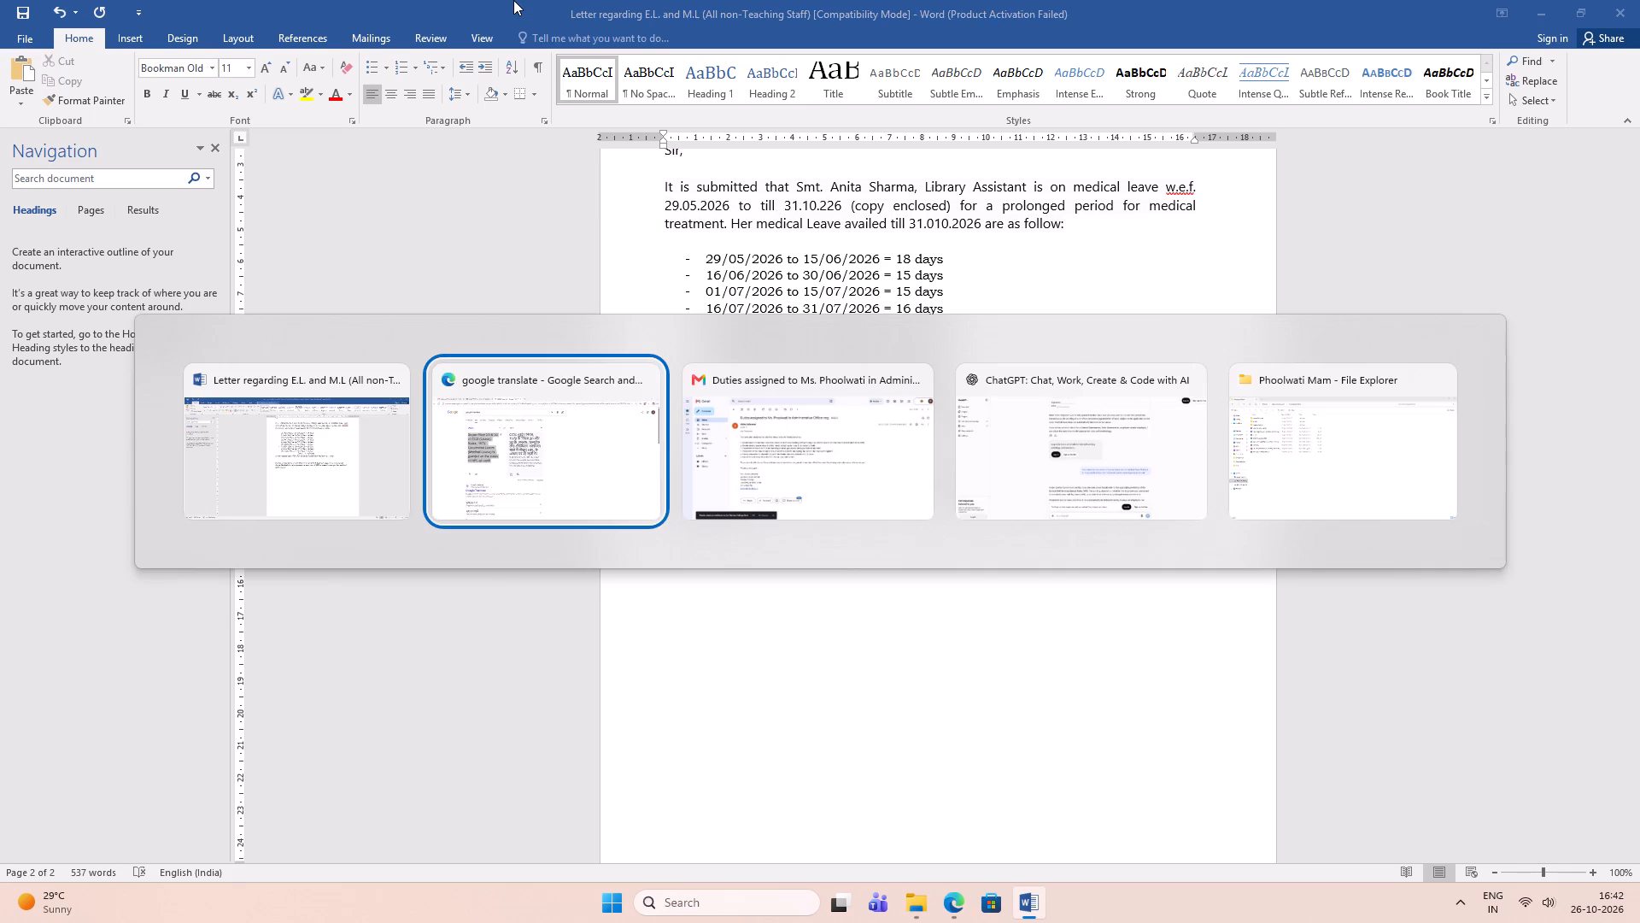
pyautogui.click(498, 266)
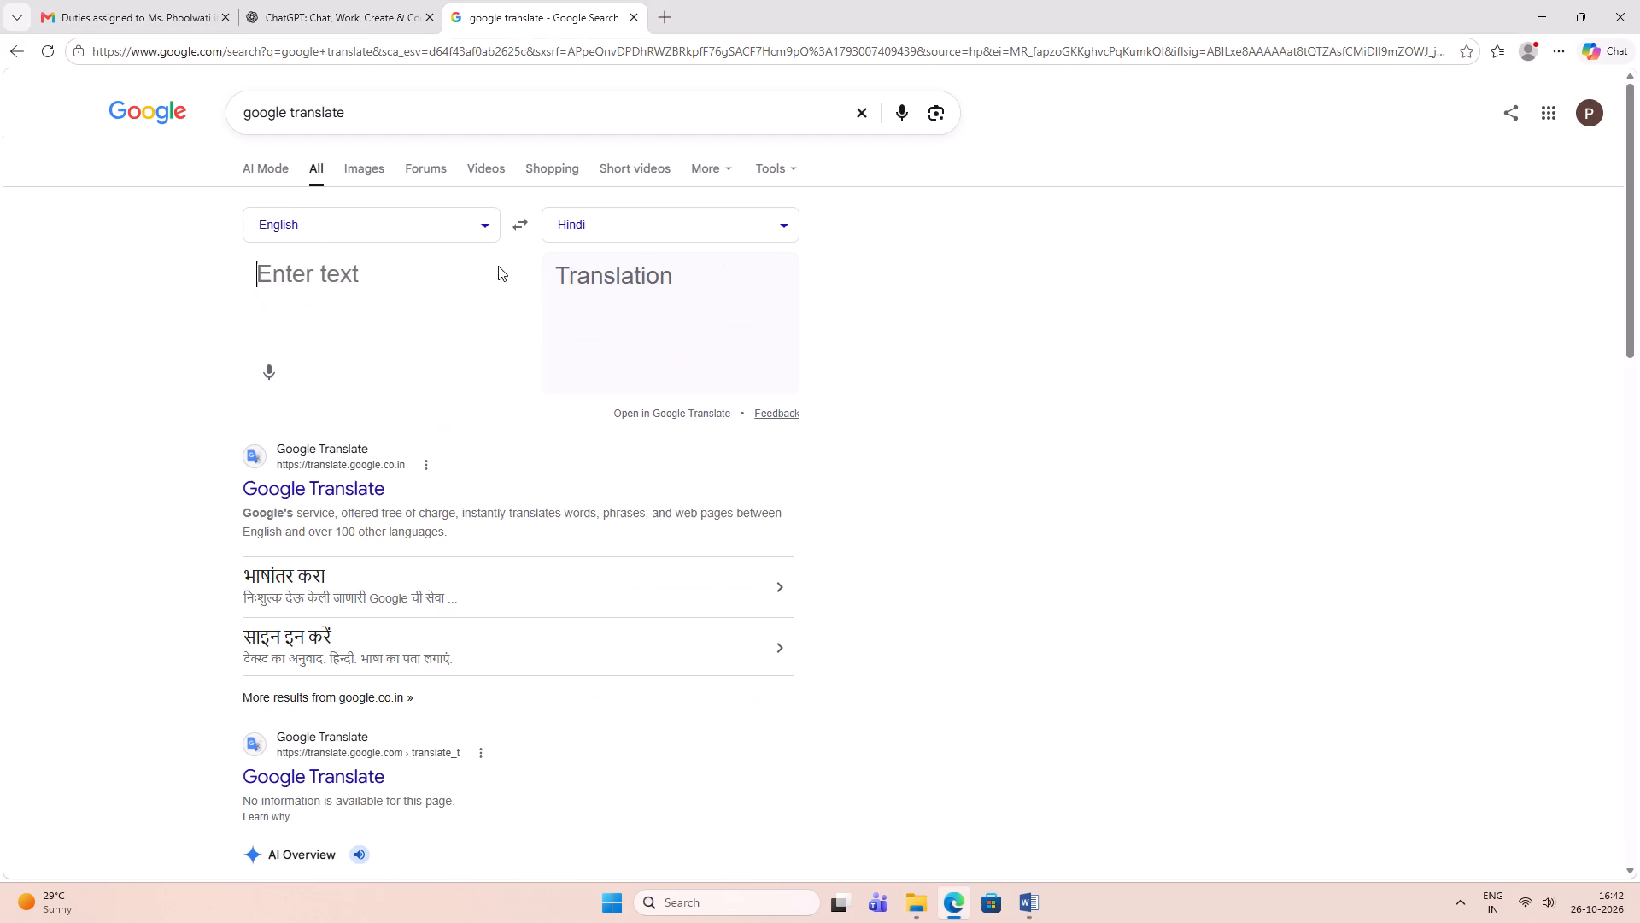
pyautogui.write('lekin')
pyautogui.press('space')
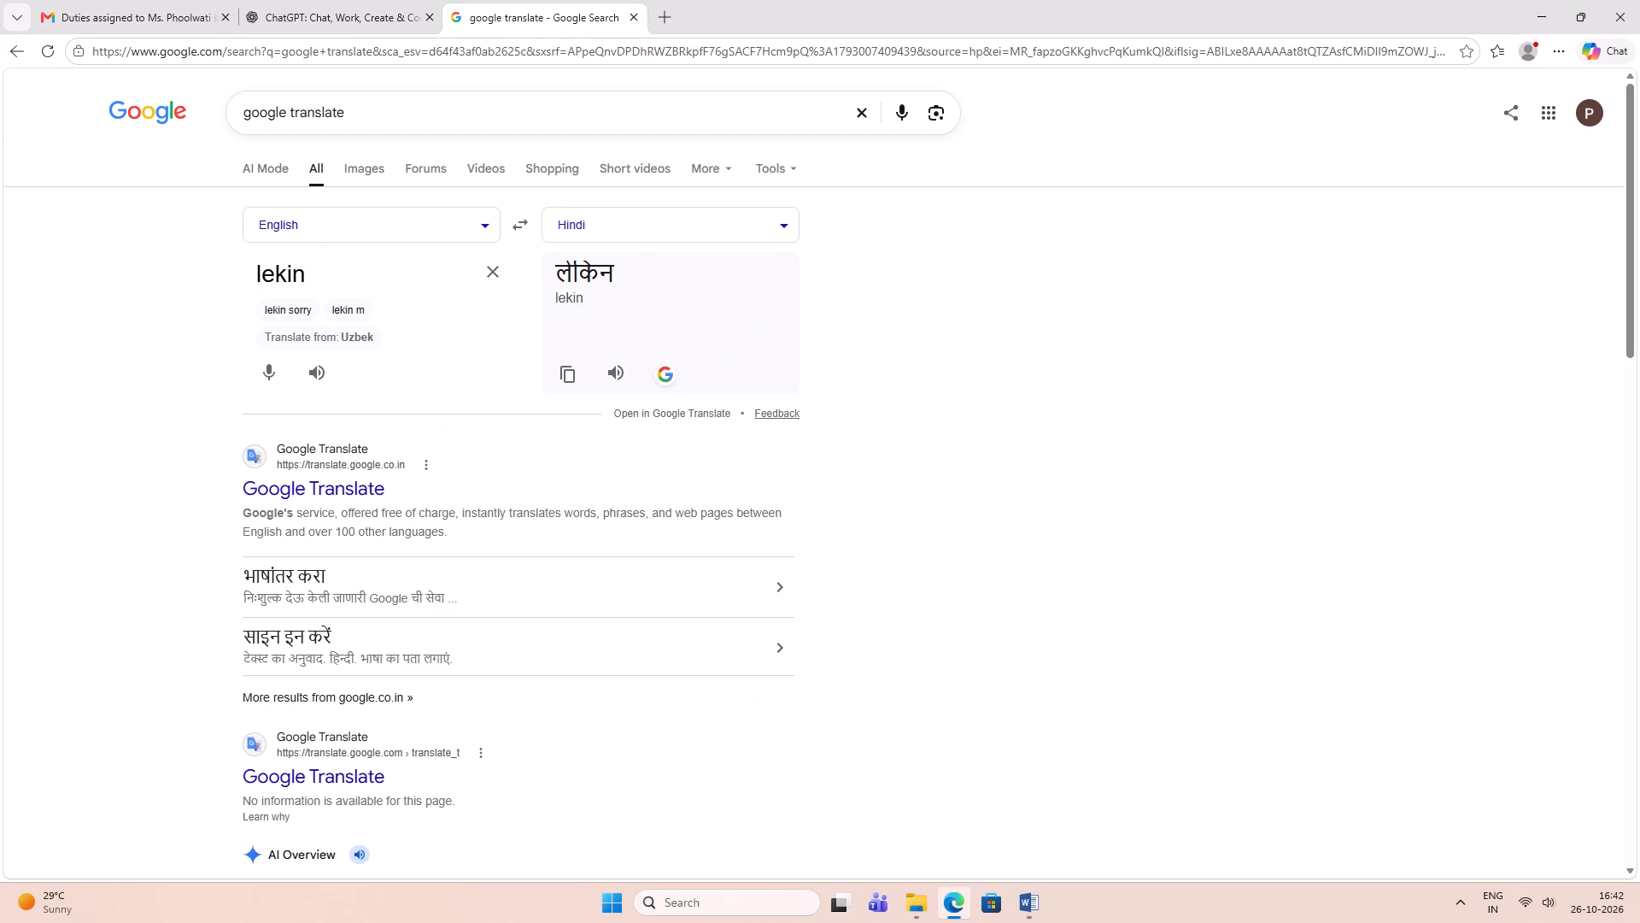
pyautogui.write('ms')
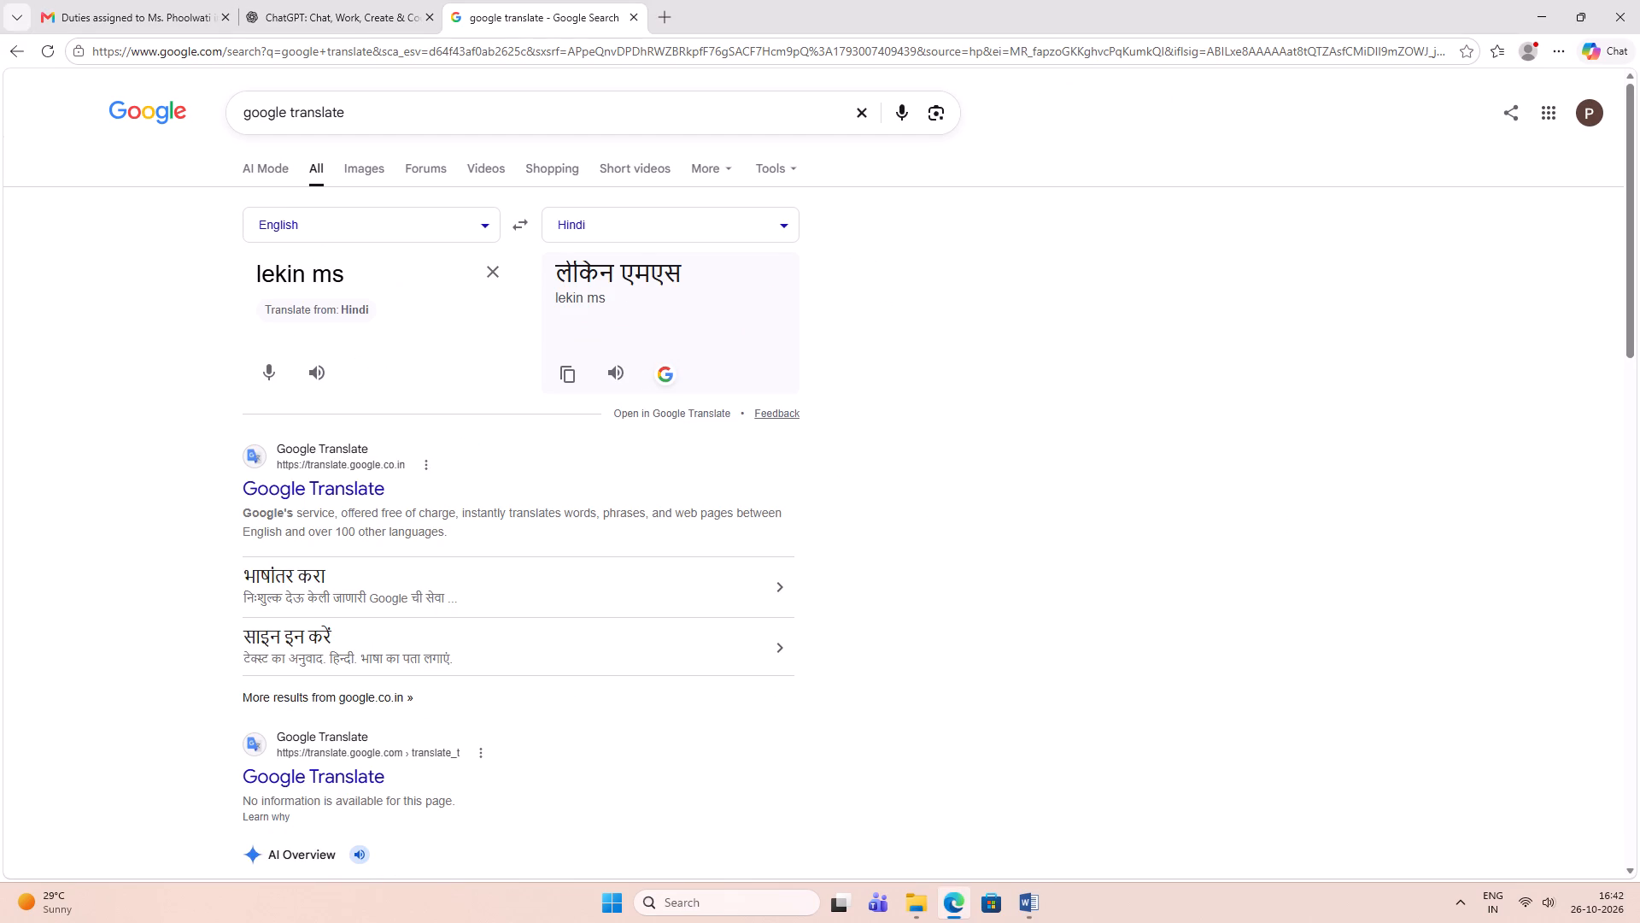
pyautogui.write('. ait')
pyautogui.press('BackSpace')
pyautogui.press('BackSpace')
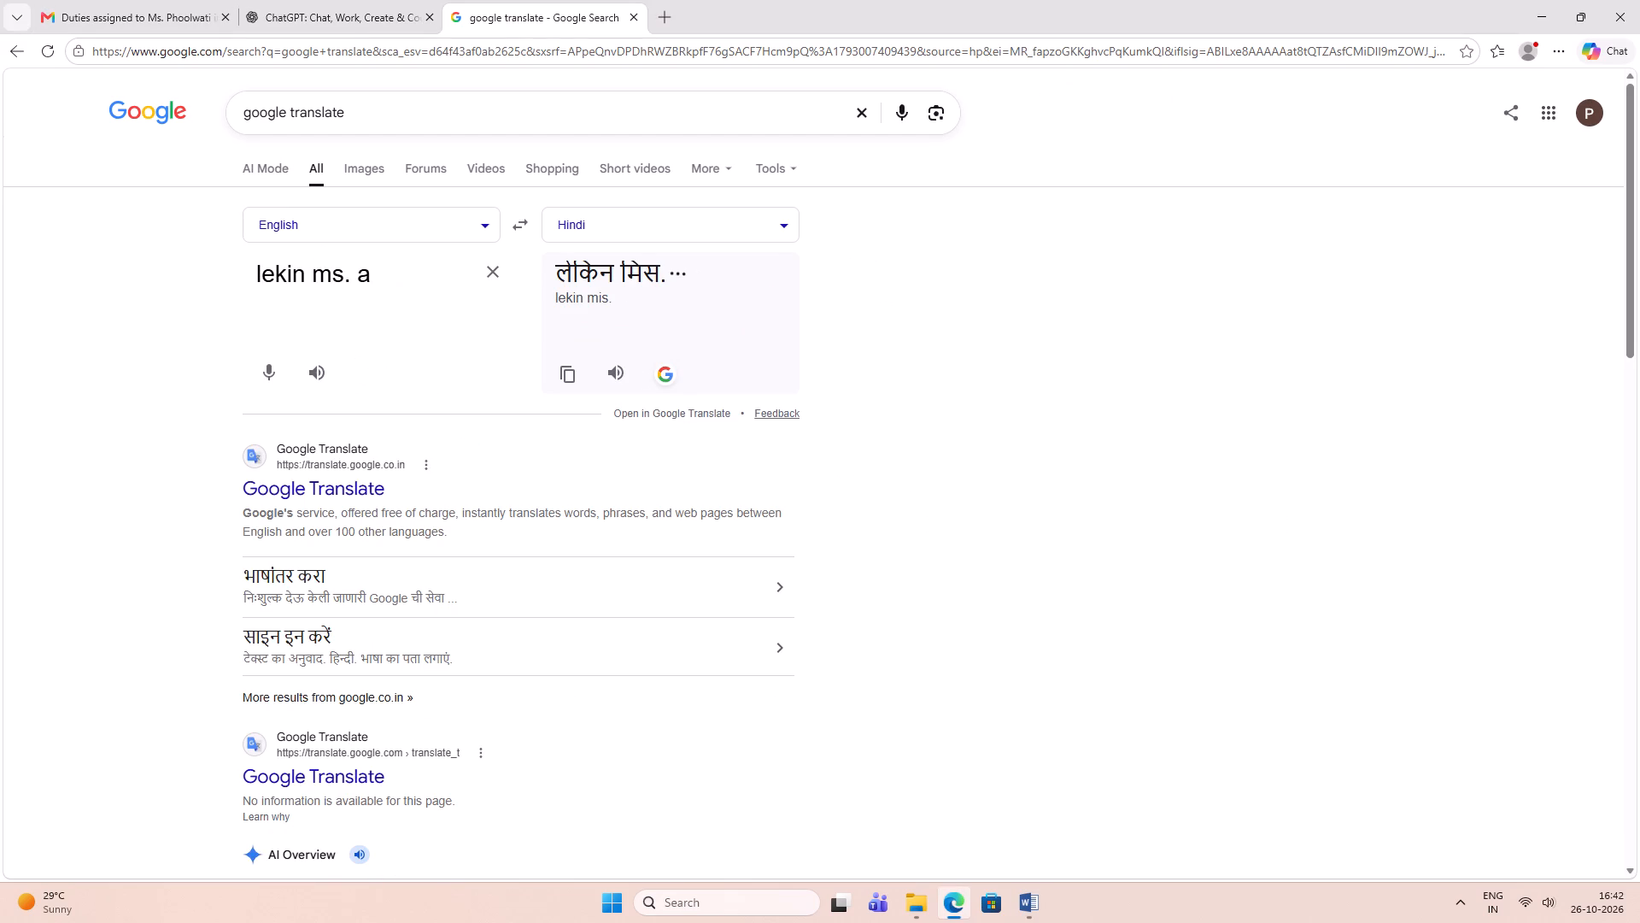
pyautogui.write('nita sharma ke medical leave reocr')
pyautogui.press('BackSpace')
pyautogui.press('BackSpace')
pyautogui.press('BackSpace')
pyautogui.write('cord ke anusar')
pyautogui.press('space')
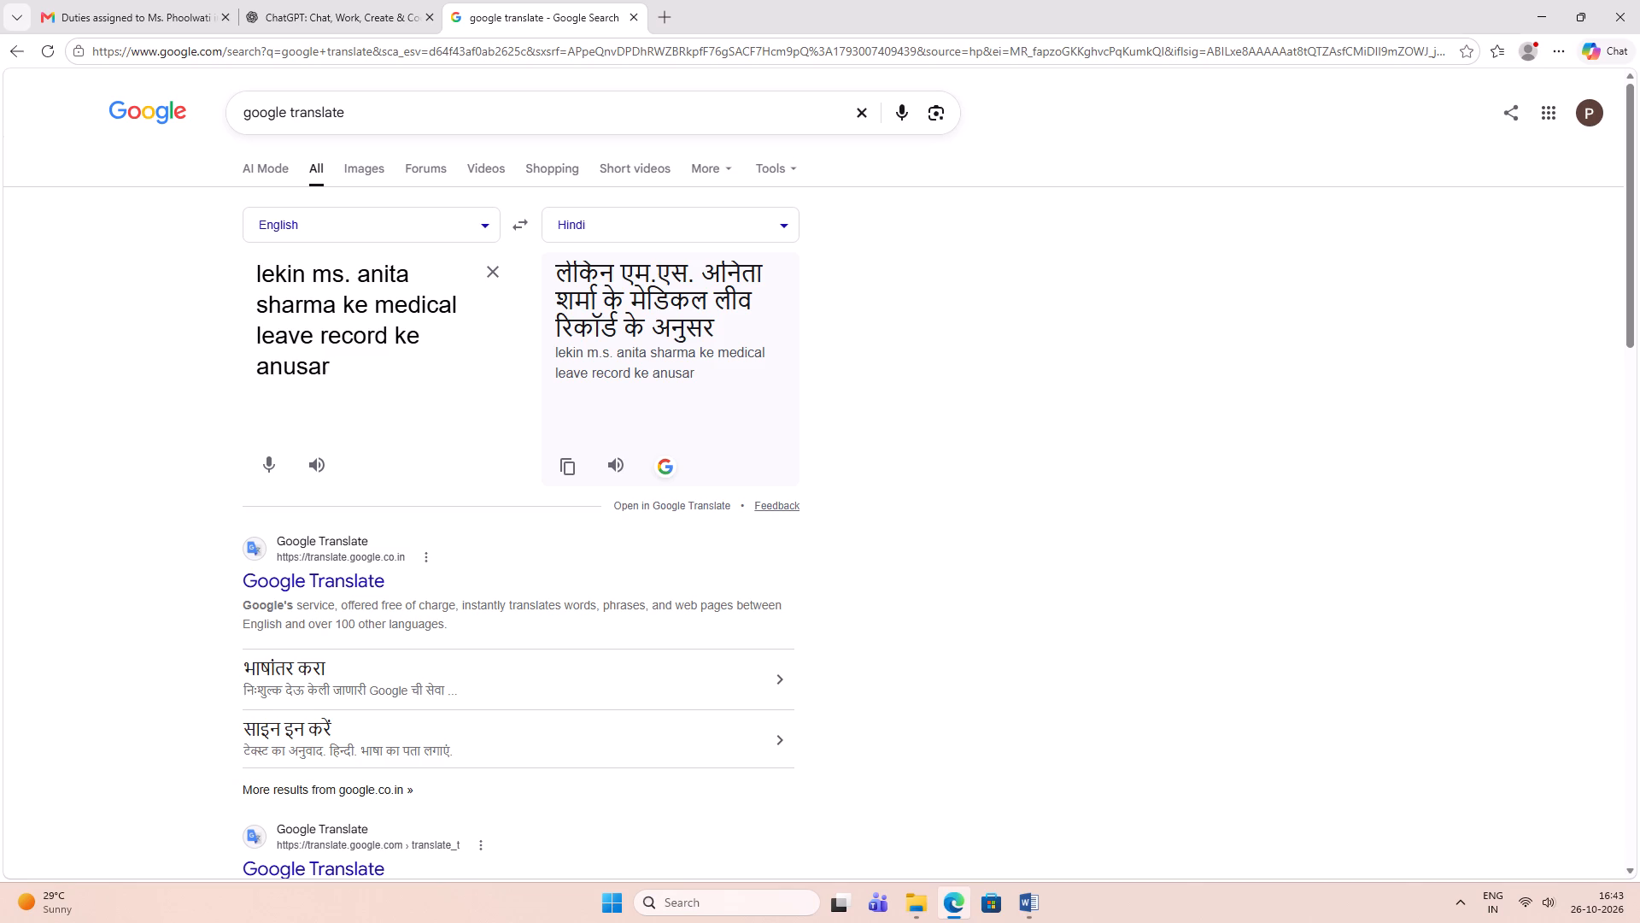
# Continue the source text with "unke accout me 31.12.2026 tak sirf 18 half pay leave bachi hain" and swap the languages to translate Hindi into English.
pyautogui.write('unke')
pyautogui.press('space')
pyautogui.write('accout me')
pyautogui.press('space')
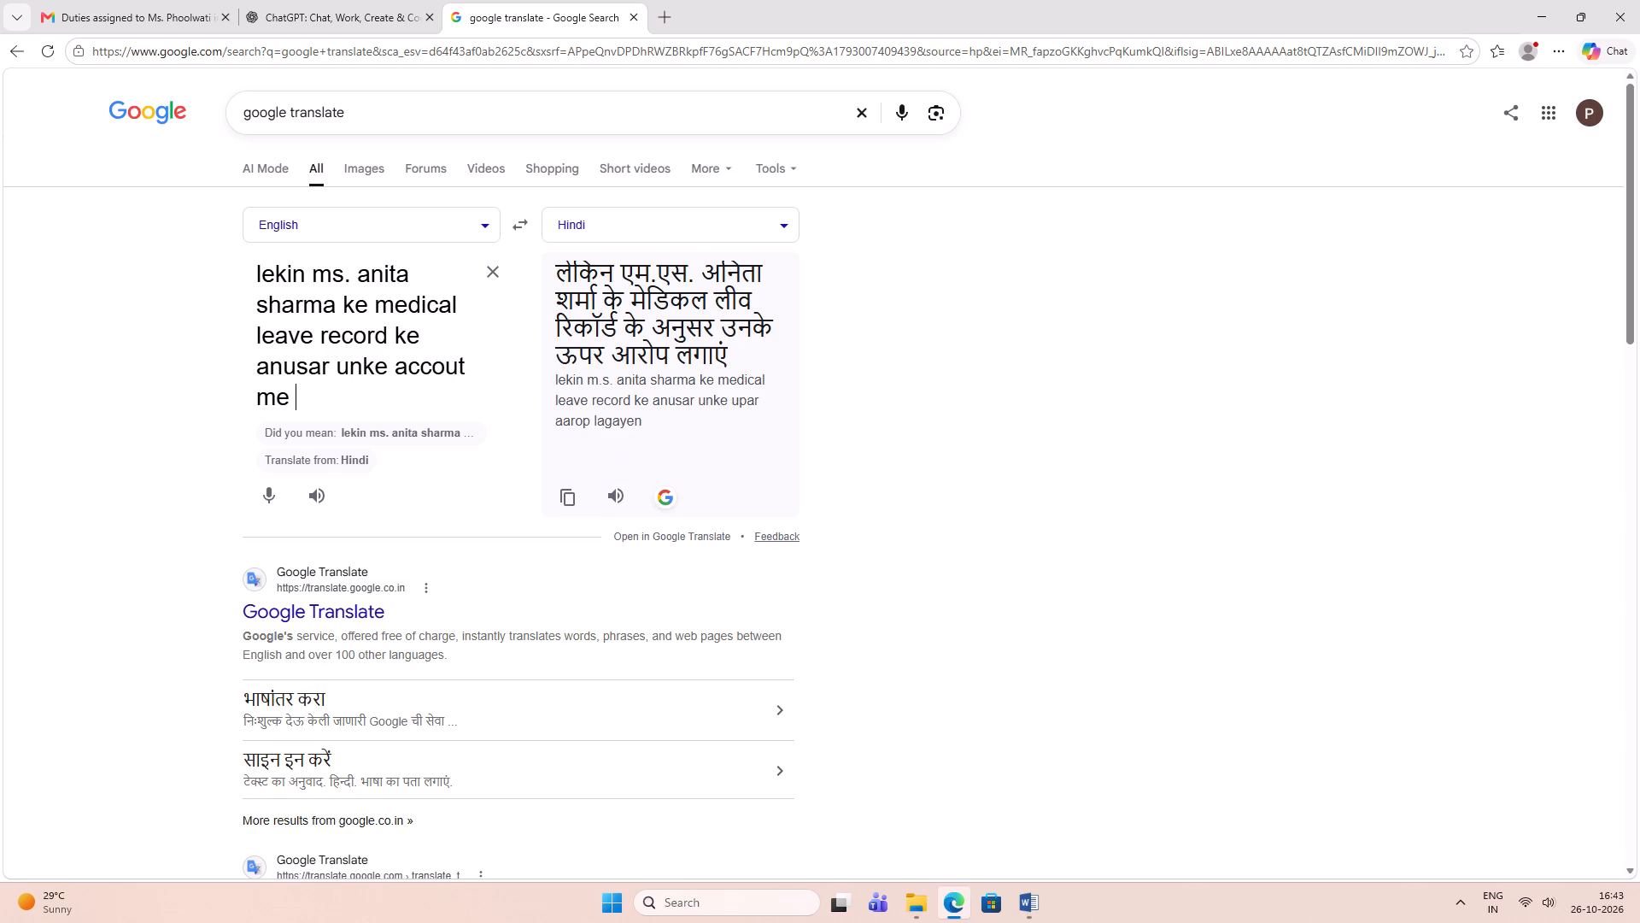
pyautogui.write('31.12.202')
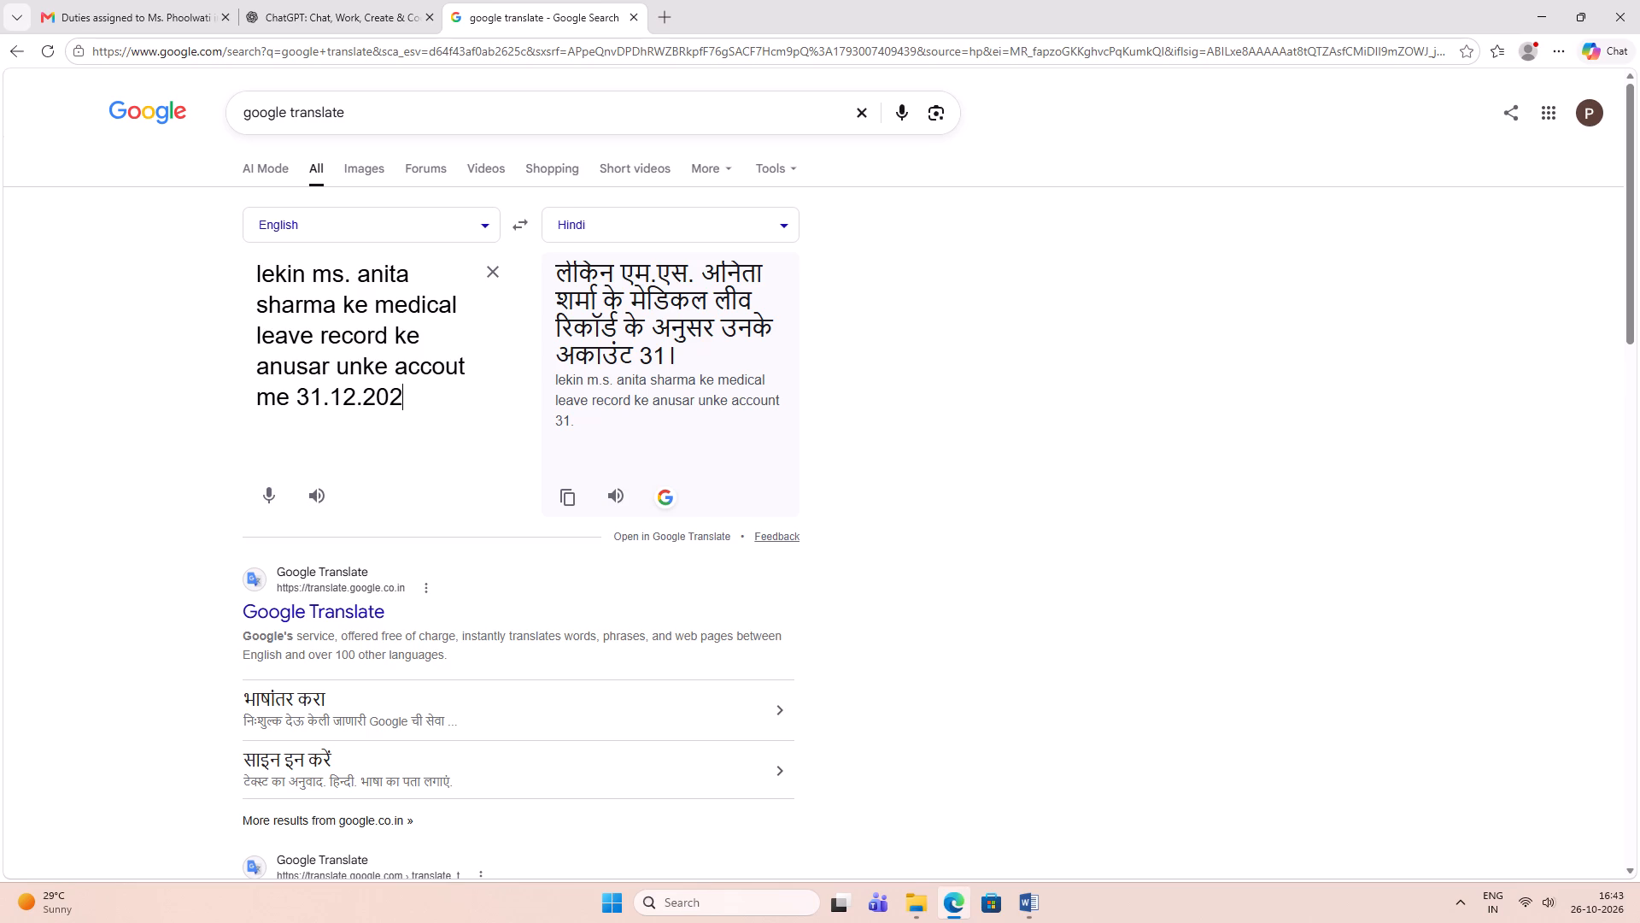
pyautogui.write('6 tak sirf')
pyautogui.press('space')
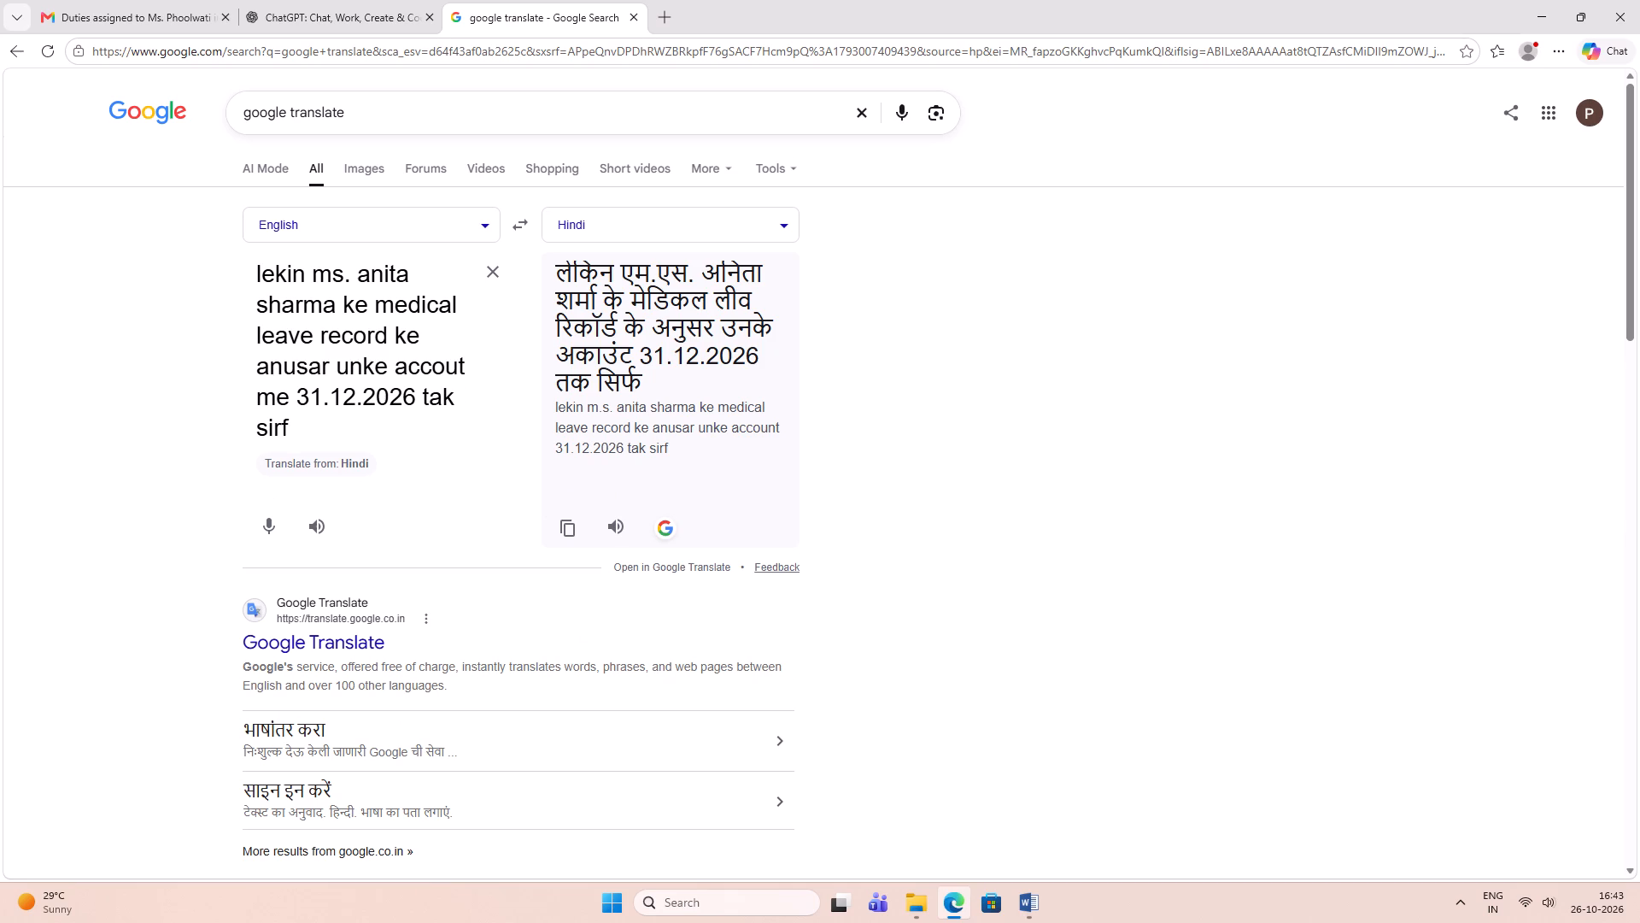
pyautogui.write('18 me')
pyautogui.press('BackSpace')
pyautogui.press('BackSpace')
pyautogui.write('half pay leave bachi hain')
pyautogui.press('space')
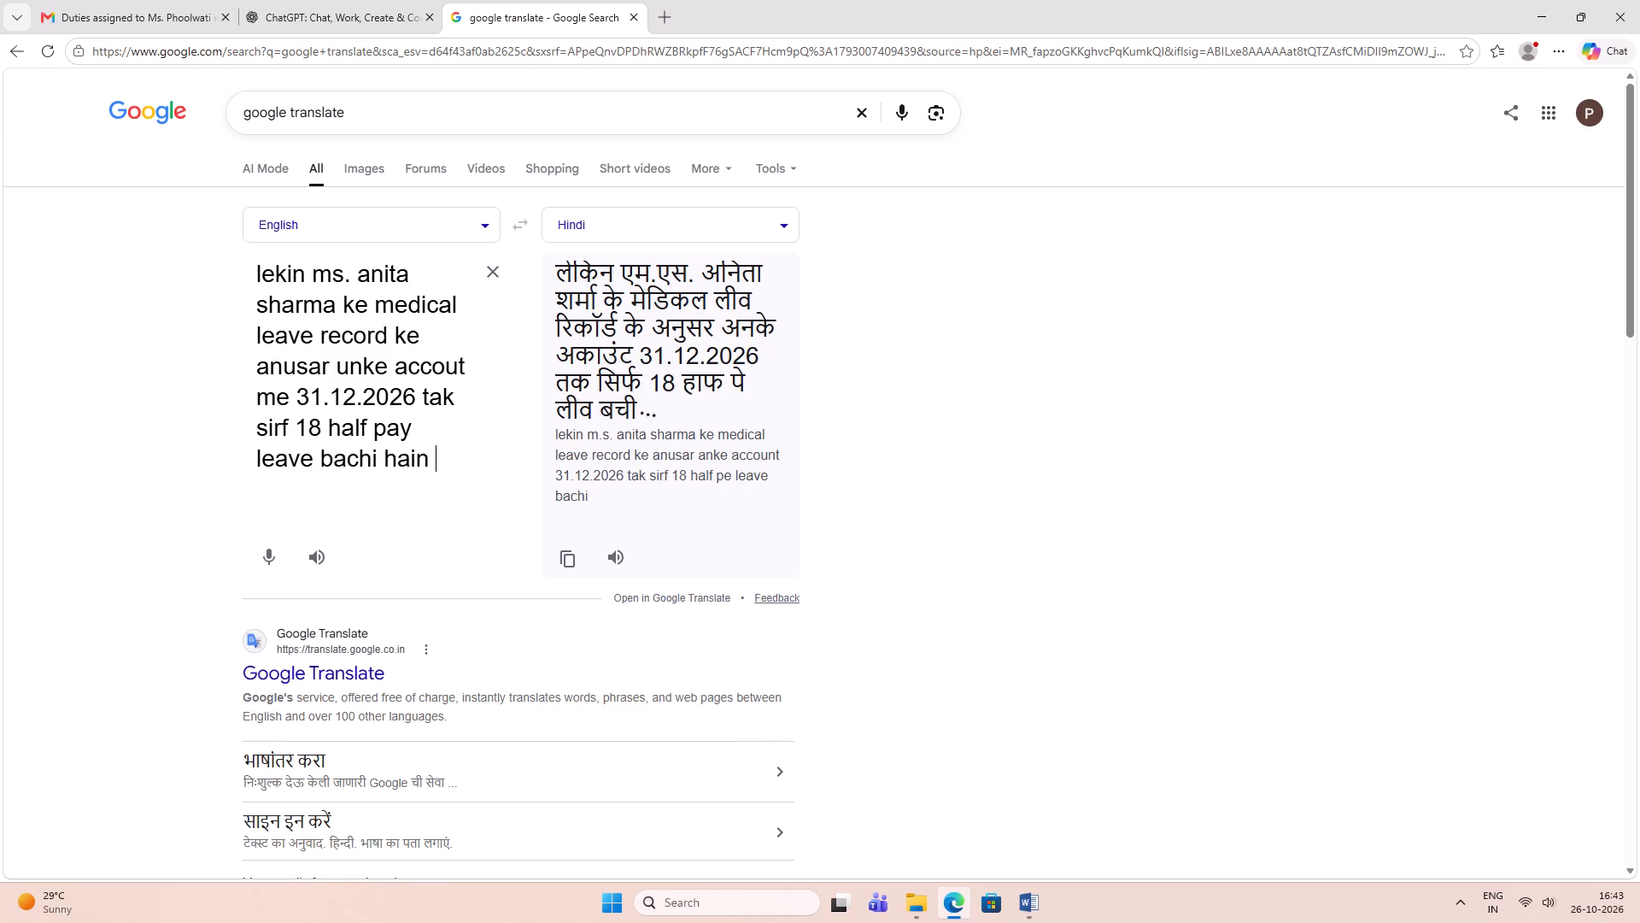
pyautogui.click(507, 225)
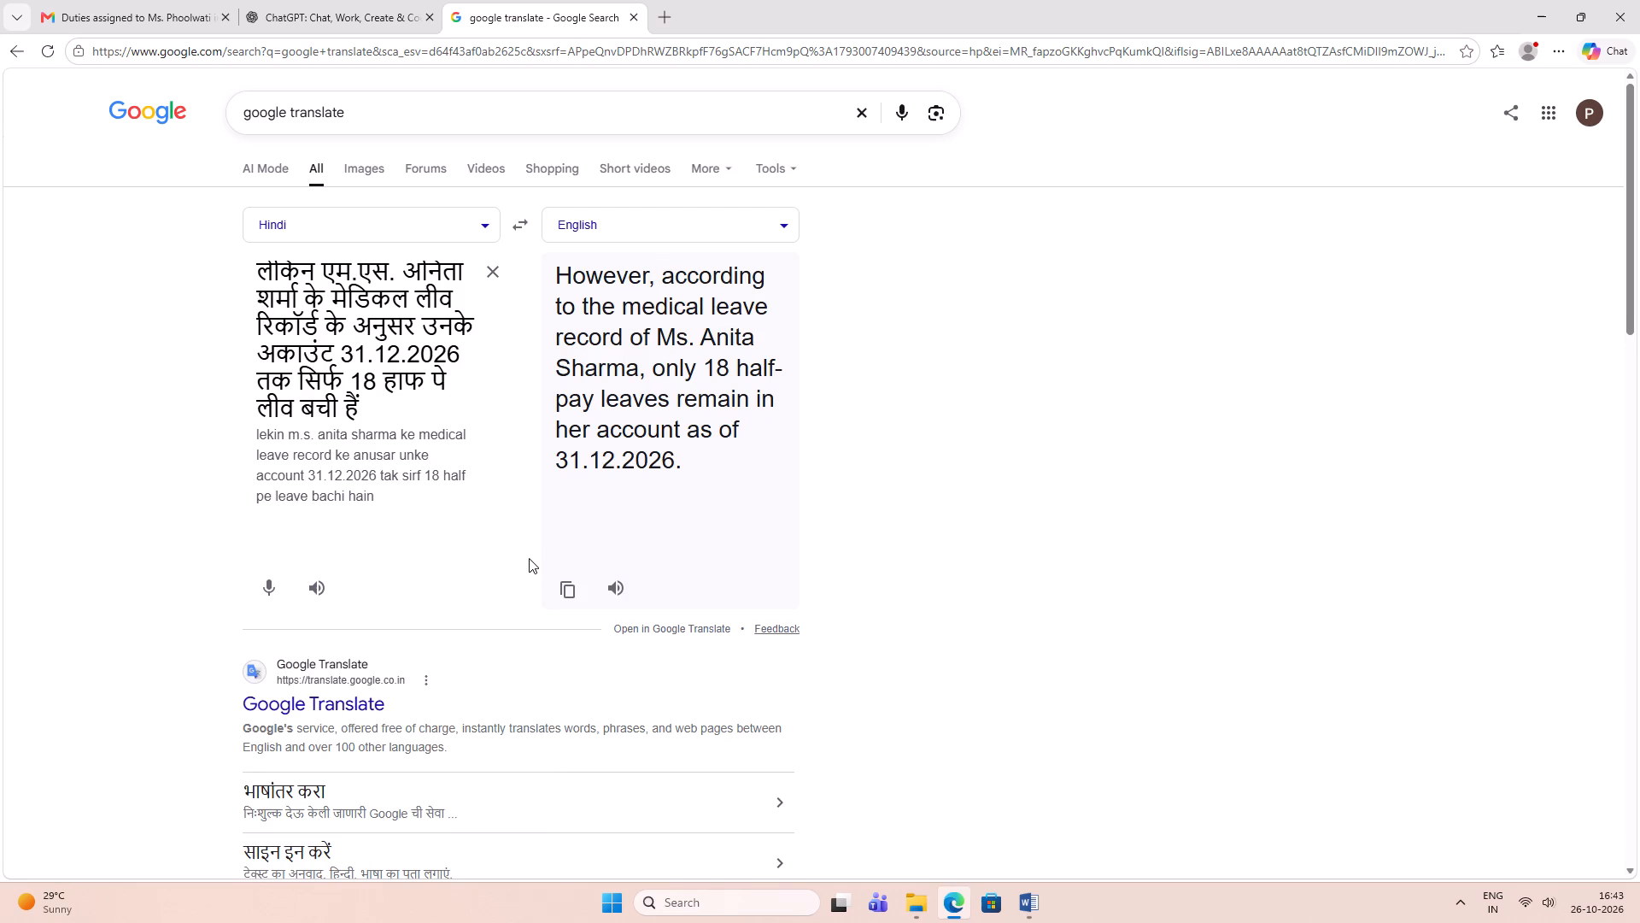
# Back in the Word letter, end the sentence after "HPL at credit" and start a new one with "However," in place of "but".
pyautogui.hotkey('alt', 'Tab')
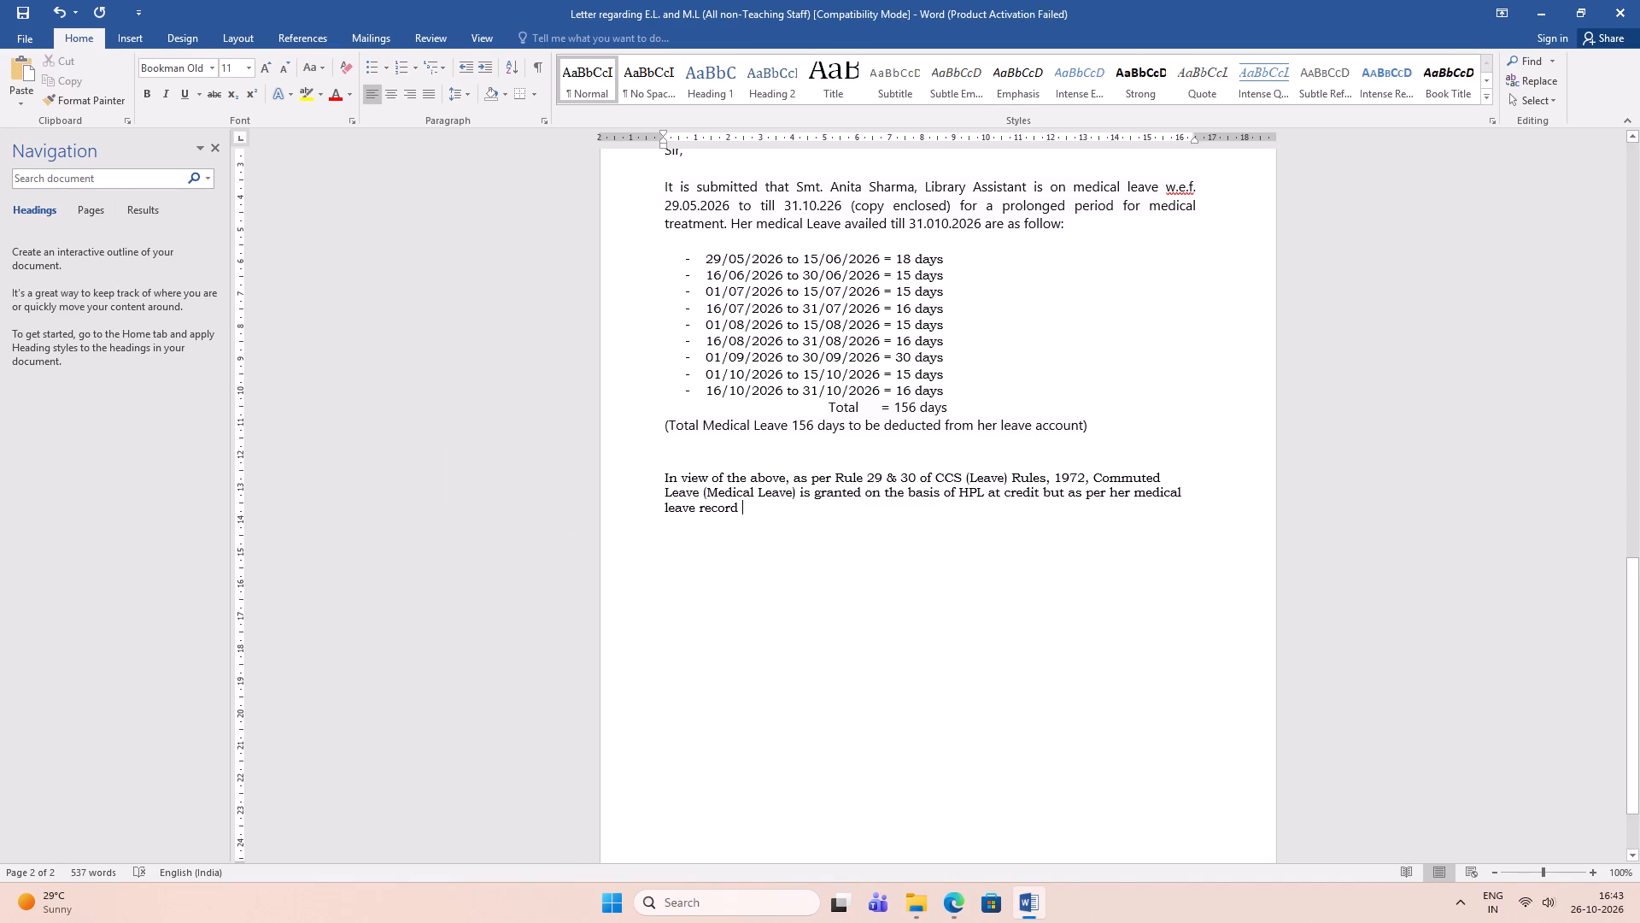
pyautogui.click(1040, 491)
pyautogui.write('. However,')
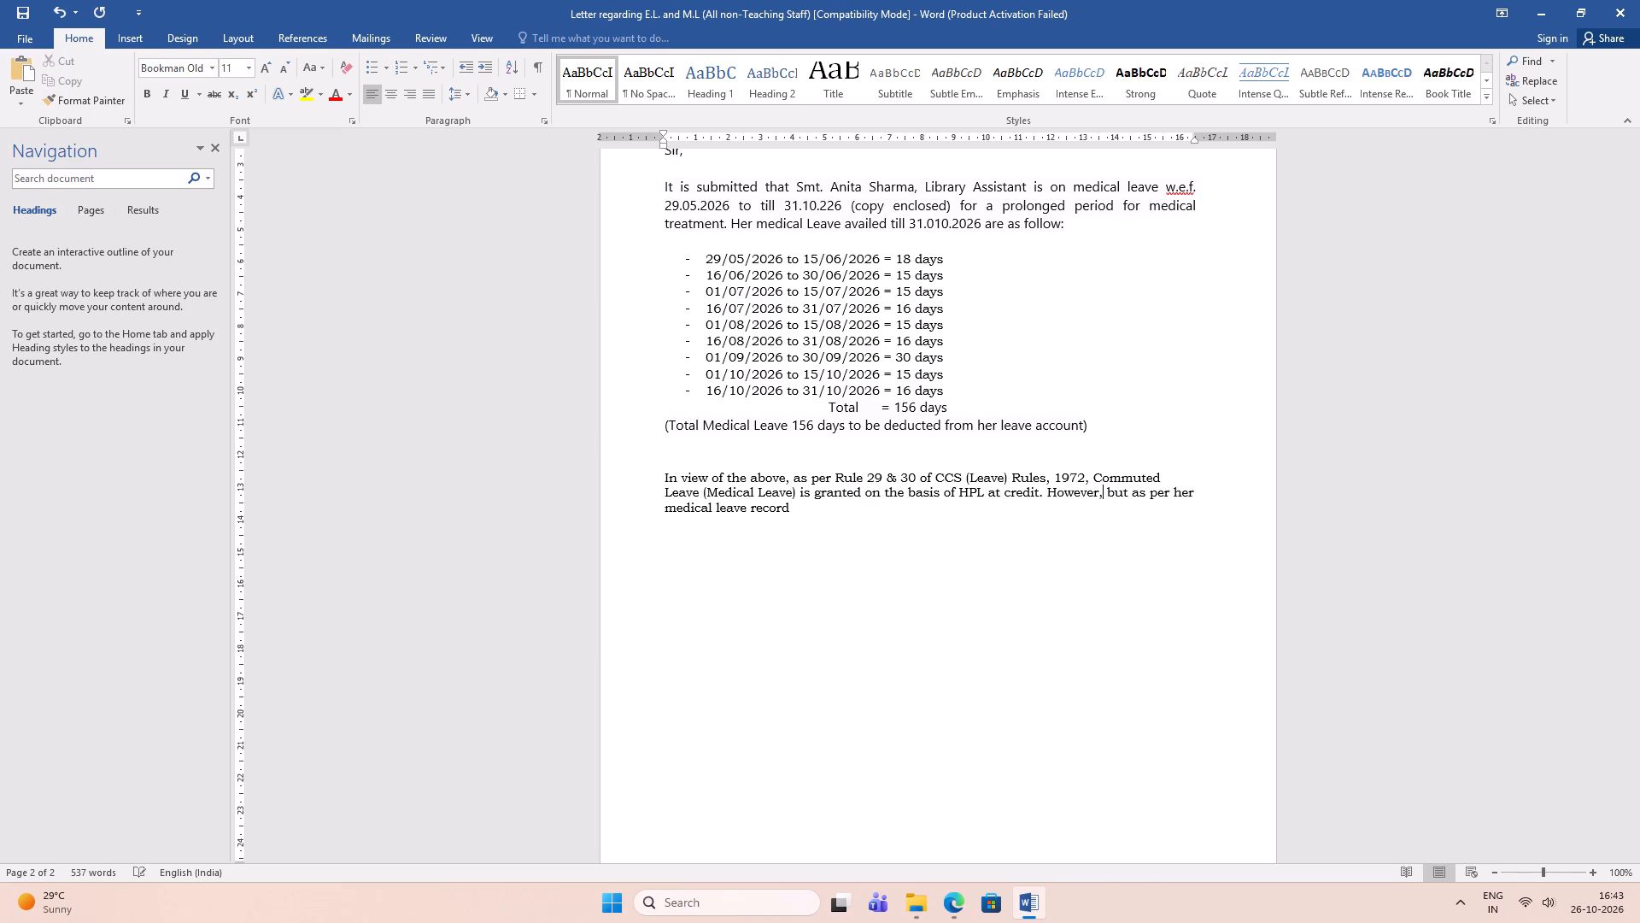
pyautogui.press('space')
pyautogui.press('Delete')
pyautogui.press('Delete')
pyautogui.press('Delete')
# Consult the English translation and continue the new sentence after "However," with "according to the".
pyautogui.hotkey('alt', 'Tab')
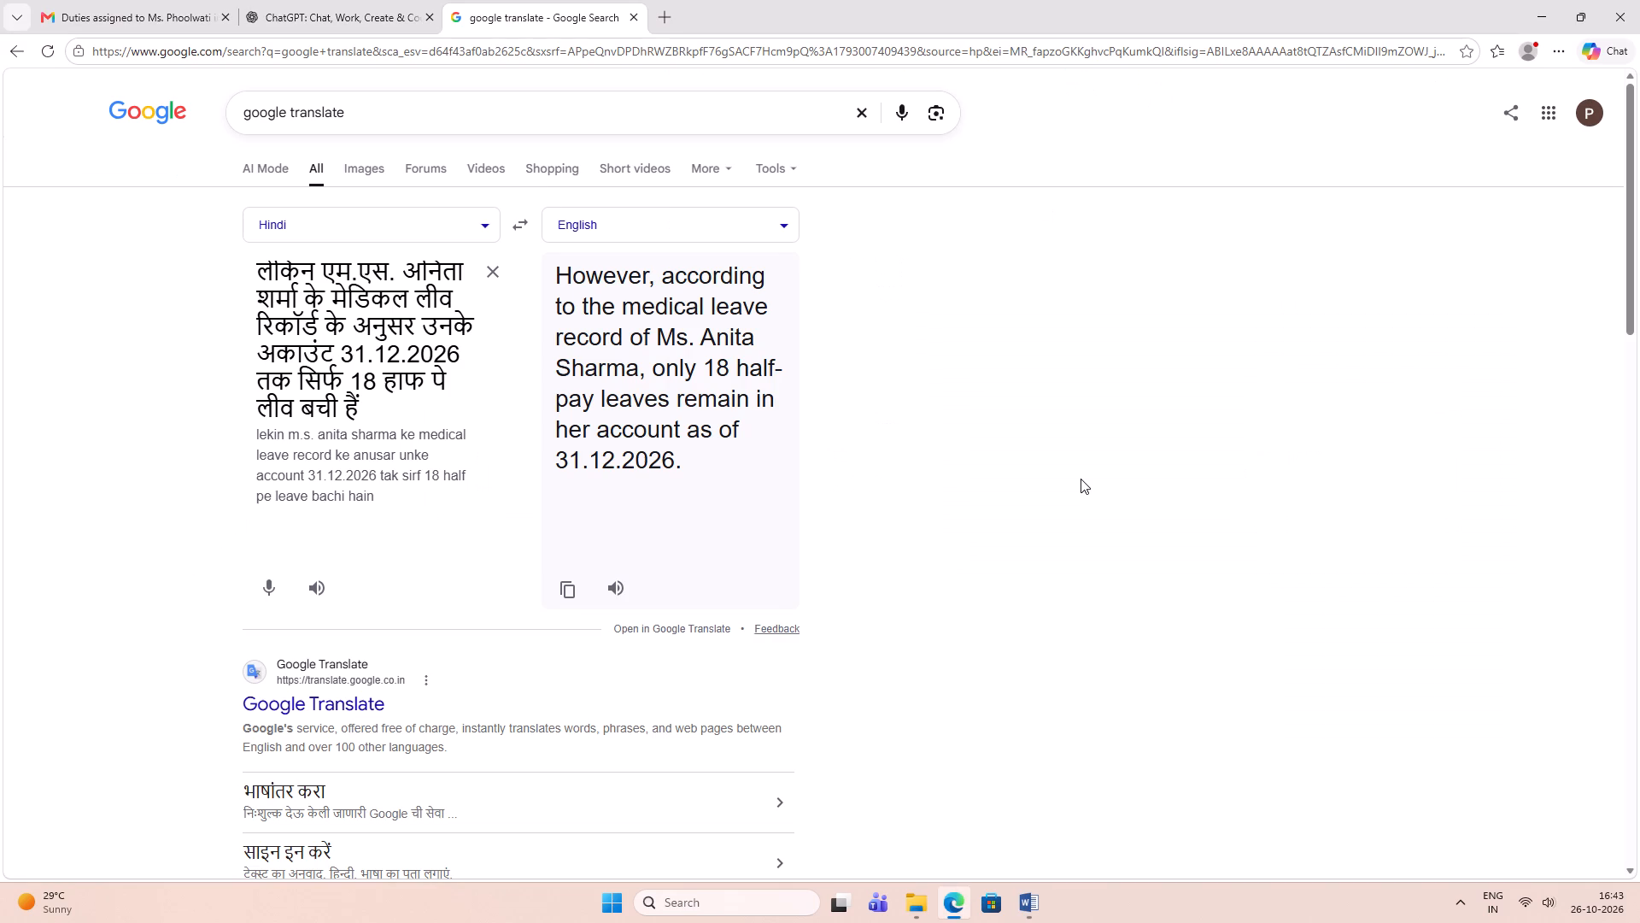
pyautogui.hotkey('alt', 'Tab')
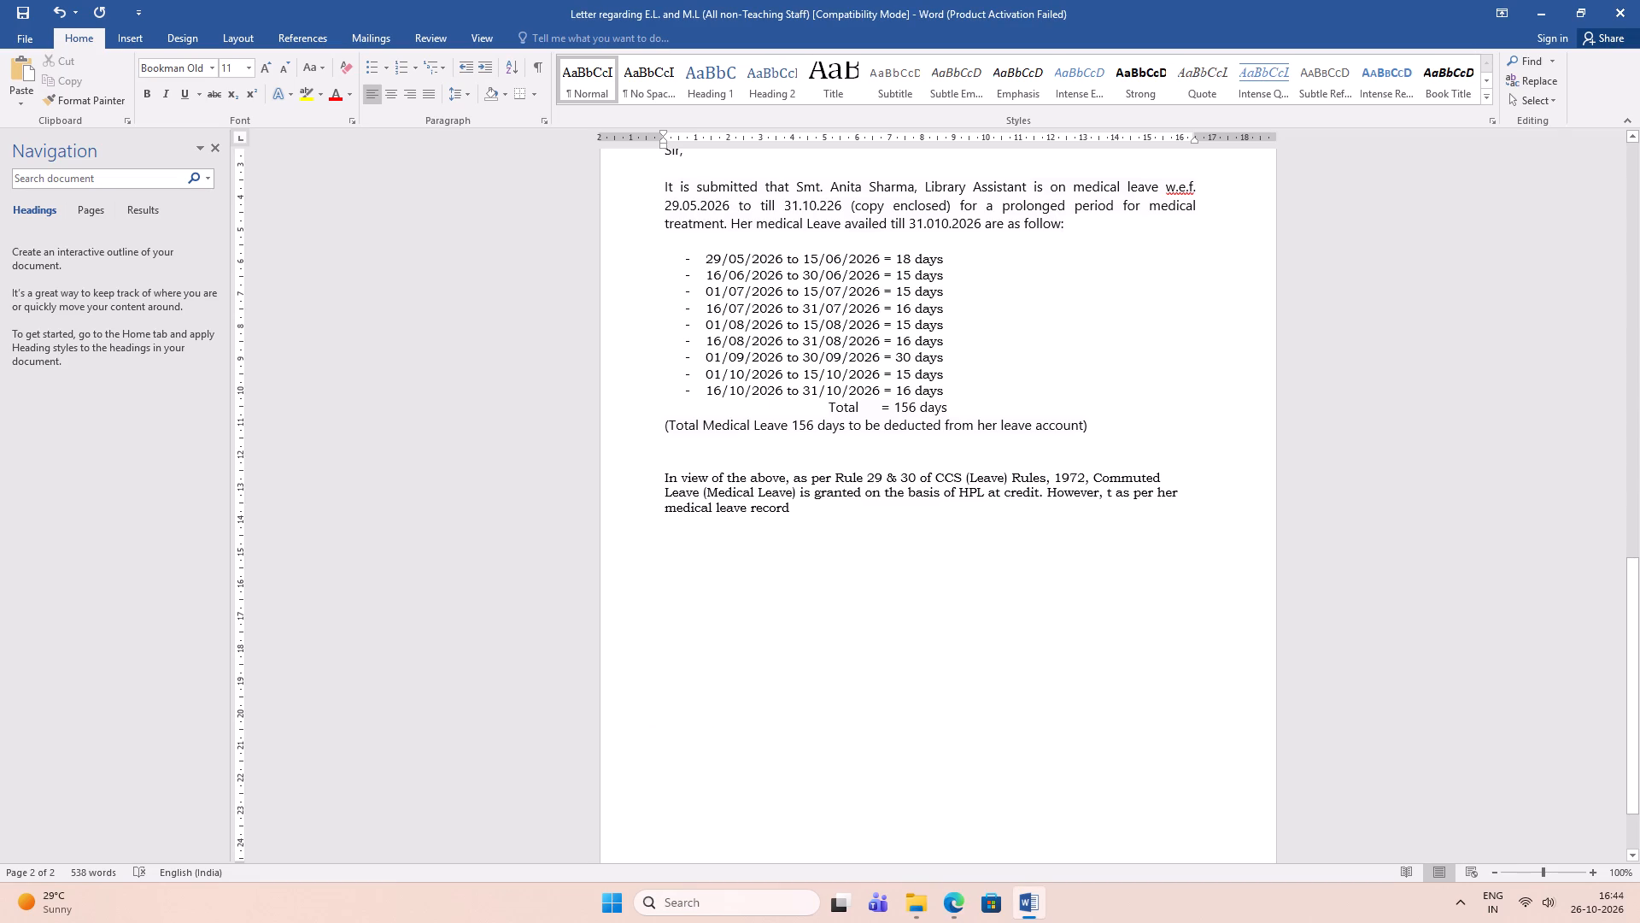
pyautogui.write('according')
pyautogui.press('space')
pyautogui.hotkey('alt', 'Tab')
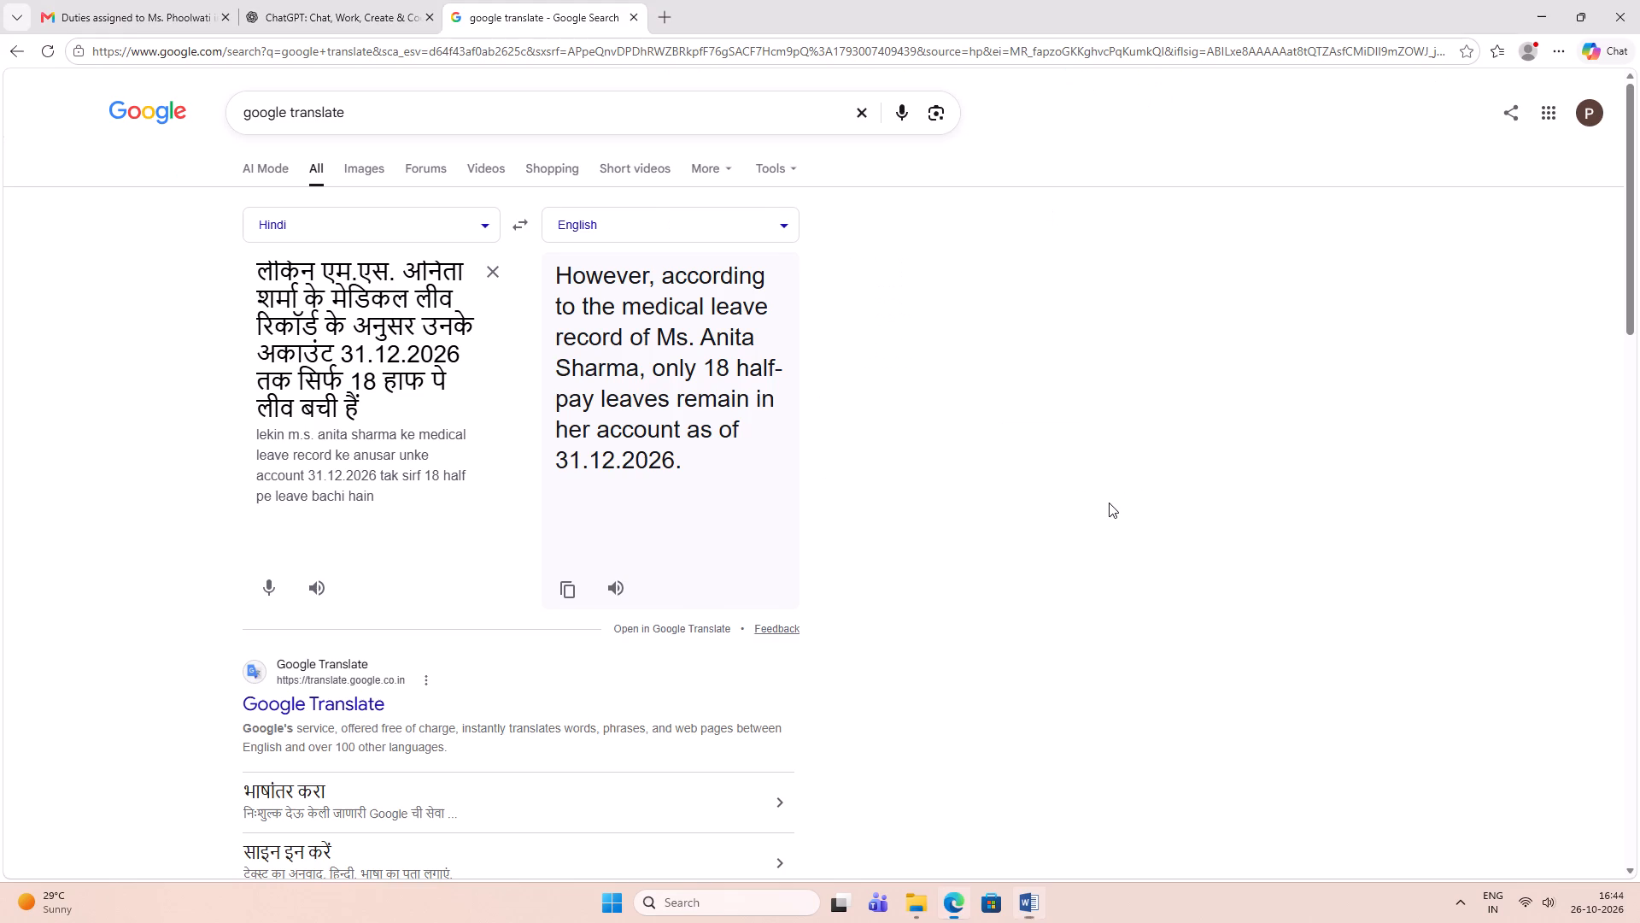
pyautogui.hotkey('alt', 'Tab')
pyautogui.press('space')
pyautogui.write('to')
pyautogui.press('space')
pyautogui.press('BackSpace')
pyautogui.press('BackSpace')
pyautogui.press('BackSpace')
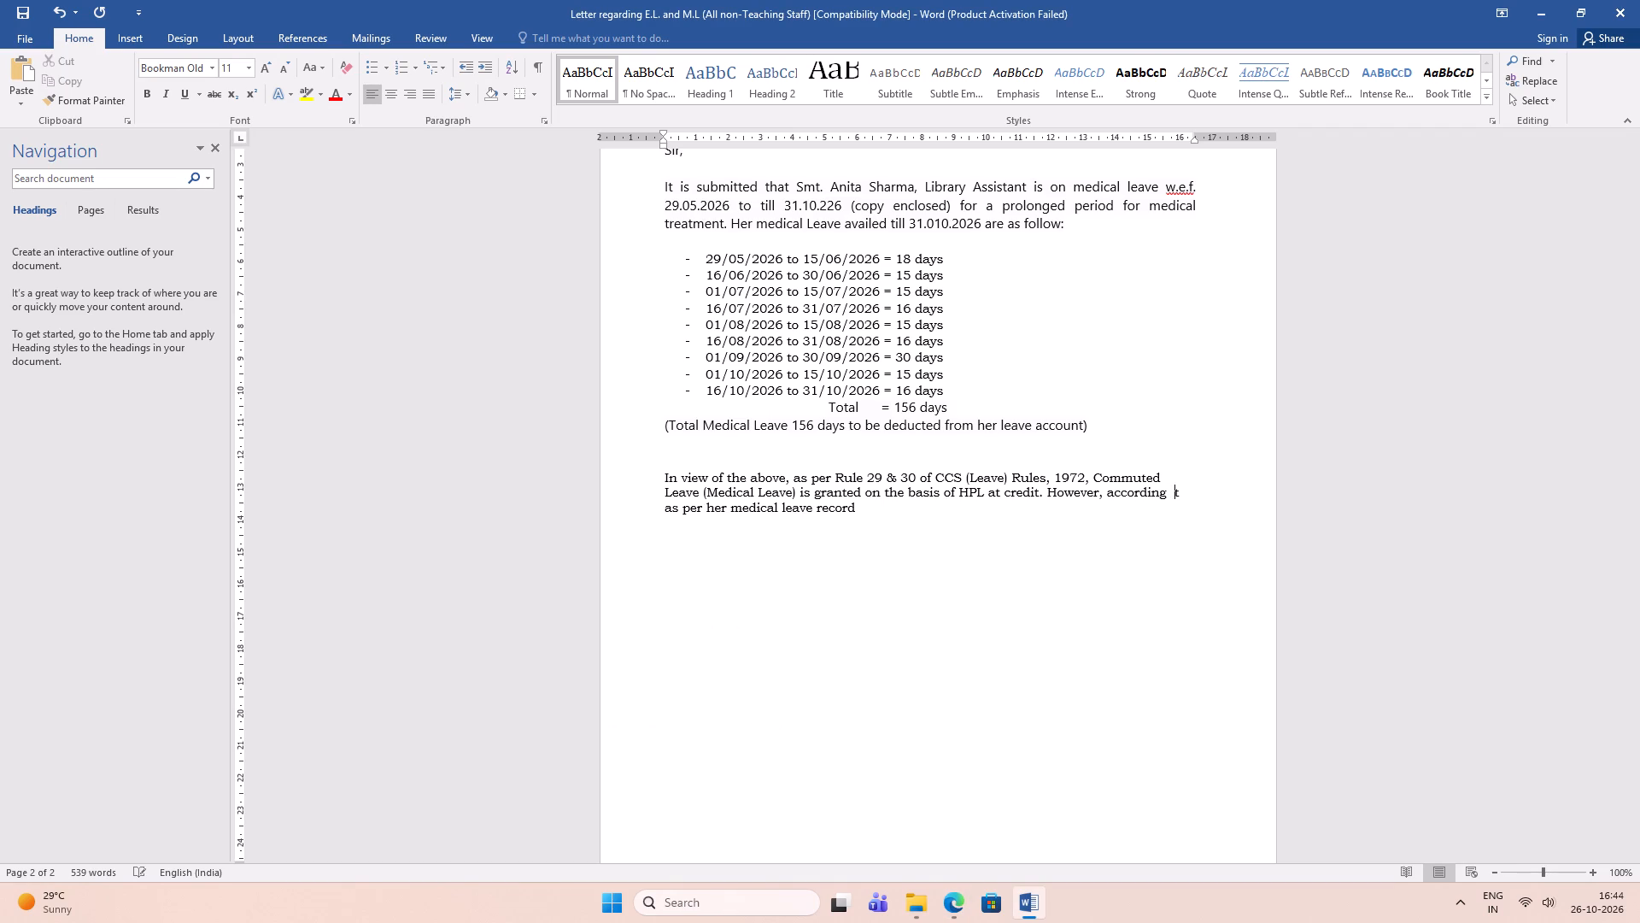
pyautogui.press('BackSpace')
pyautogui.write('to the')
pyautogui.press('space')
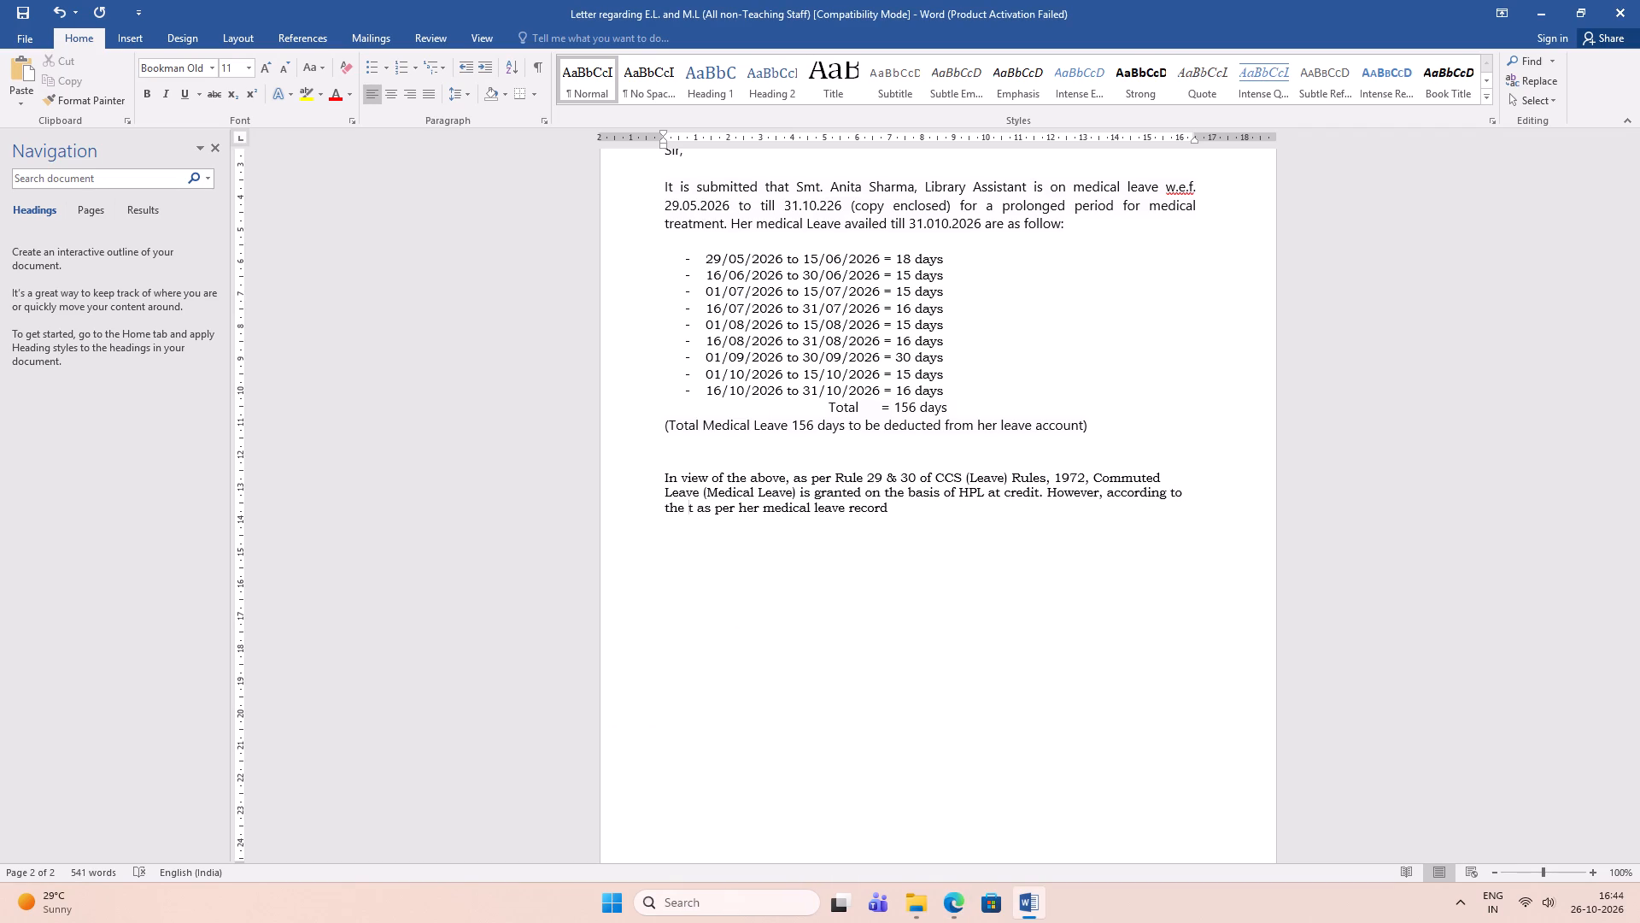
# Delete the leftover "t as per her medical leave record" after "However, according to the".
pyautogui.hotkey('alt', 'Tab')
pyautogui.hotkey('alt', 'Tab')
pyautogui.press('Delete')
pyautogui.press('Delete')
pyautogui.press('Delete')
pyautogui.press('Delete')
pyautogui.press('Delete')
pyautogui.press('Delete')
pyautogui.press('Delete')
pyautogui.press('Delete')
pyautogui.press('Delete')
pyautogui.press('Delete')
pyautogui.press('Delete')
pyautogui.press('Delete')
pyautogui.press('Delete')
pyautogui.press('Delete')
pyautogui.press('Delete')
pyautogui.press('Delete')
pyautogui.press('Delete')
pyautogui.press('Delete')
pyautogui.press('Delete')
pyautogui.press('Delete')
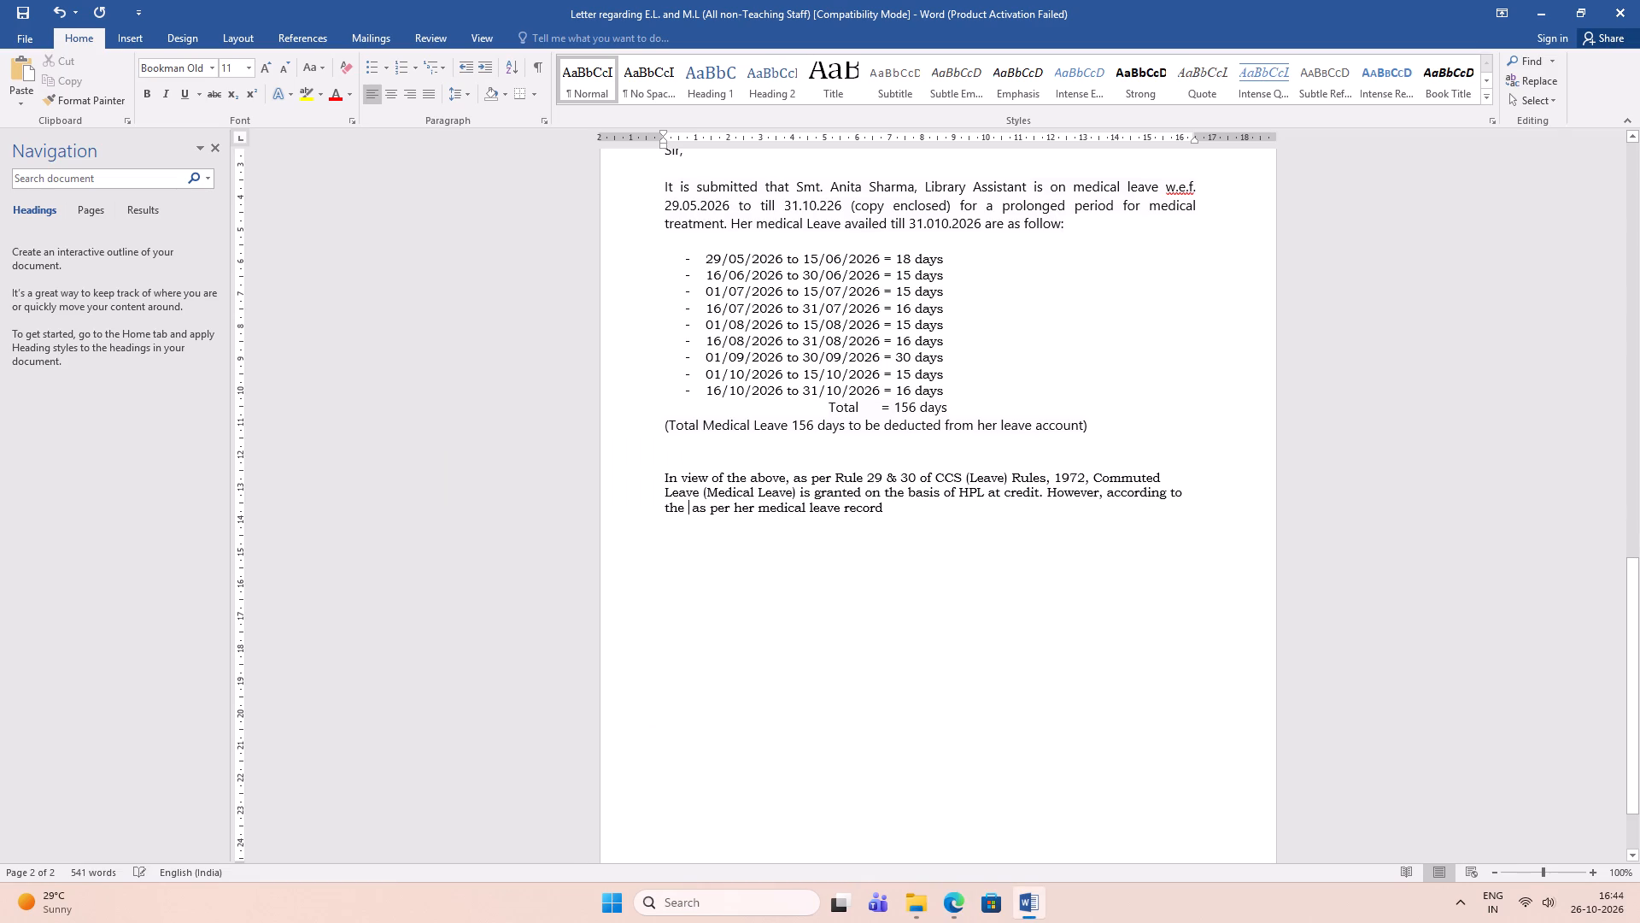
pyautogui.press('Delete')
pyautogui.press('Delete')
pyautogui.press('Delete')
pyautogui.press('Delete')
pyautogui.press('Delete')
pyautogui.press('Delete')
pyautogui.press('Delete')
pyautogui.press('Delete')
# Following the English translation in the browser, continue the letter's sentence after "However, according to the" with "medical leave record".
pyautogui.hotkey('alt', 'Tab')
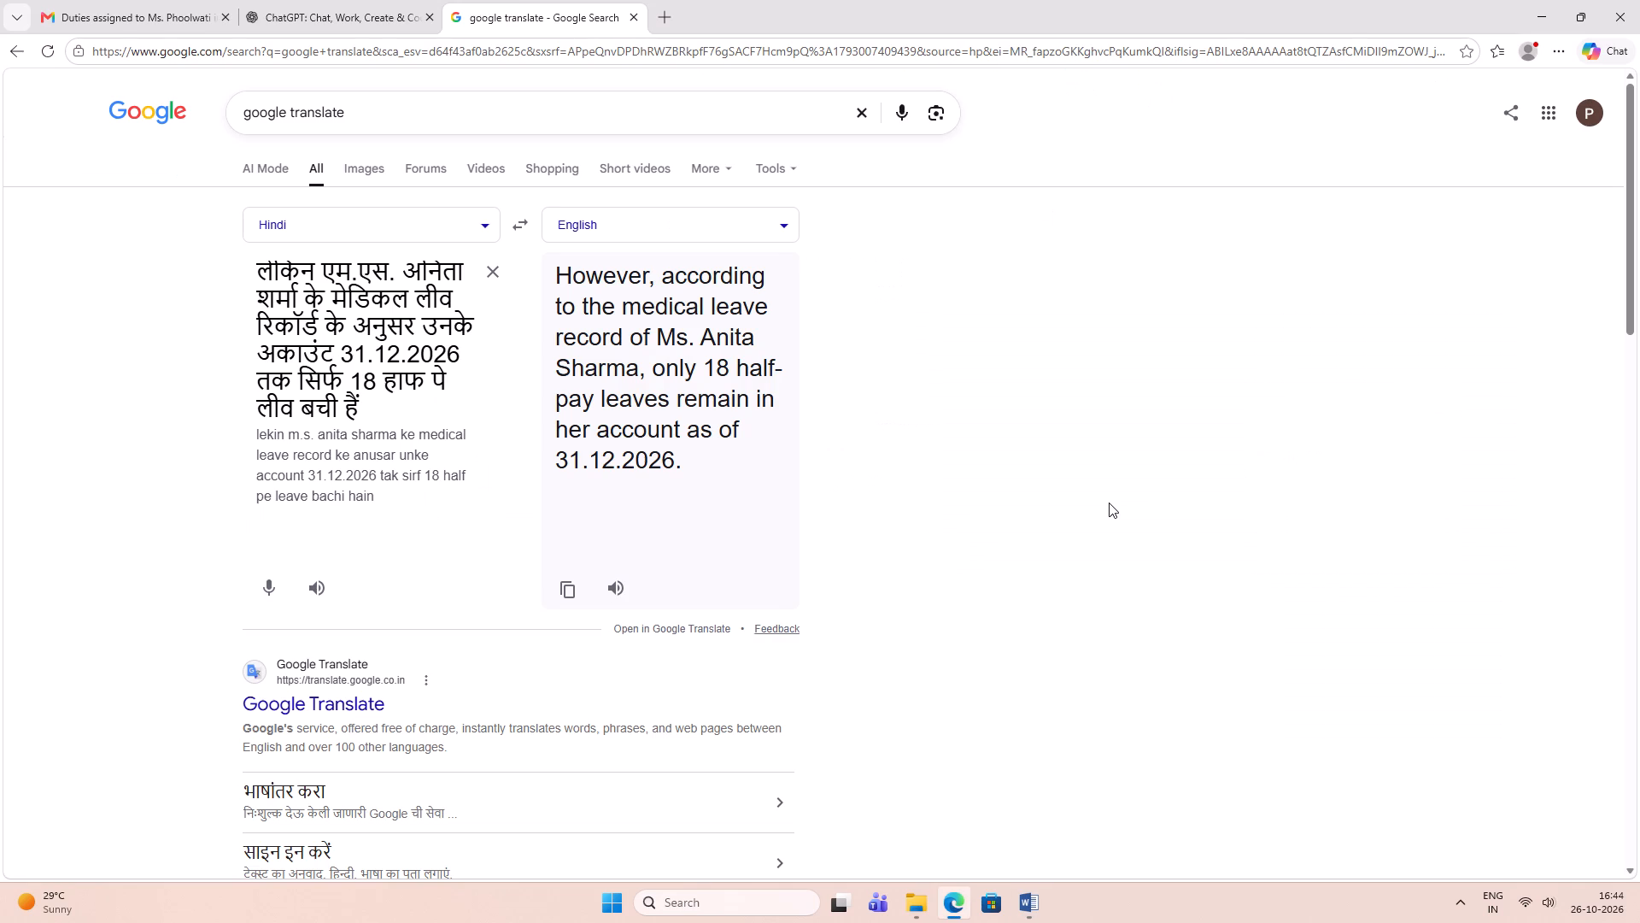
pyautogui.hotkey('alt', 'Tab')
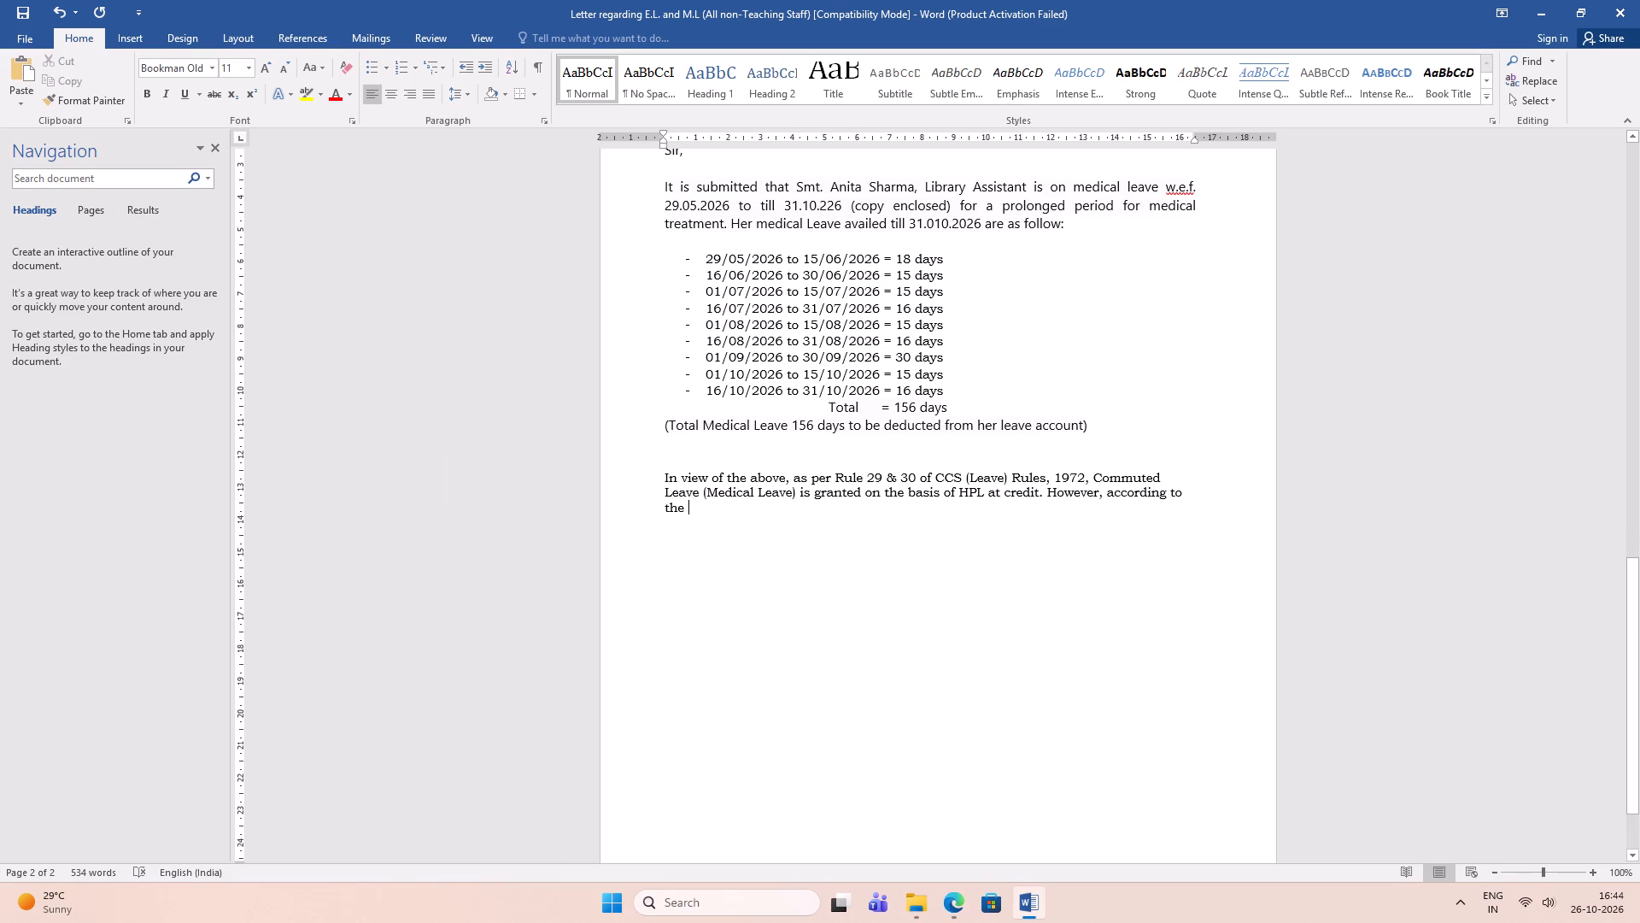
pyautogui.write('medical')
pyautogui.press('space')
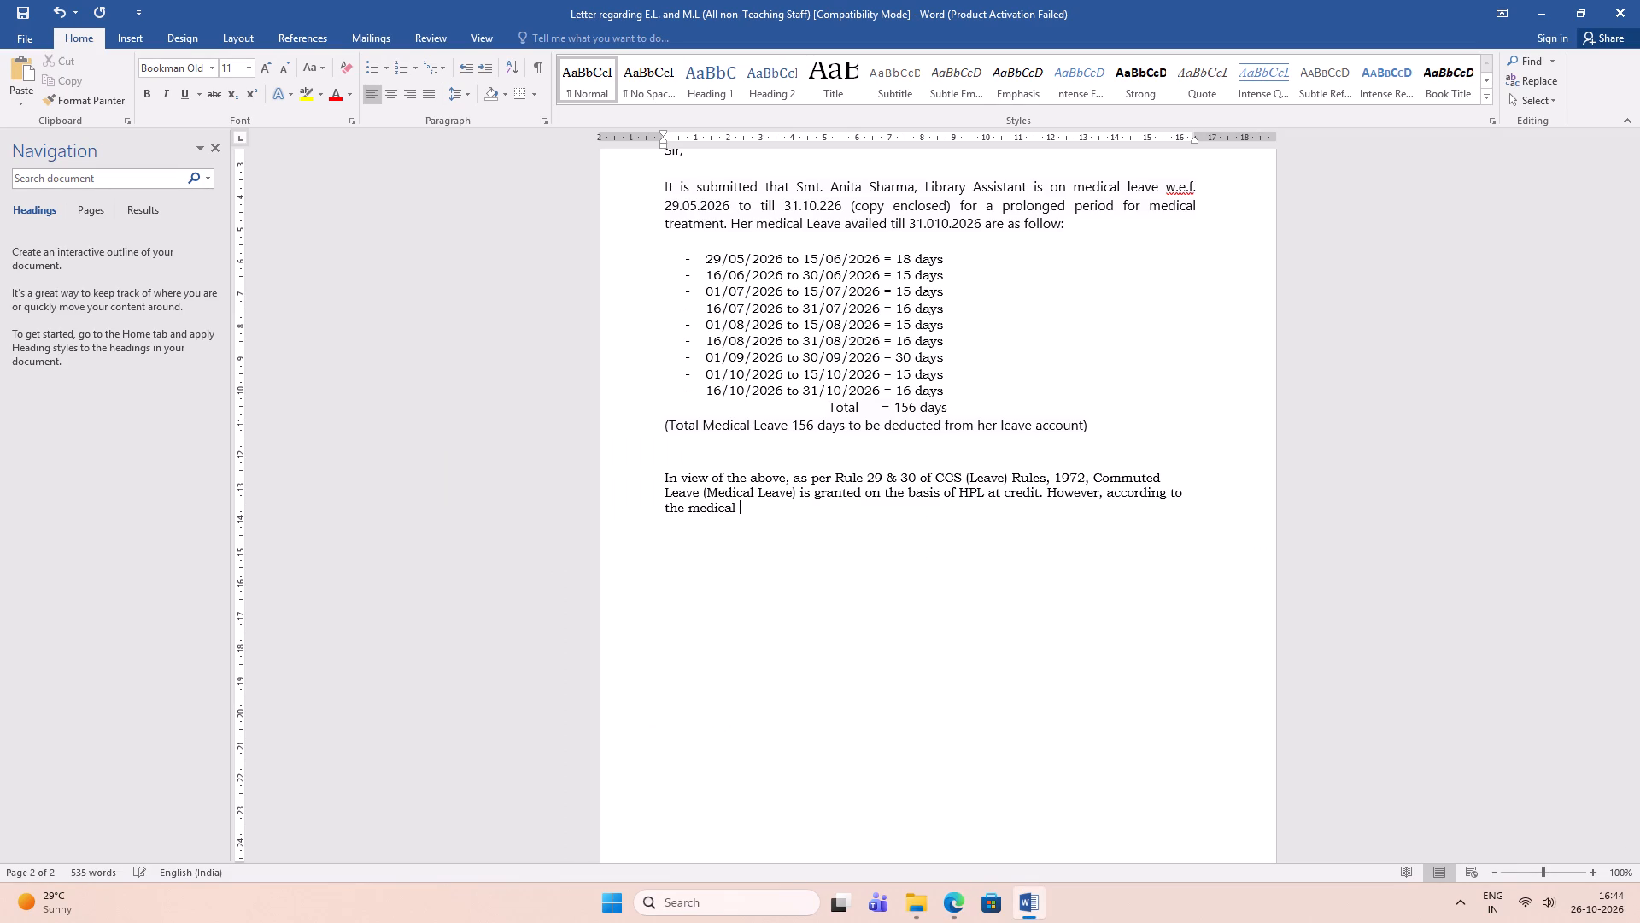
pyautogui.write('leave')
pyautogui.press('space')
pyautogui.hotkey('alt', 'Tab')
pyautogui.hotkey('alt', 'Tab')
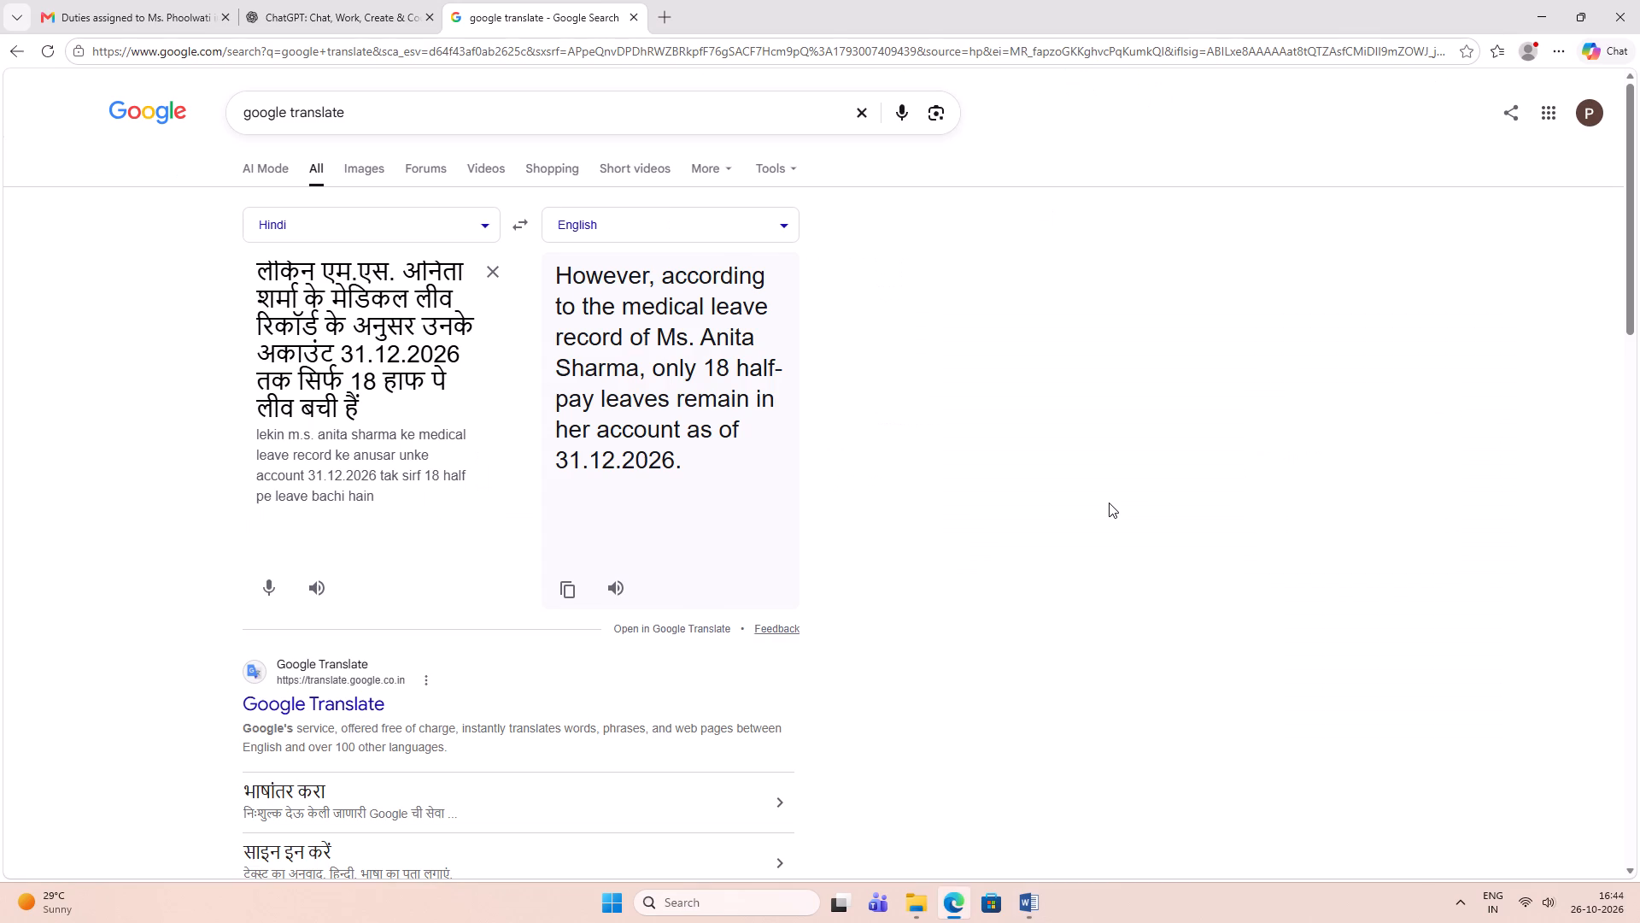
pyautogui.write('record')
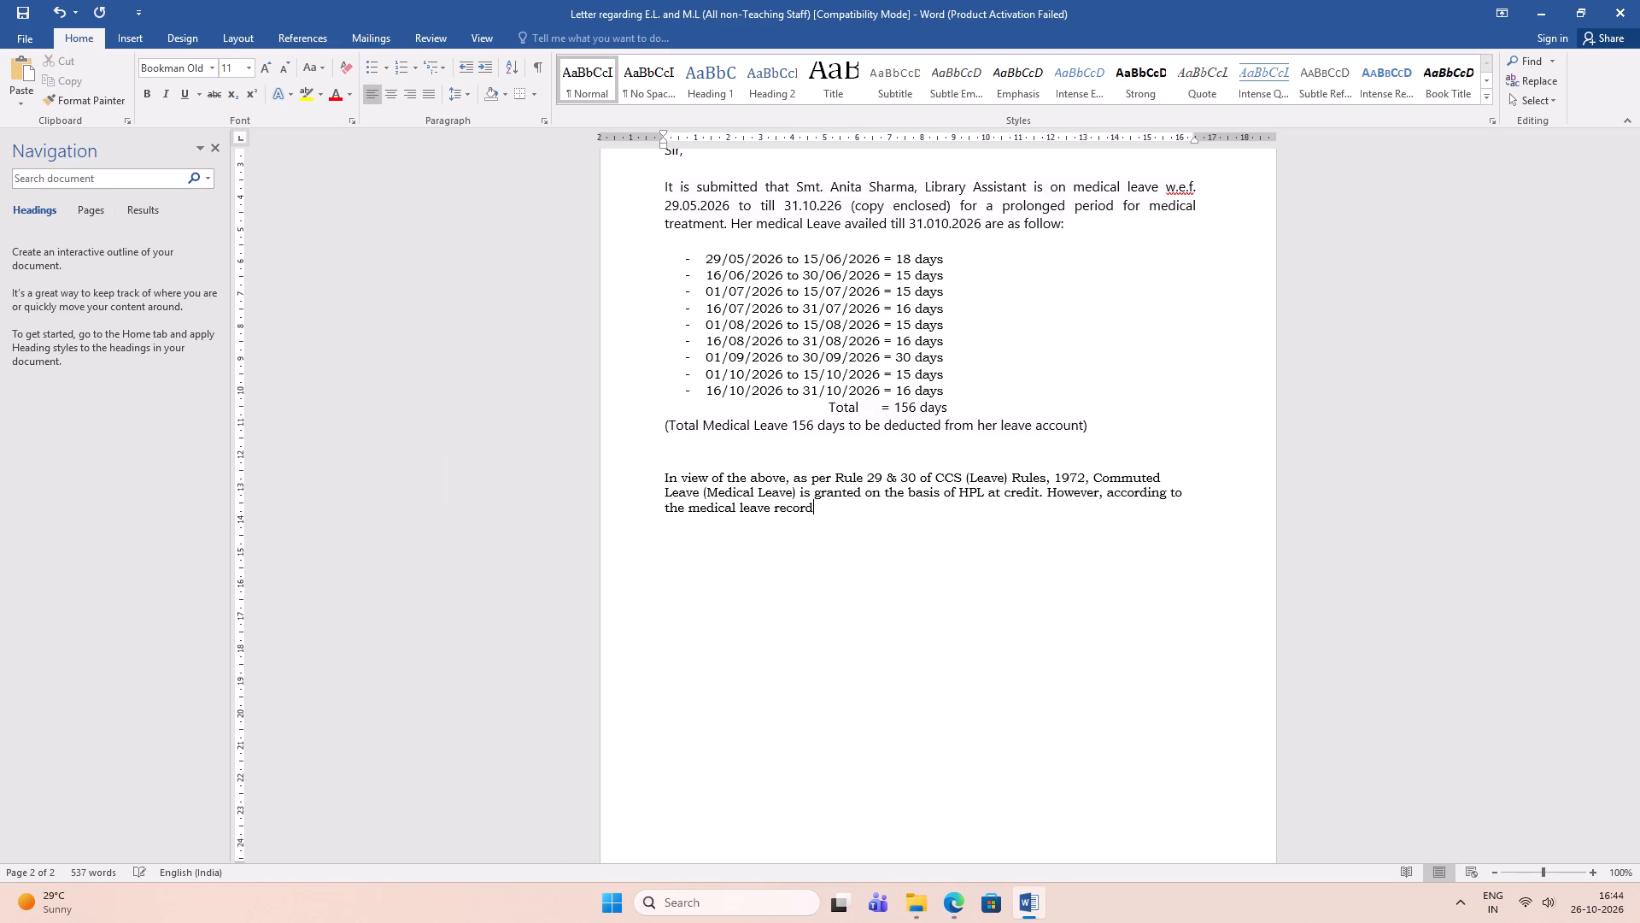
# Check the translation again and add "of Ms." and the library assistant's full name after "medical leave record".
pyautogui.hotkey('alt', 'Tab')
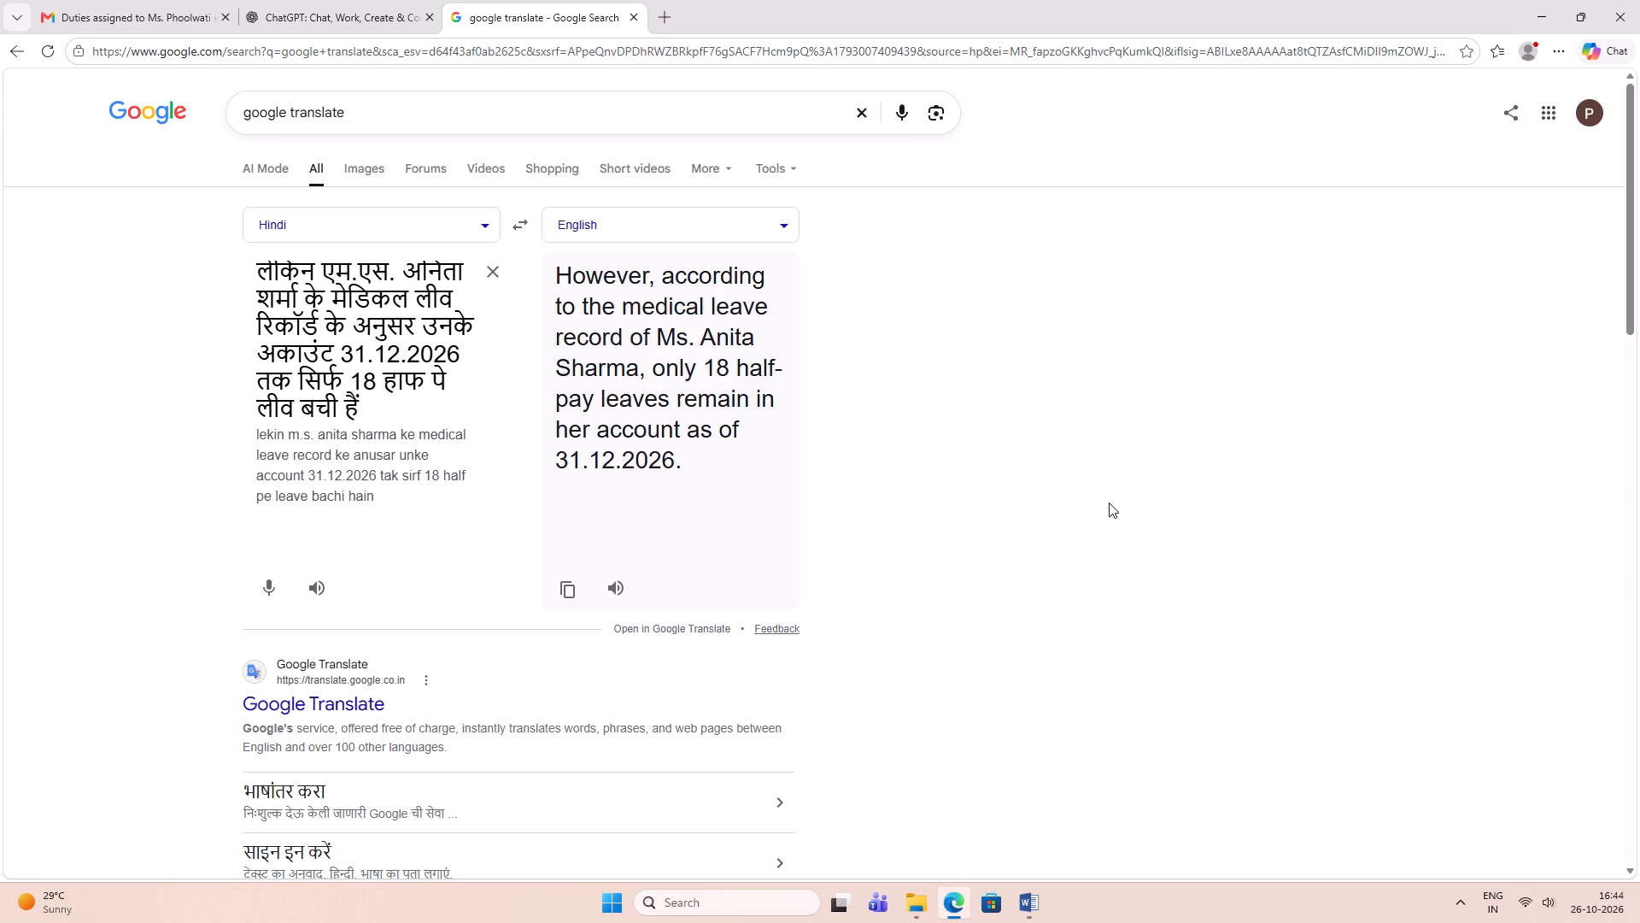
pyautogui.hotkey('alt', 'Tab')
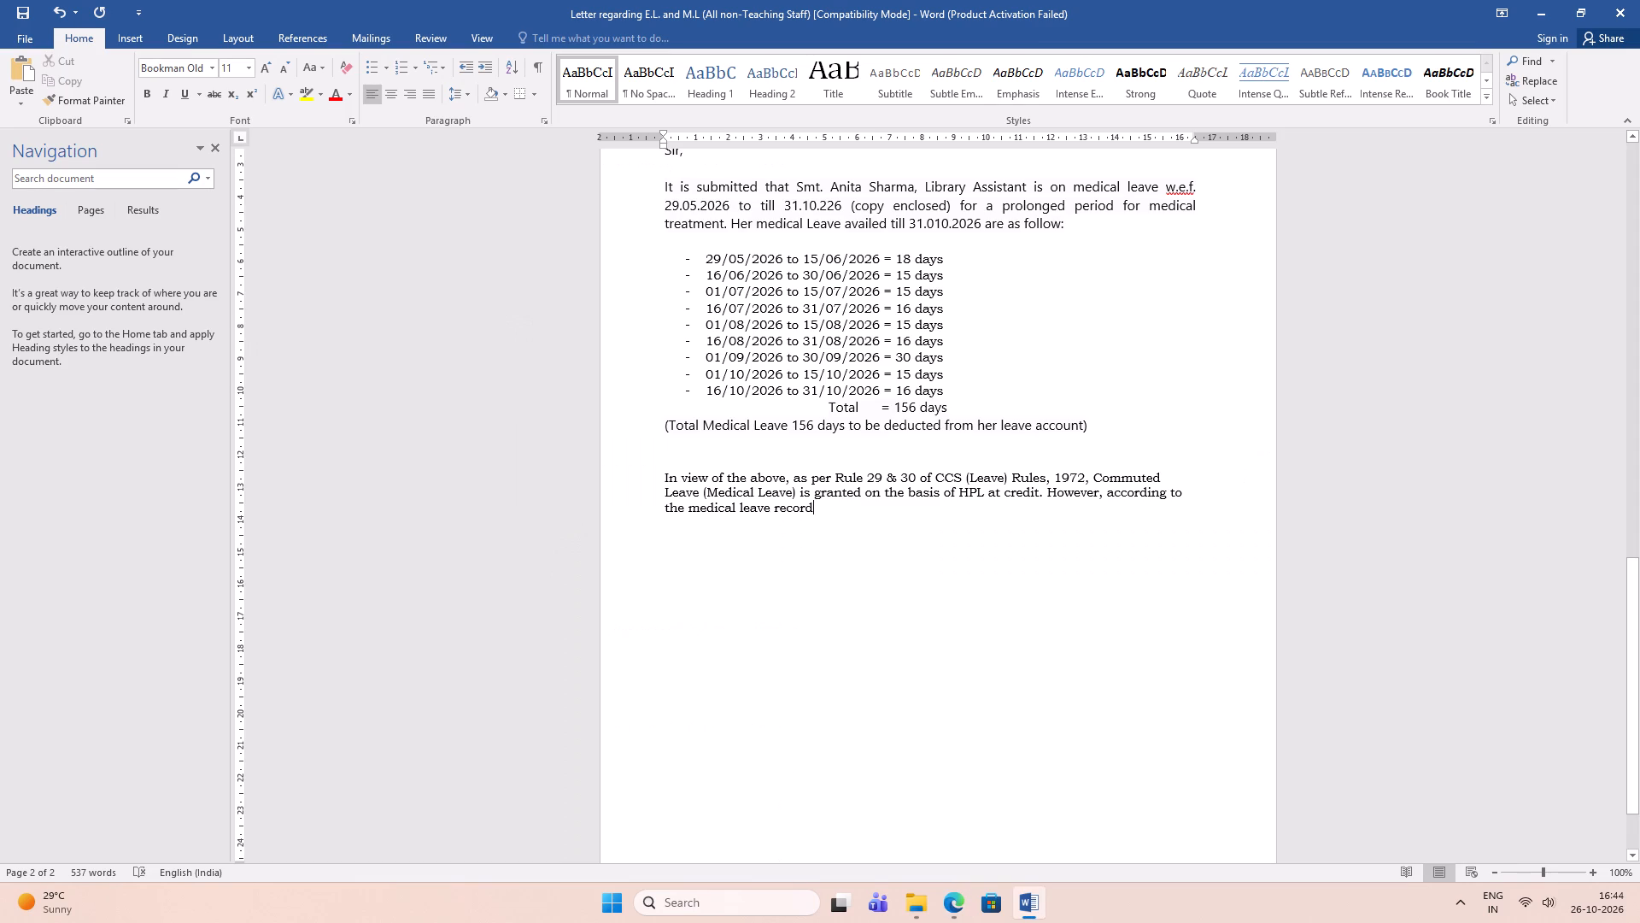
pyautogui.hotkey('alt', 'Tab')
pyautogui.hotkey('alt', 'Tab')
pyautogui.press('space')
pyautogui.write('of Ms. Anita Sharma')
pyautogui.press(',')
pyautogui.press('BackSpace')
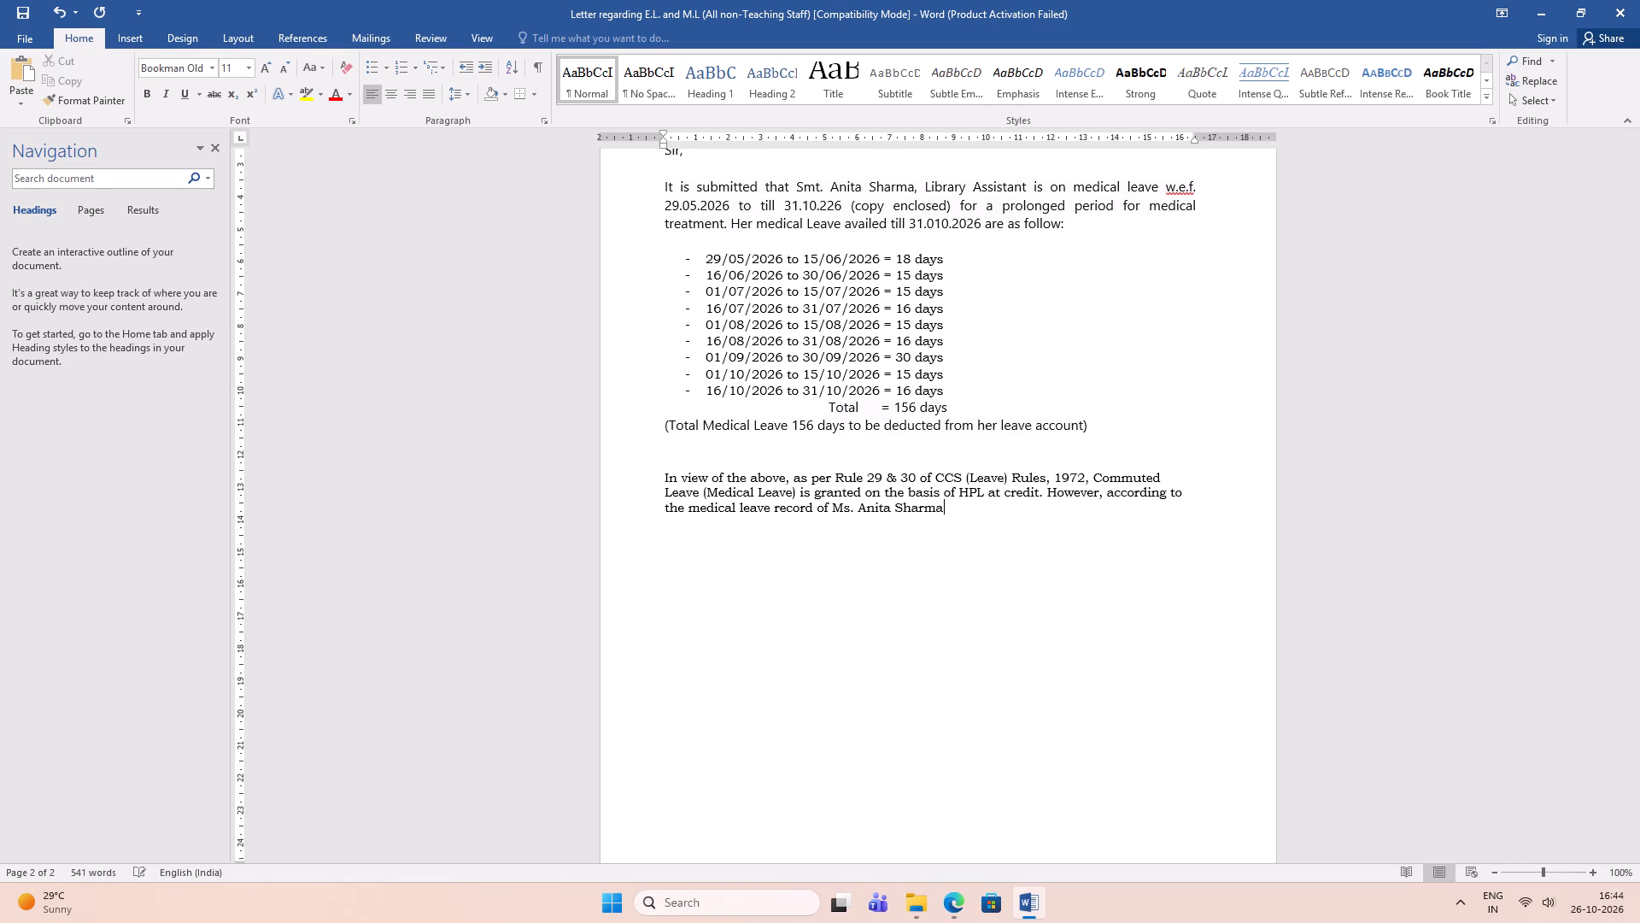
# Following the browser translation, continue the sentence after the library assistant's name with ", only 18 half pay leave remain".
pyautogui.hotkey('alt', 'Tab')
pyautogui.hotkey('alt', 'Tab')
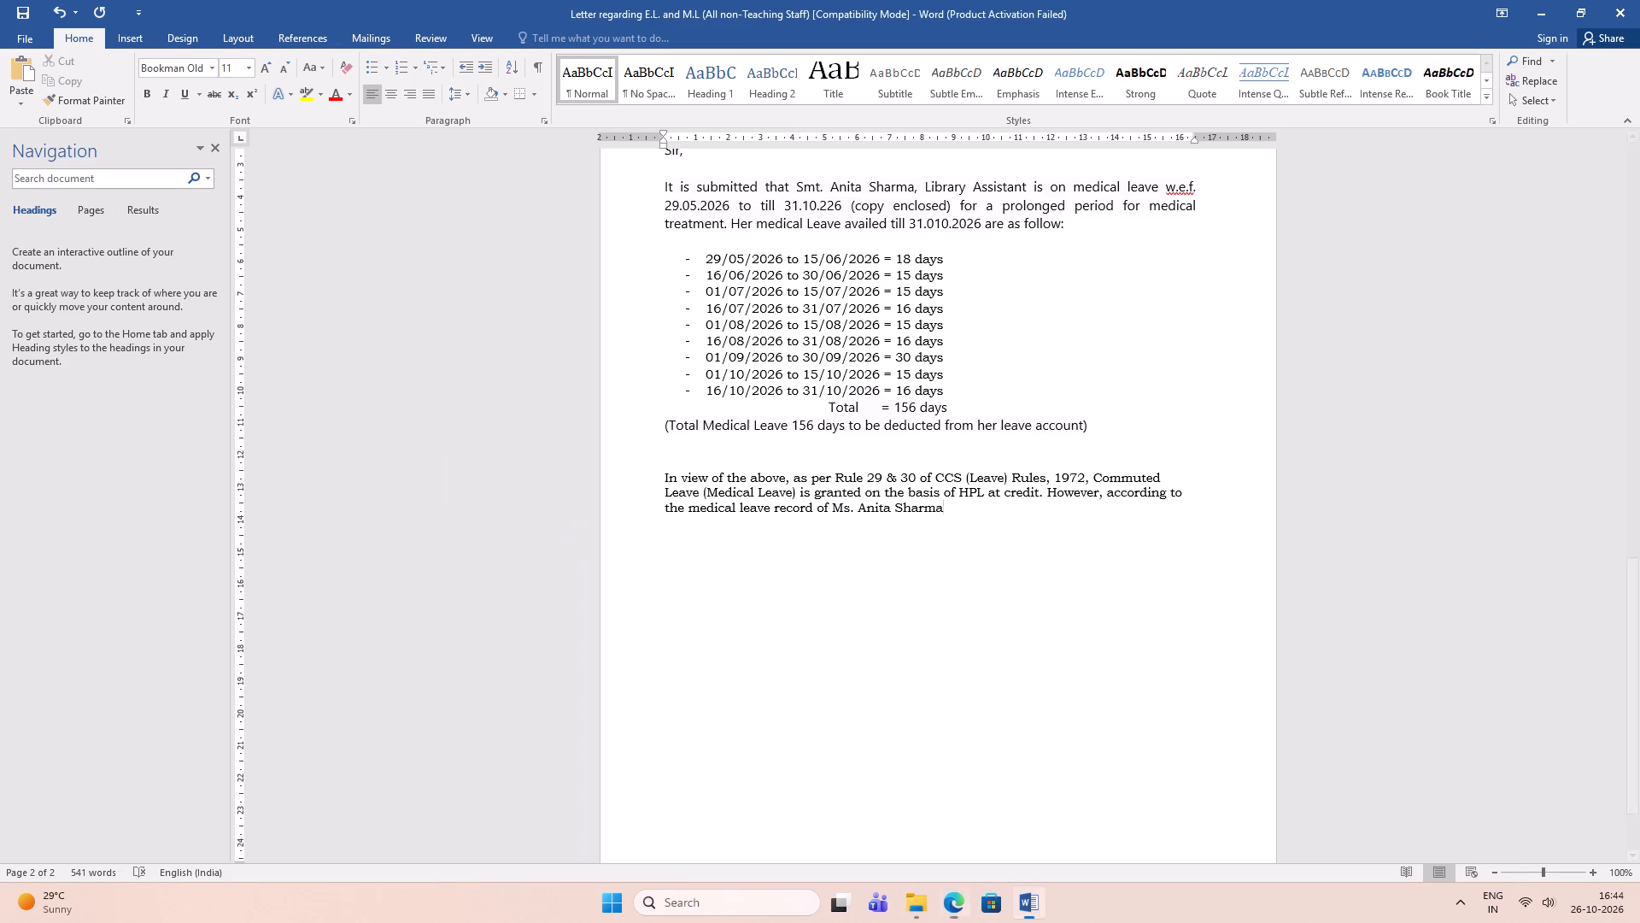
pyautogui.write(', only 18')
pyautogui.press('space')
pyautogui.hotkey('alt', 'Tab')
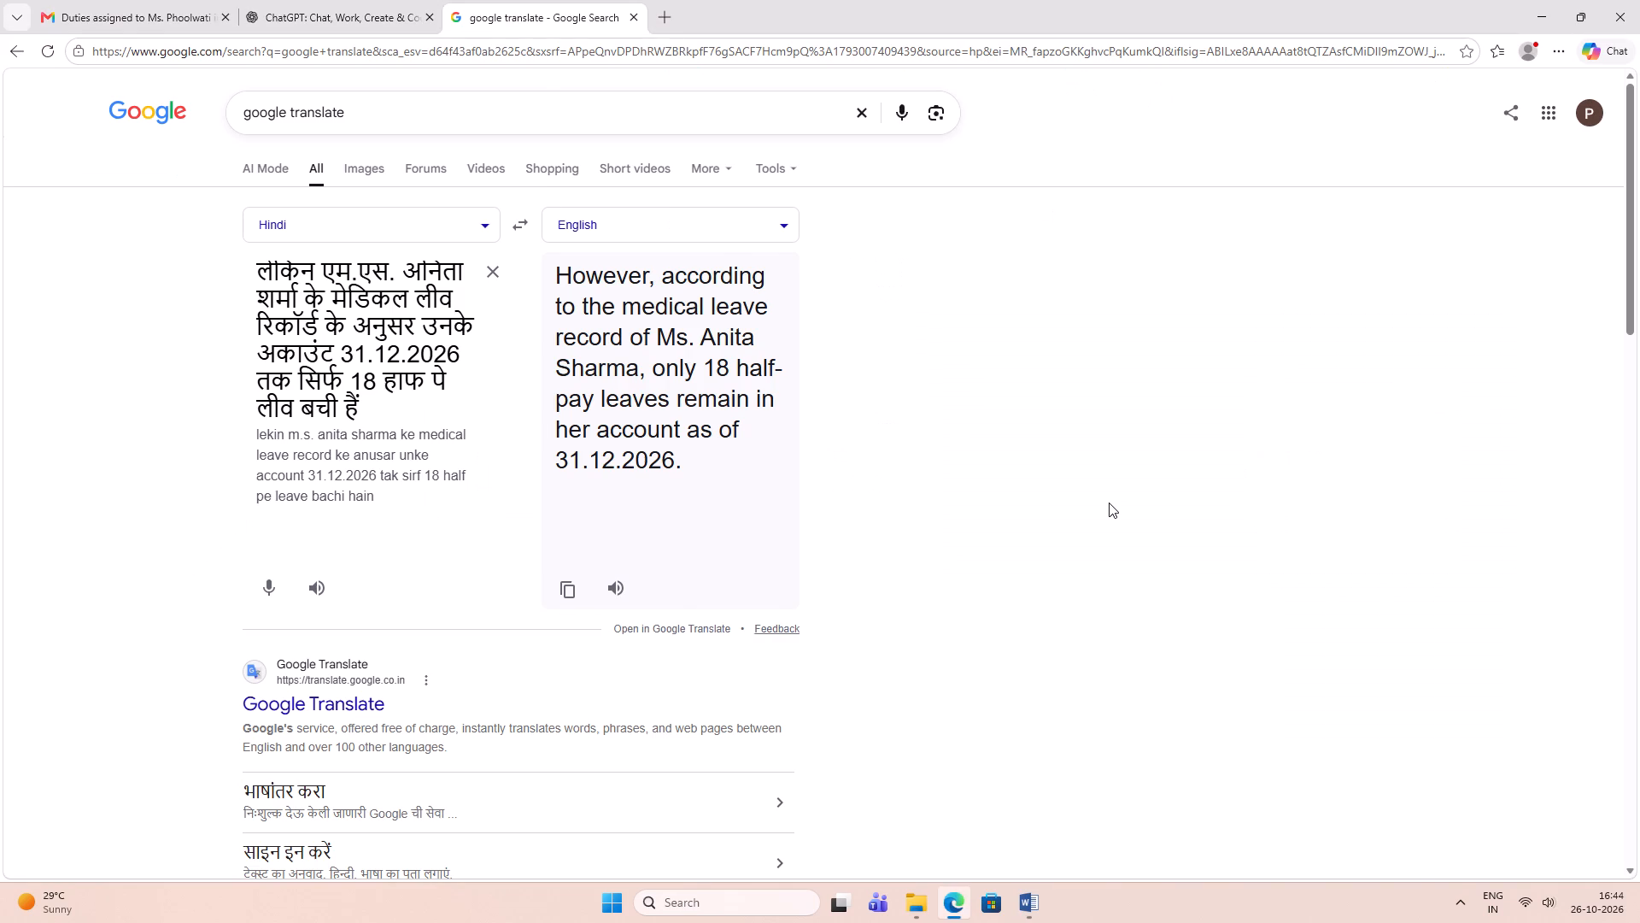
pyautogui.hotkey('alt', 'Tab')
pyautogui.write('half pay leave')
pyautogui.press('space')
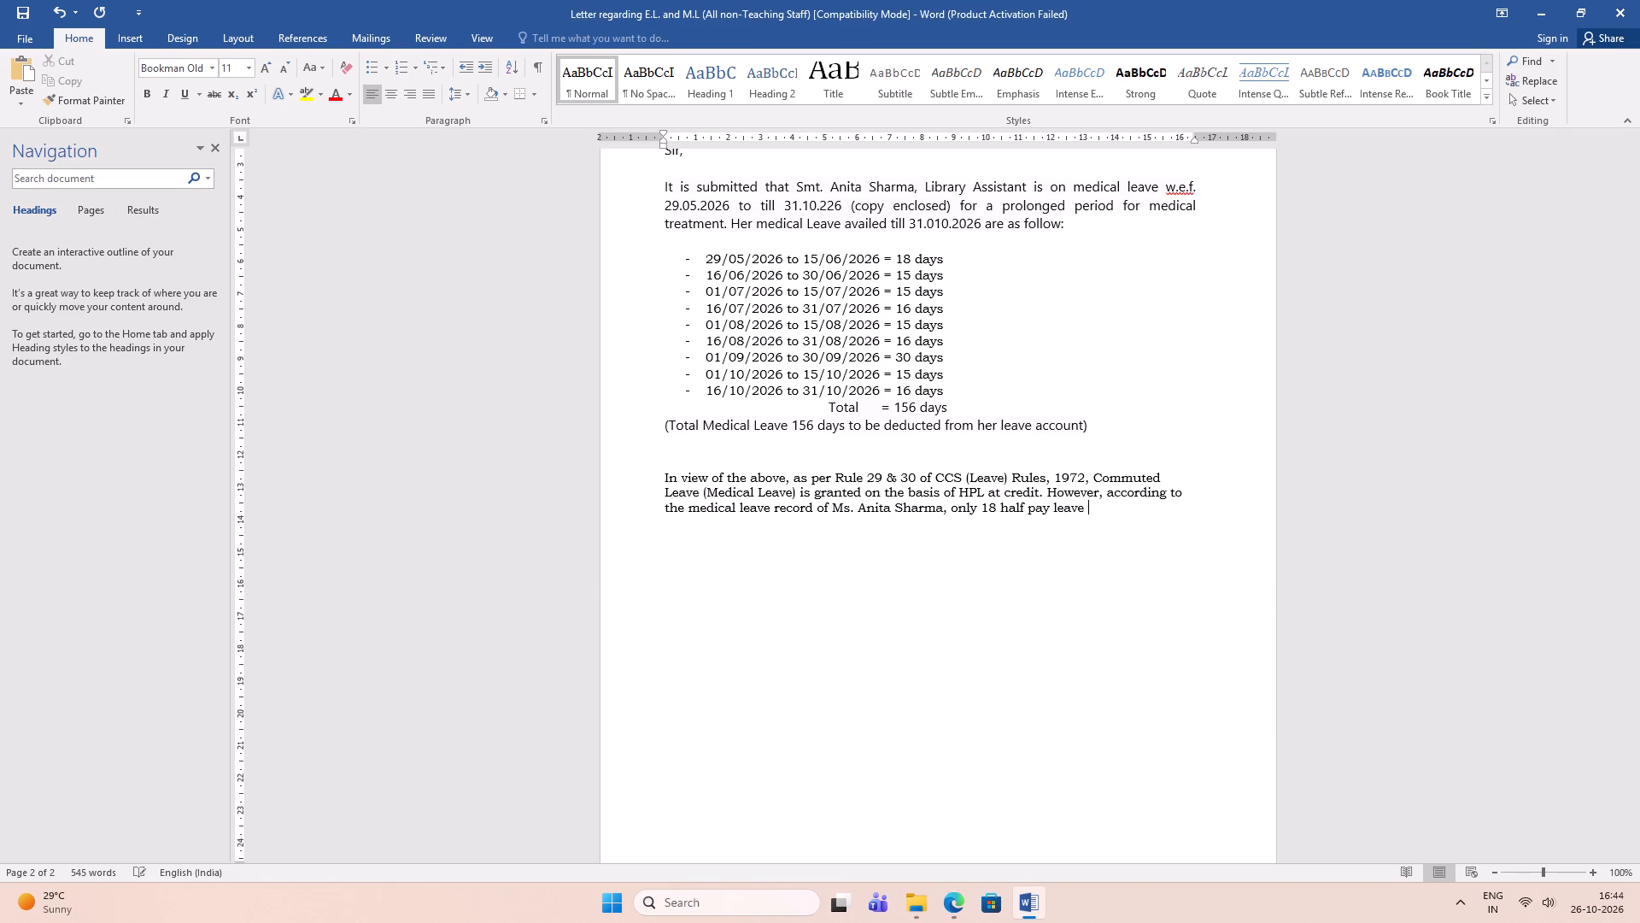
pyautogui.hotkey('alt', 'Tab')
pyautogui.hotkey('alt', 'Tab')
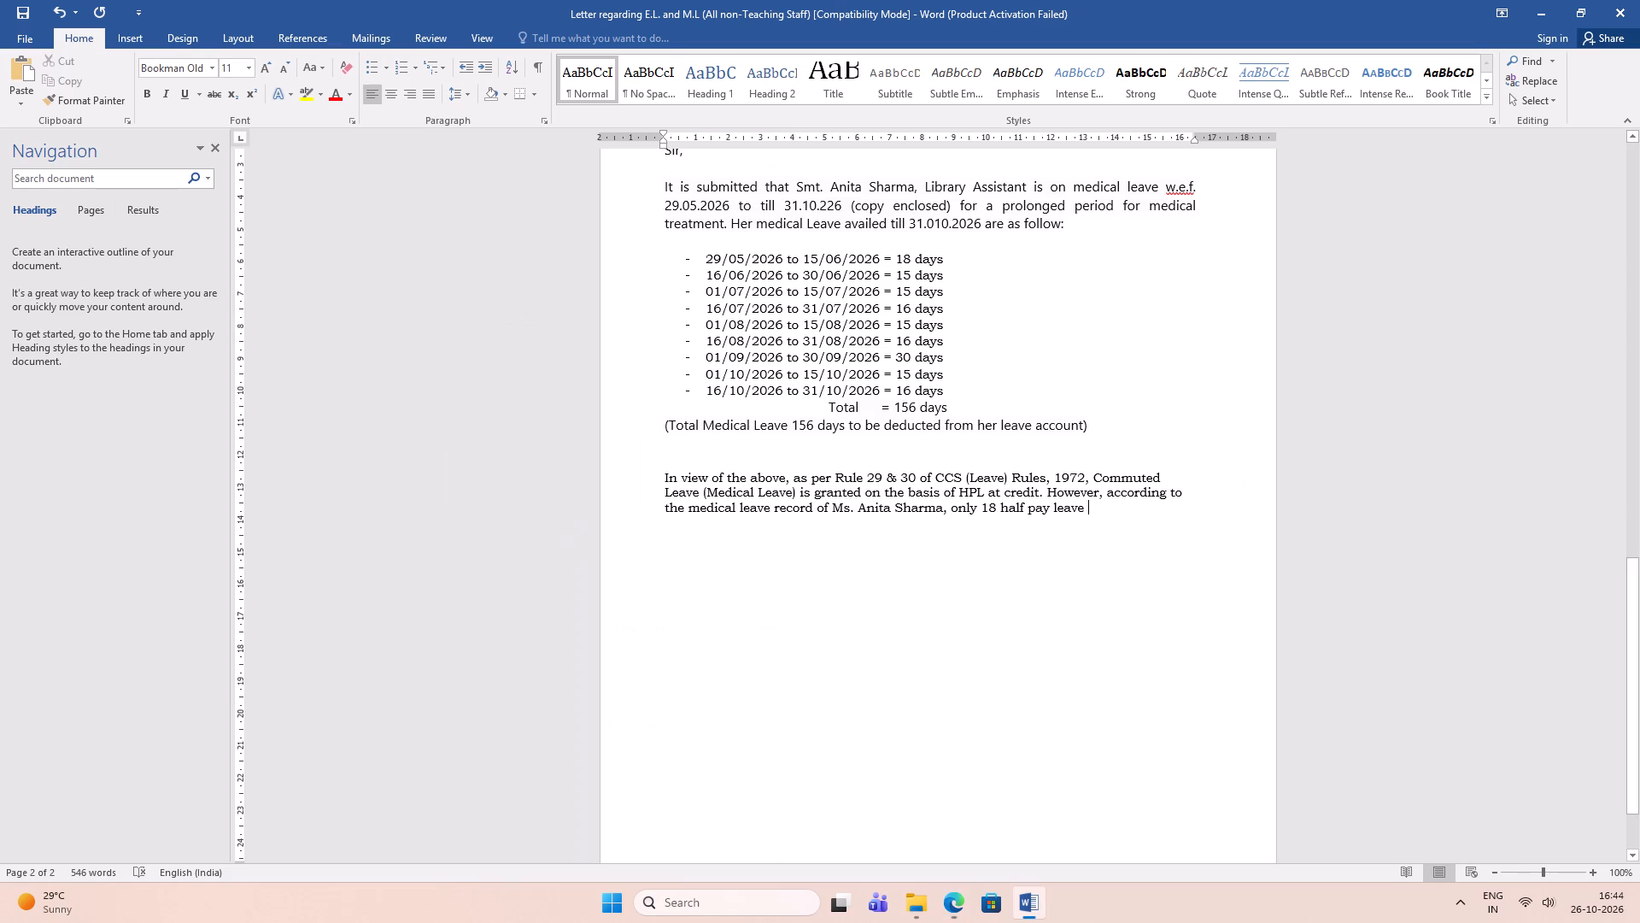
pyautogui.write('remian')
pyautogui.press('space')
# Extend the half pay leave sentence with "in her account", following the browser translation.
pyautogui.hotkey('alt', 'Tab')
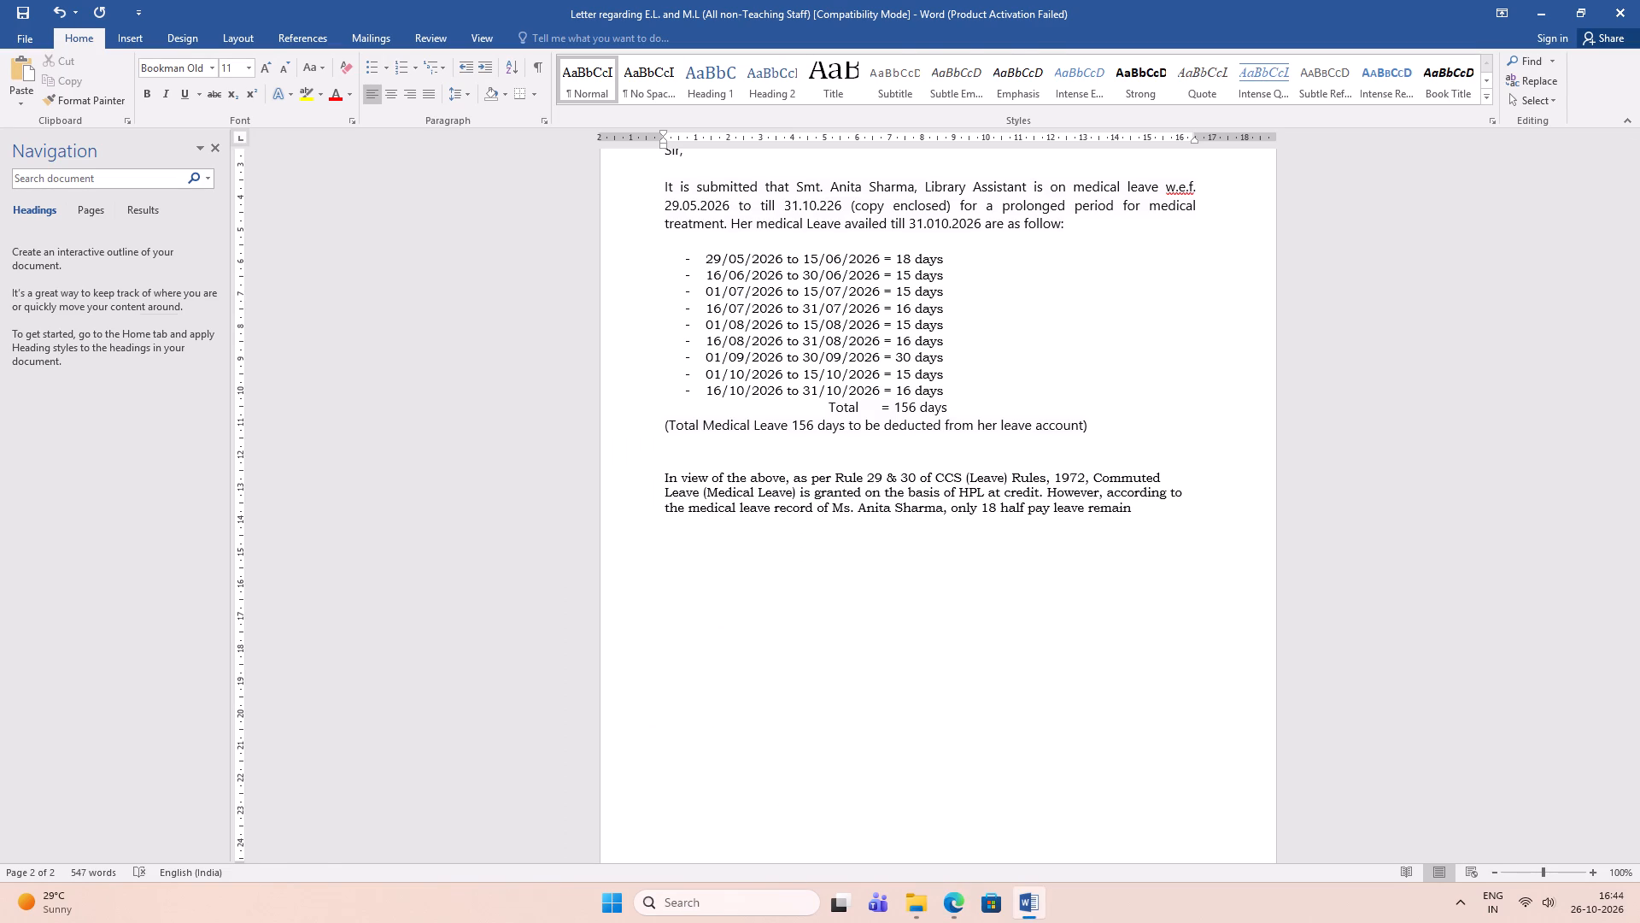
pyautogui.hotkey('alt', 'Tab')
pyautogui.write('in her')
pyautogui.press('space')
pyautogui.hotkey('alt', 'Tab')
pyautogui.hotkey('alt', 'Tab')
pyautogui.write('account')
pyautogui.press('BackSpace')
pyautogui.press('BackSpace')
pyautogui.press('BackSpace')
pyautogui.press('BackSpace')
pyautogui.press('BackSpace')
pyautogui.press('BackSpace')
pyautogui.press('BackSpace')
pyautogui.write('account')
# Complete the leave balance sentence with "as of 31.12.2026", checking the date against the browser translation.
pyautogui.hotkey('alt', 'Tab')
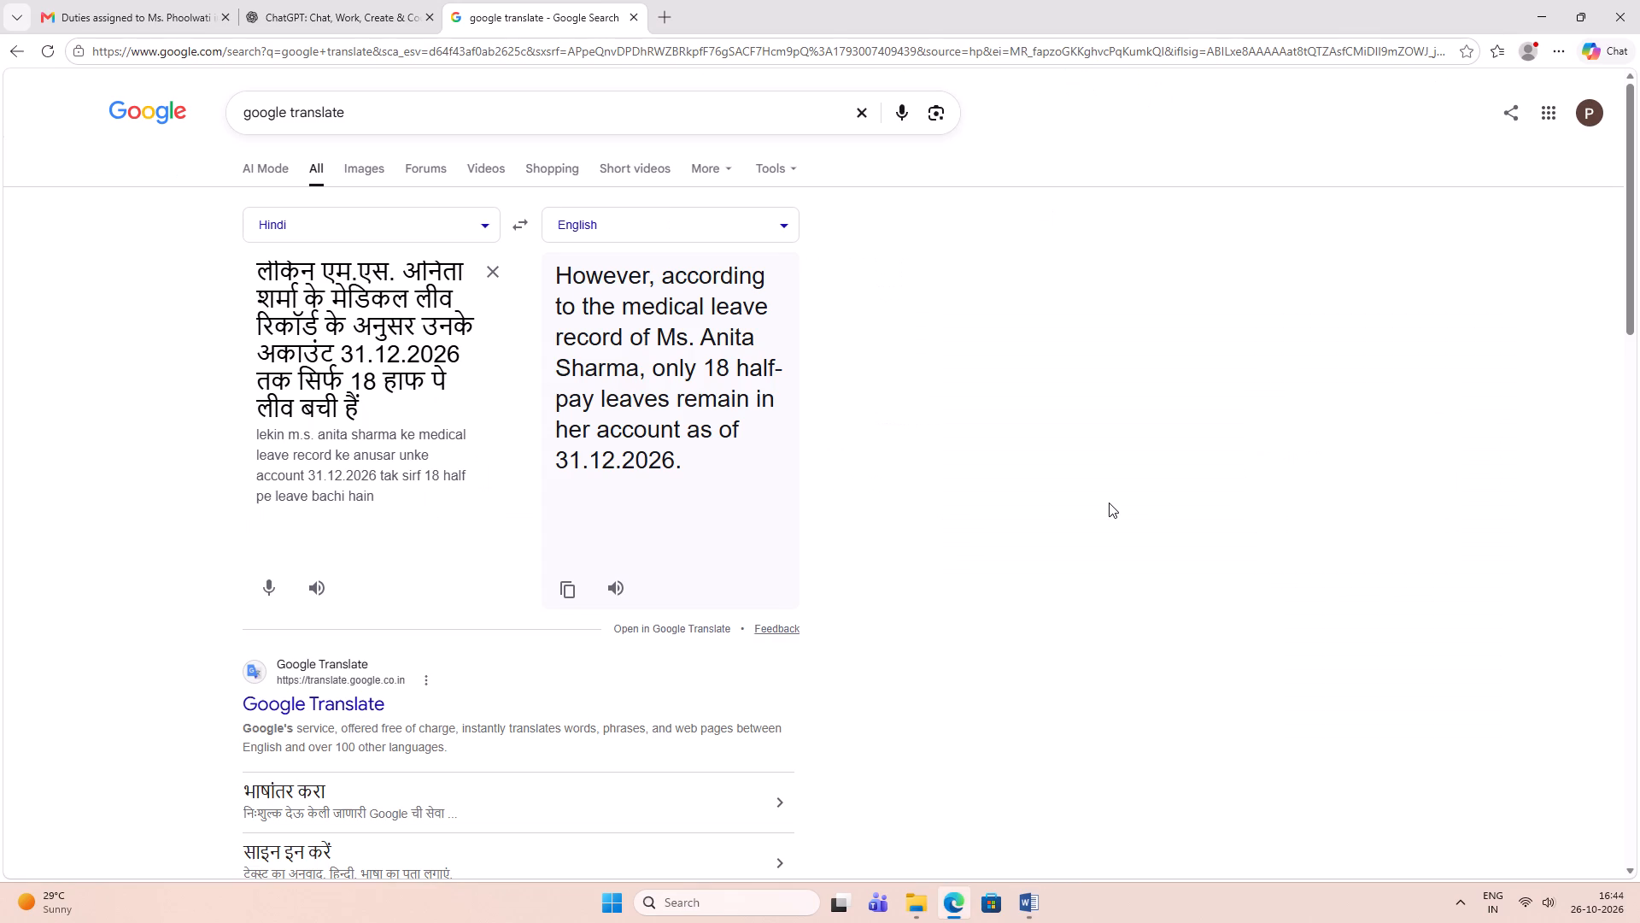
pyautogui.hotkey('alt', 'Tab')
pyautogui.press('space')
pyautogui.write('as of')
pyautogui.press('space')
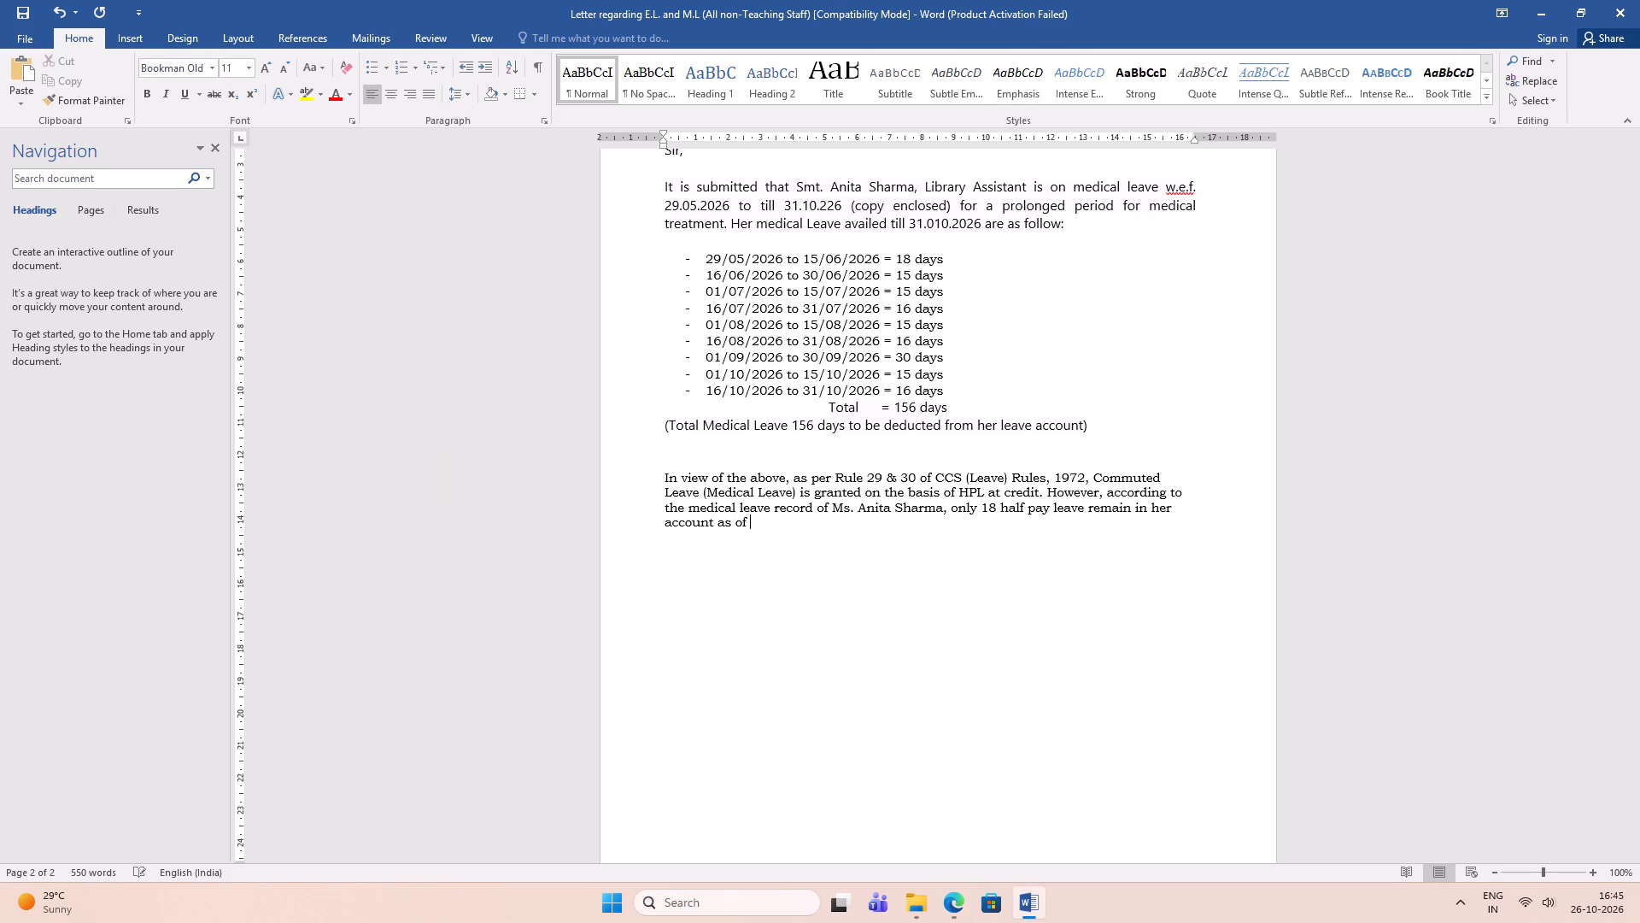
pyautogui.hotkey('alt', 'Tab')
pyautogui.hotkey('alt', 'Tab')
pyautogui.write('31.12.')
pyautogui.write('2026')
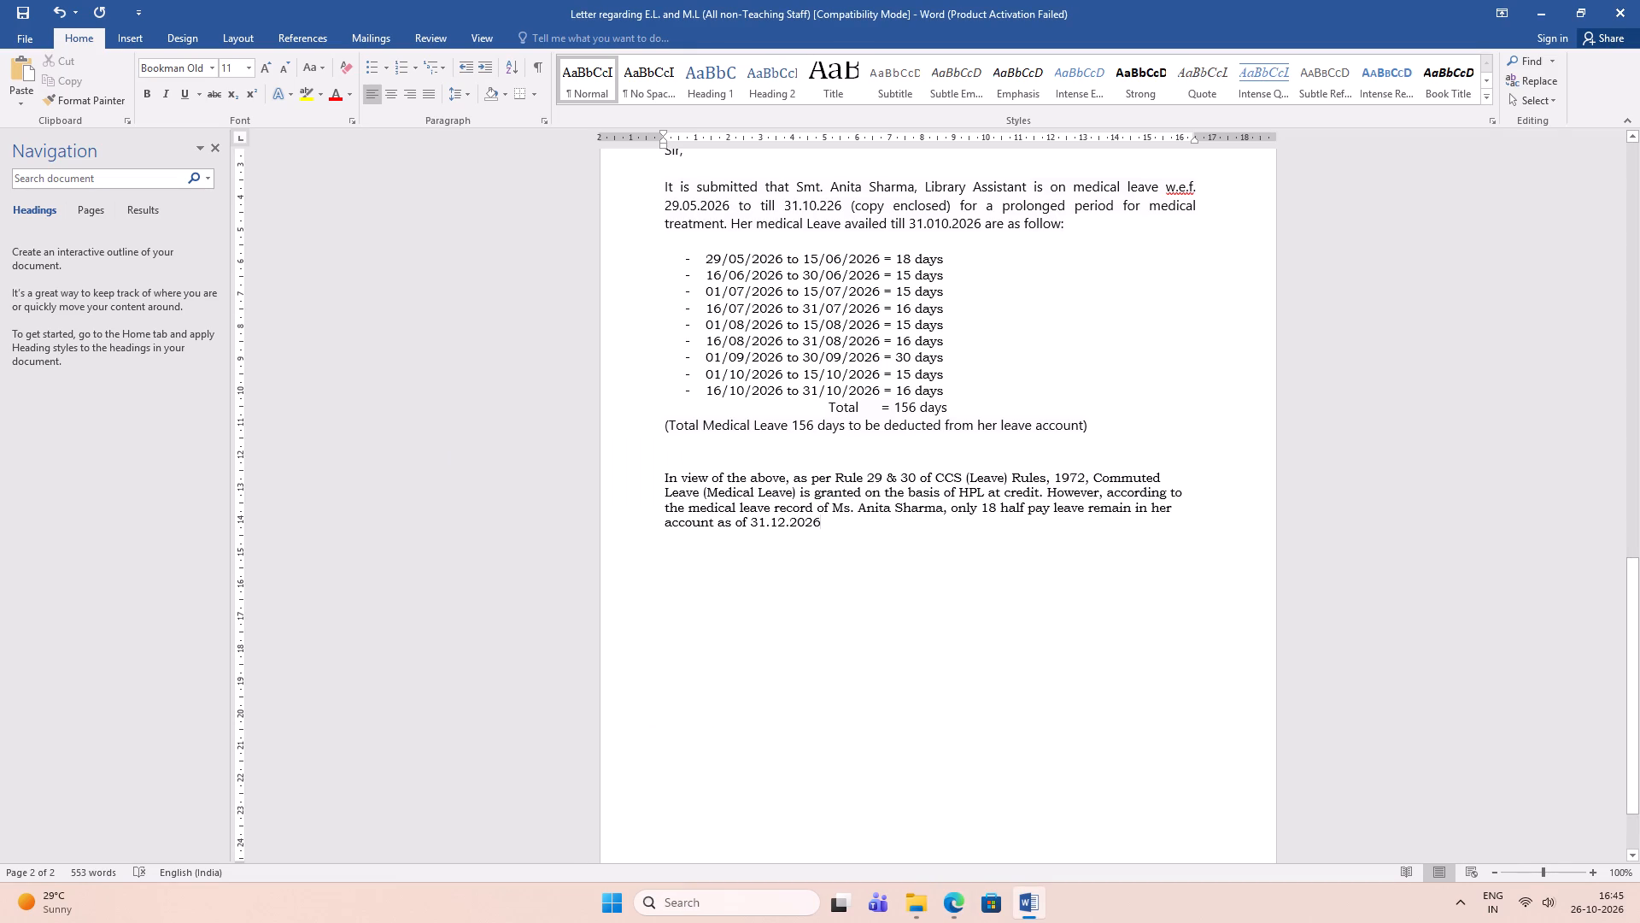
# Make "18 half pay leave" bold and save the letter.
pyautogui.moveTo(981, 504); pyautogui.dragTo(1078, 503)
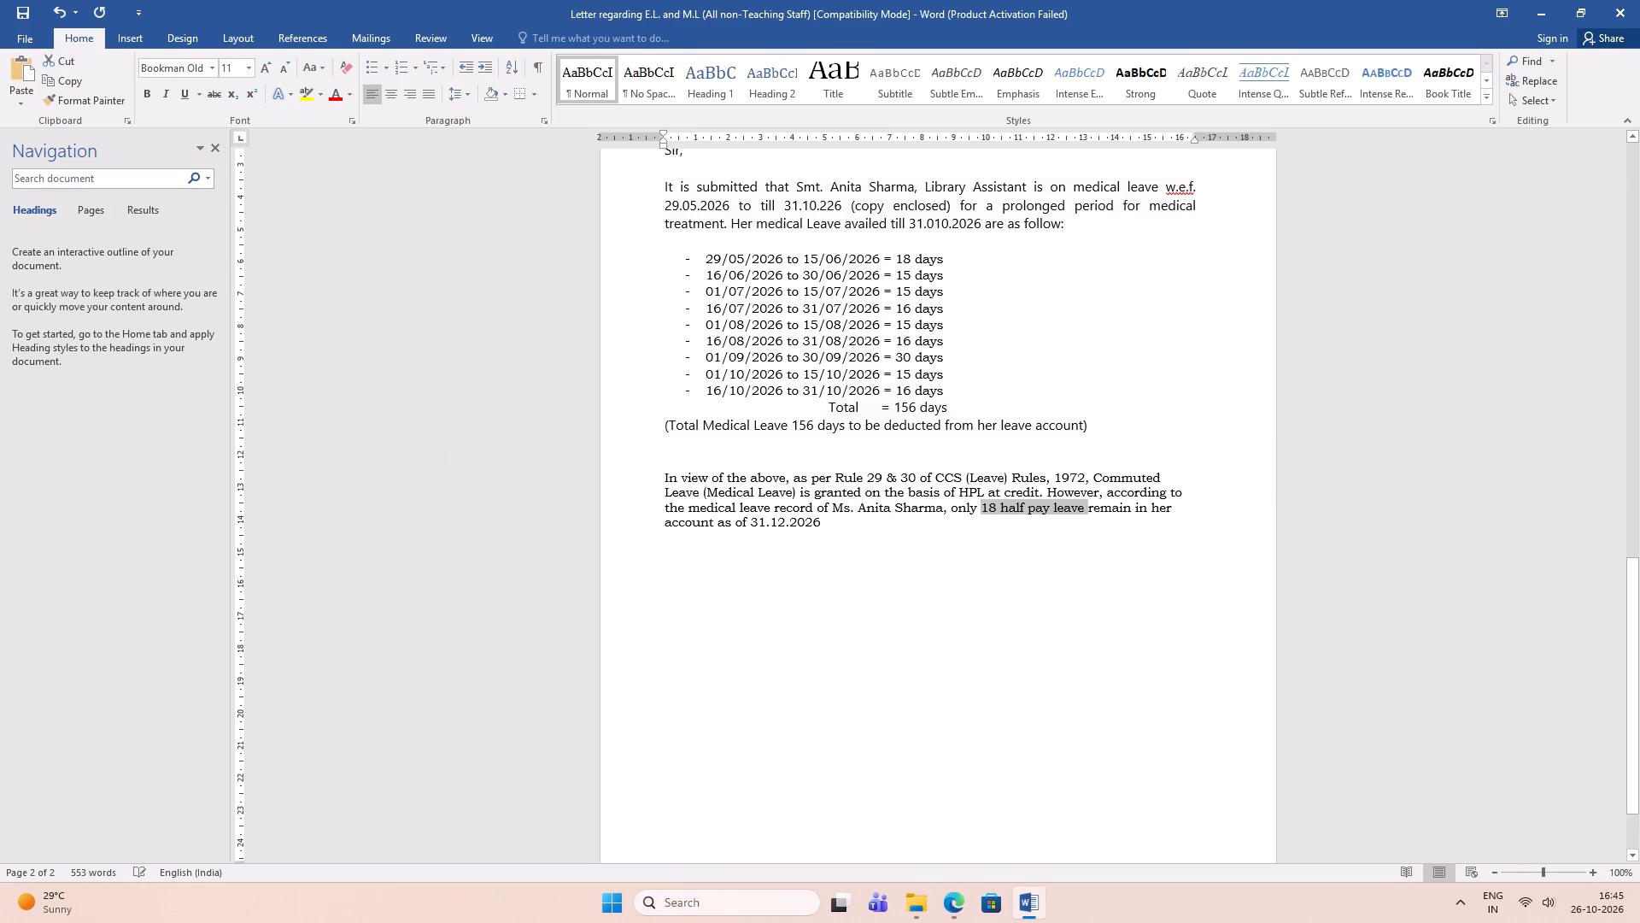
pyautogui.hotkey('ctrl', 'b')
pyautogui.click(1011, 600)
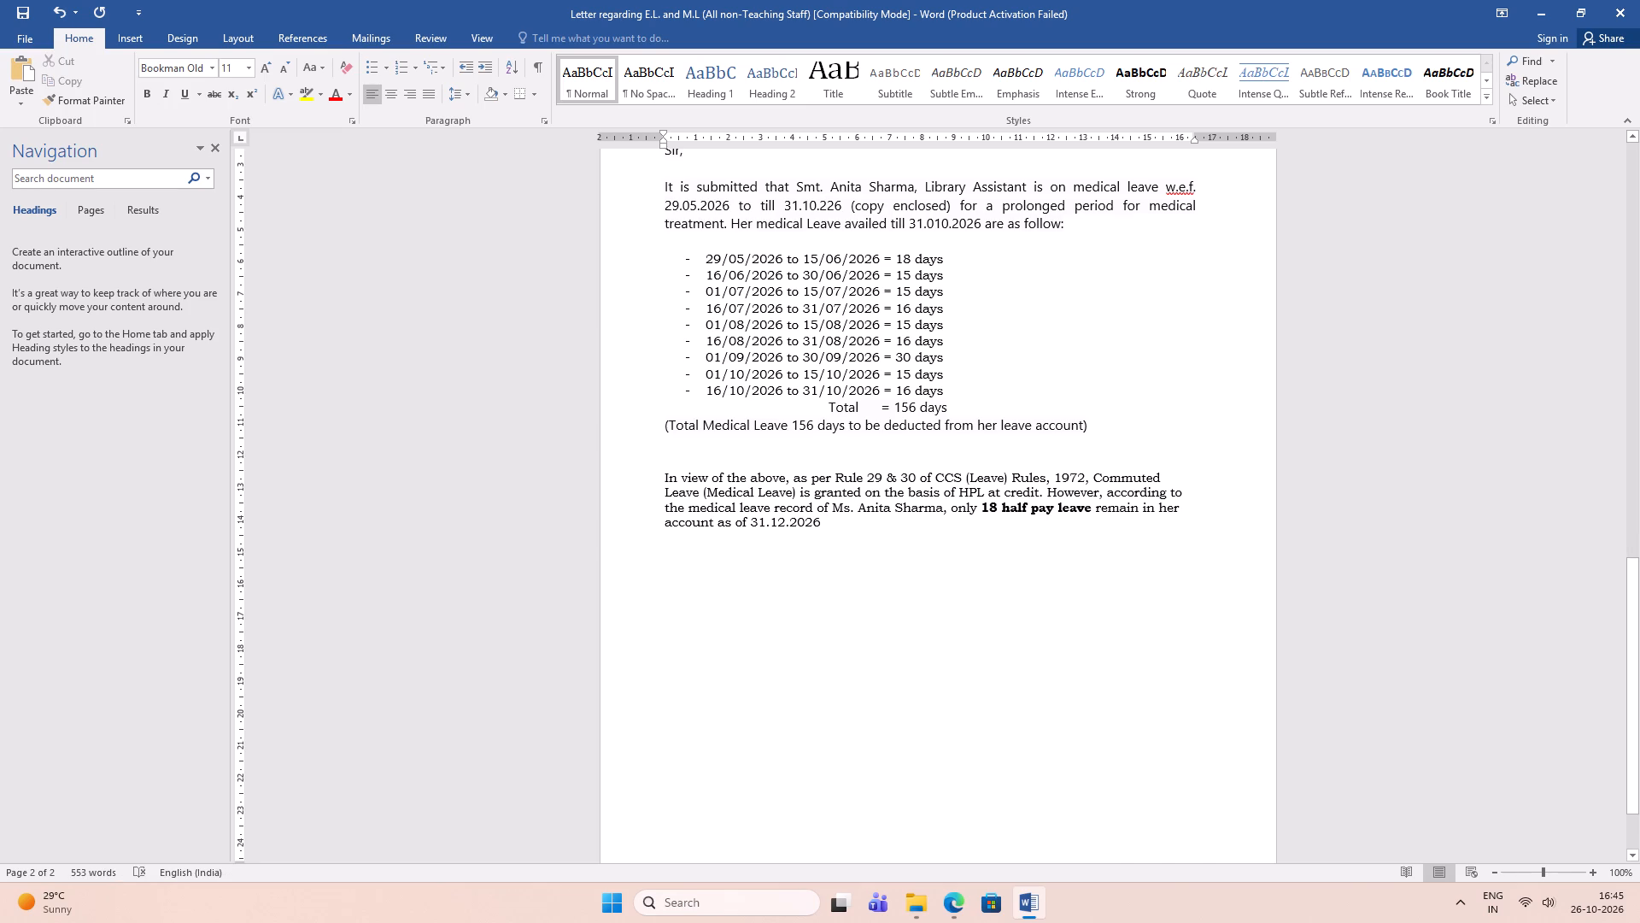
pyautogui.hotkey('ctrl', 's')
pyautogui.hotkey('ctrl', 's')
# Make the whole phrase "18 half pay leave remain in her account as of 31.12.2026" bold and save the letter.
pyautogui.moveTo(982, 507); pyautogui.dragTo(829, 523)
pyautogui.moveTo(829, 523); pyautogui.dragTo(817, 520)
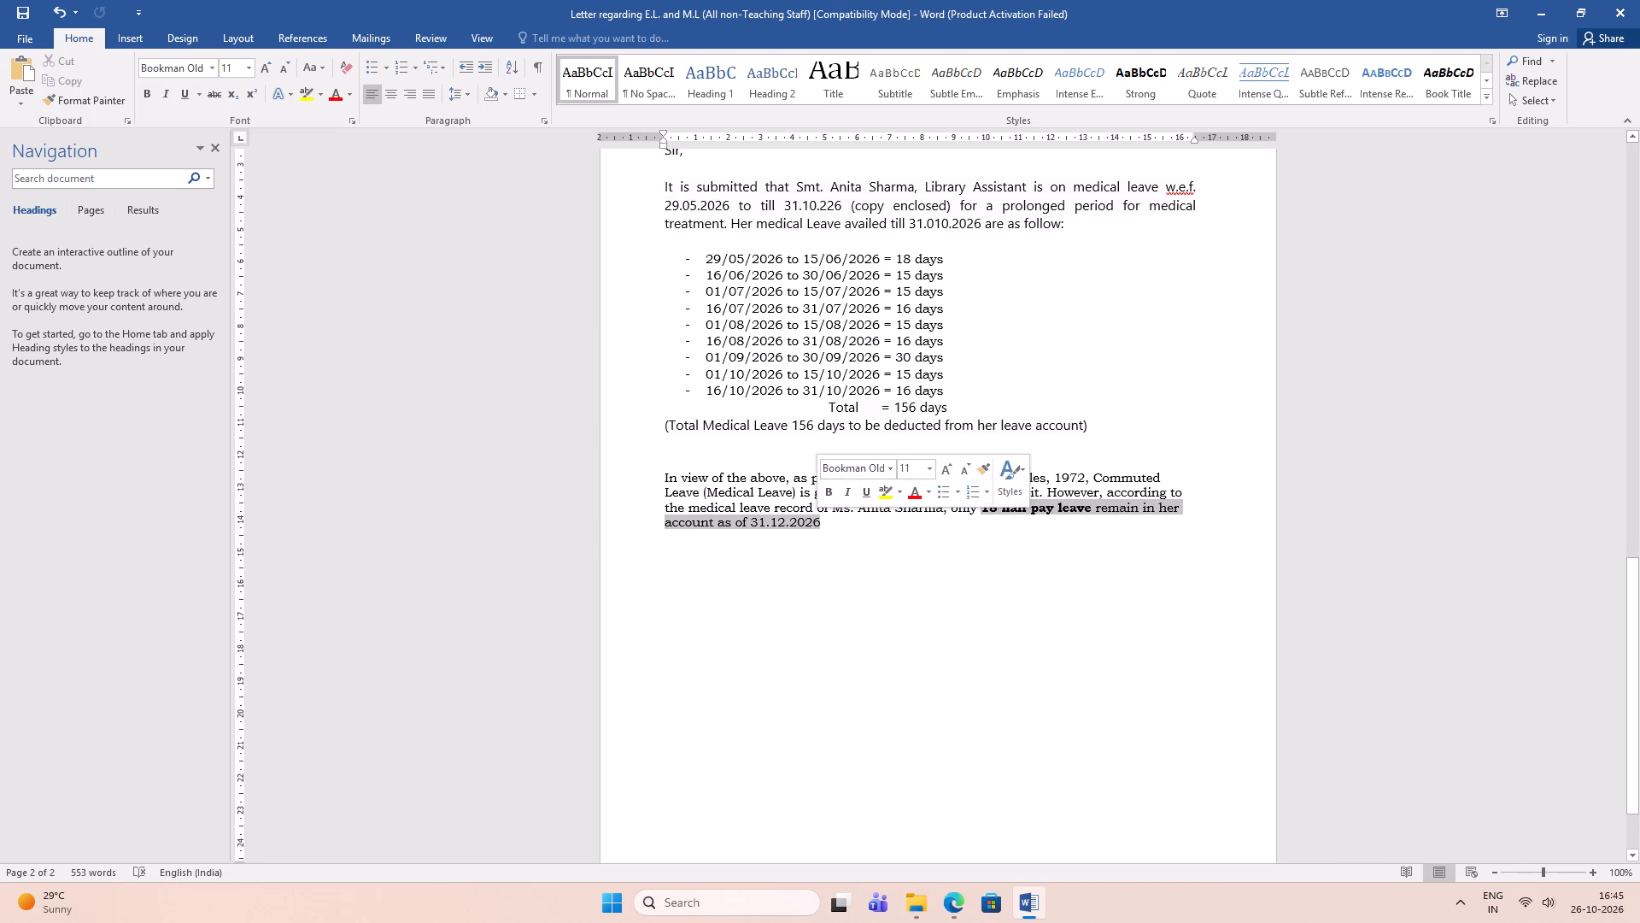
pyautogui.hotkey('ctrl', 'b')
pyautogui.hotkey('ctrl', 'b')
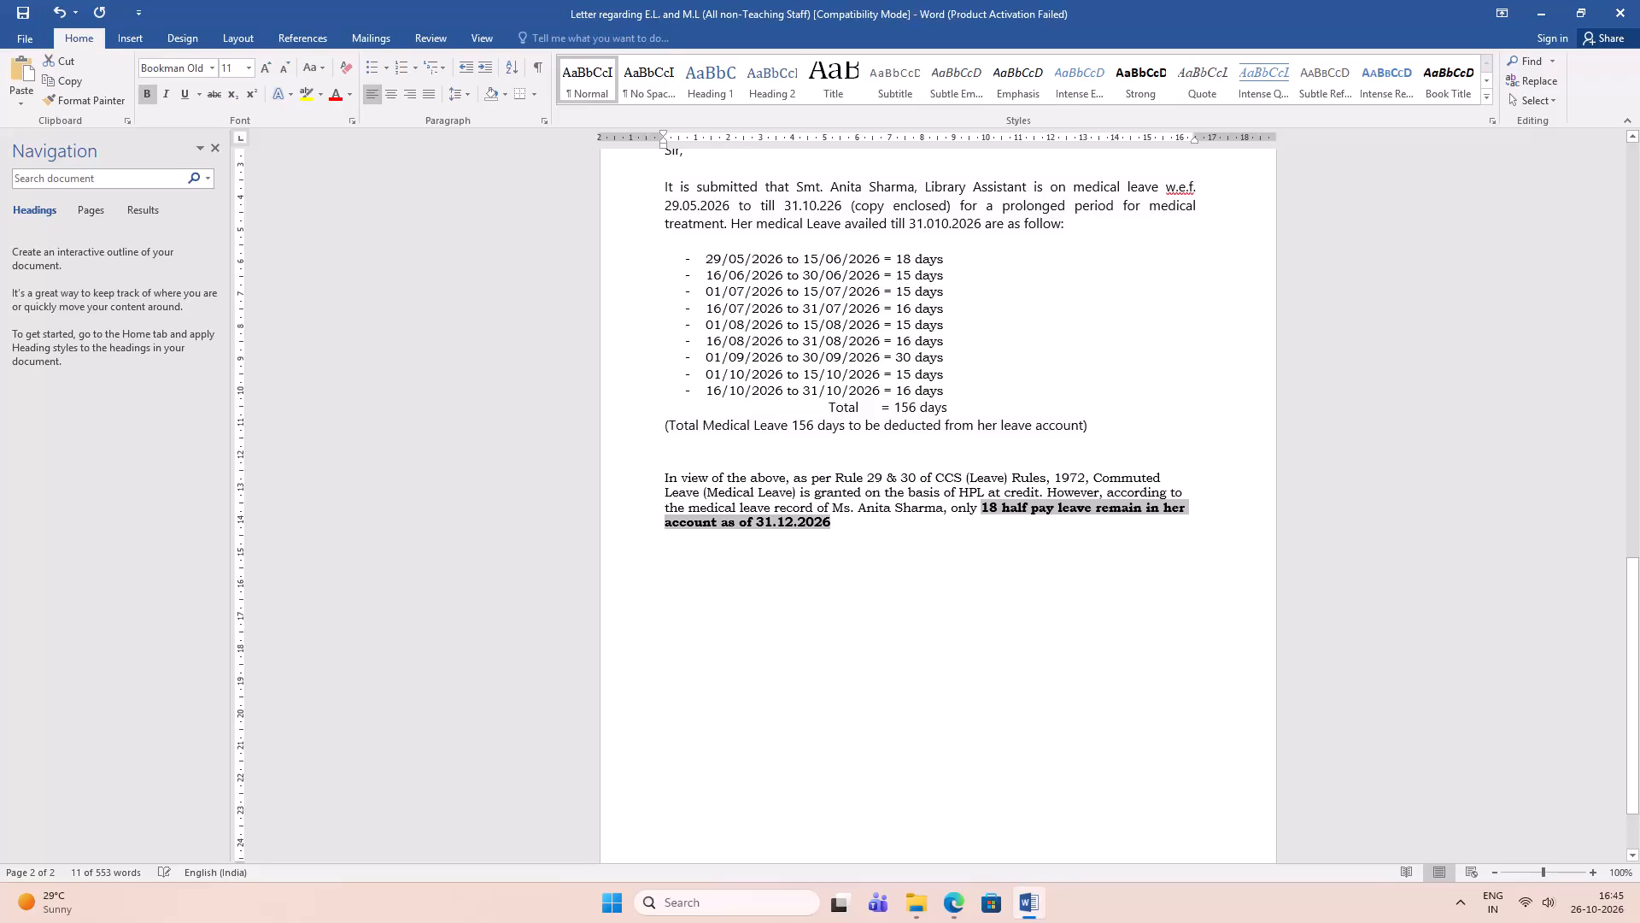
pyautogui.click(1164, 561)
pyautogui.hotkey('ctrl', 's')
pyautogui.hotkey('ctrl', 's')
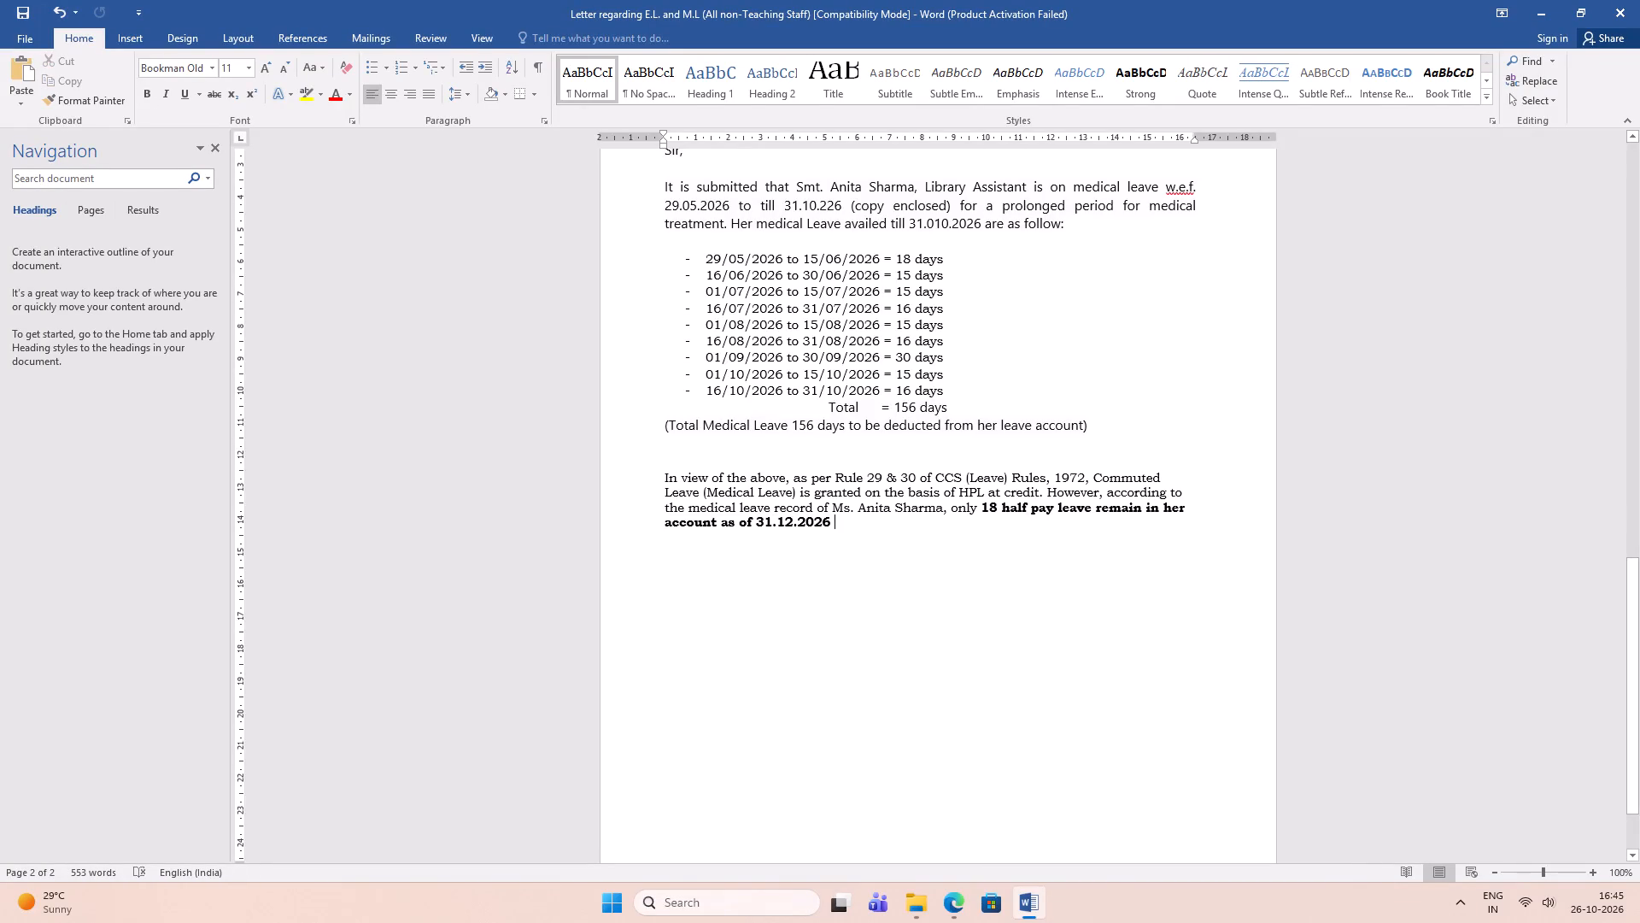
# End the sentence with a full stop directly after 31.12.2026.
pyautogui.press('BackSpace')
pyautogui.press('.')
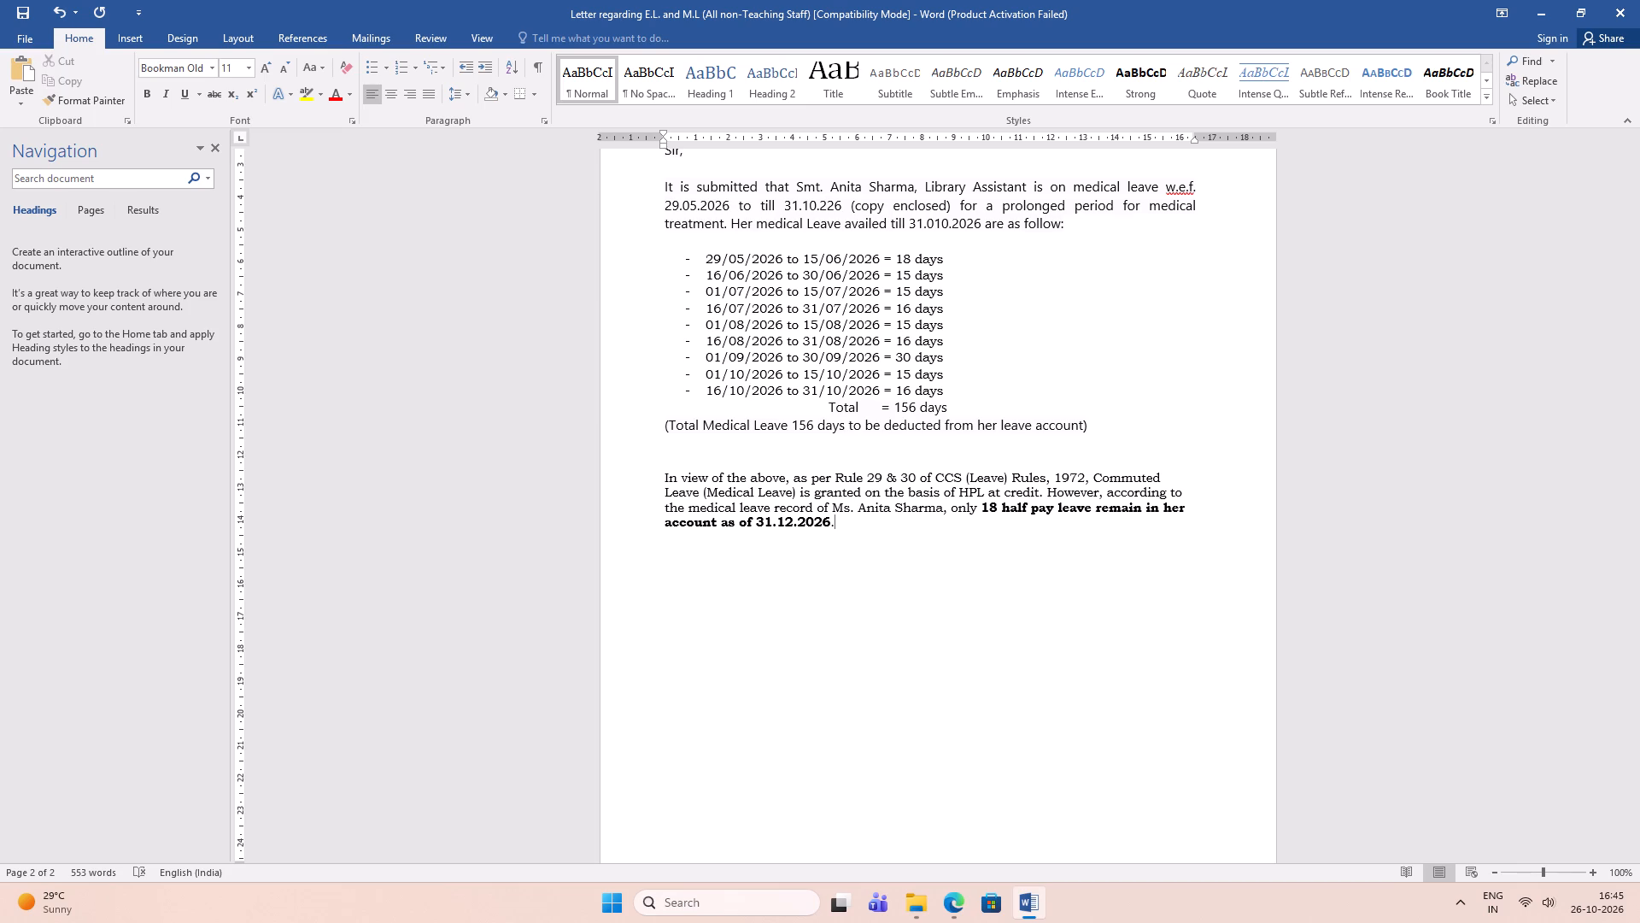
# Leave a blank line and start a new paragraph below the sentence ending in 31.12.2026.
pyautogui.press('Return')
pyautogui.press('Return')
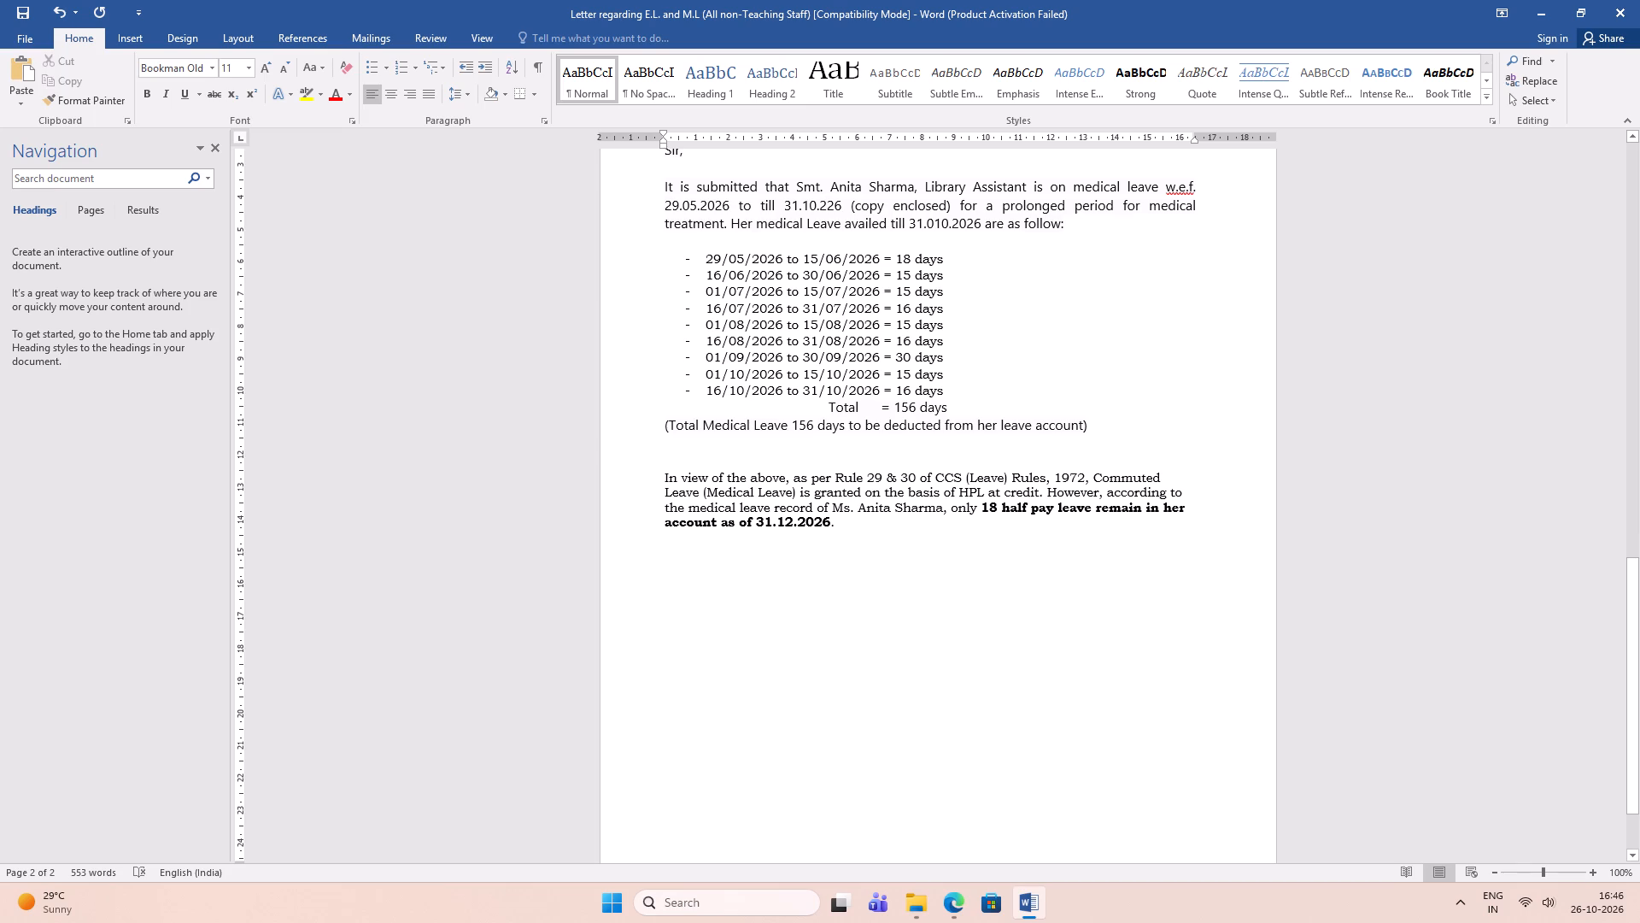
# Delete the word "medical" before "leave record" in the sentence beginning "However, according to the".
pyautogui.click(684, 509)
pyautogui.press('Right')
pyautogui.press('Delete')
pyautogui.press('Delete')
pyautogui.press('Delete')
pyautogui.press('Delete')
pyautogui.press('Delete')
pyautogui.press('Delete')
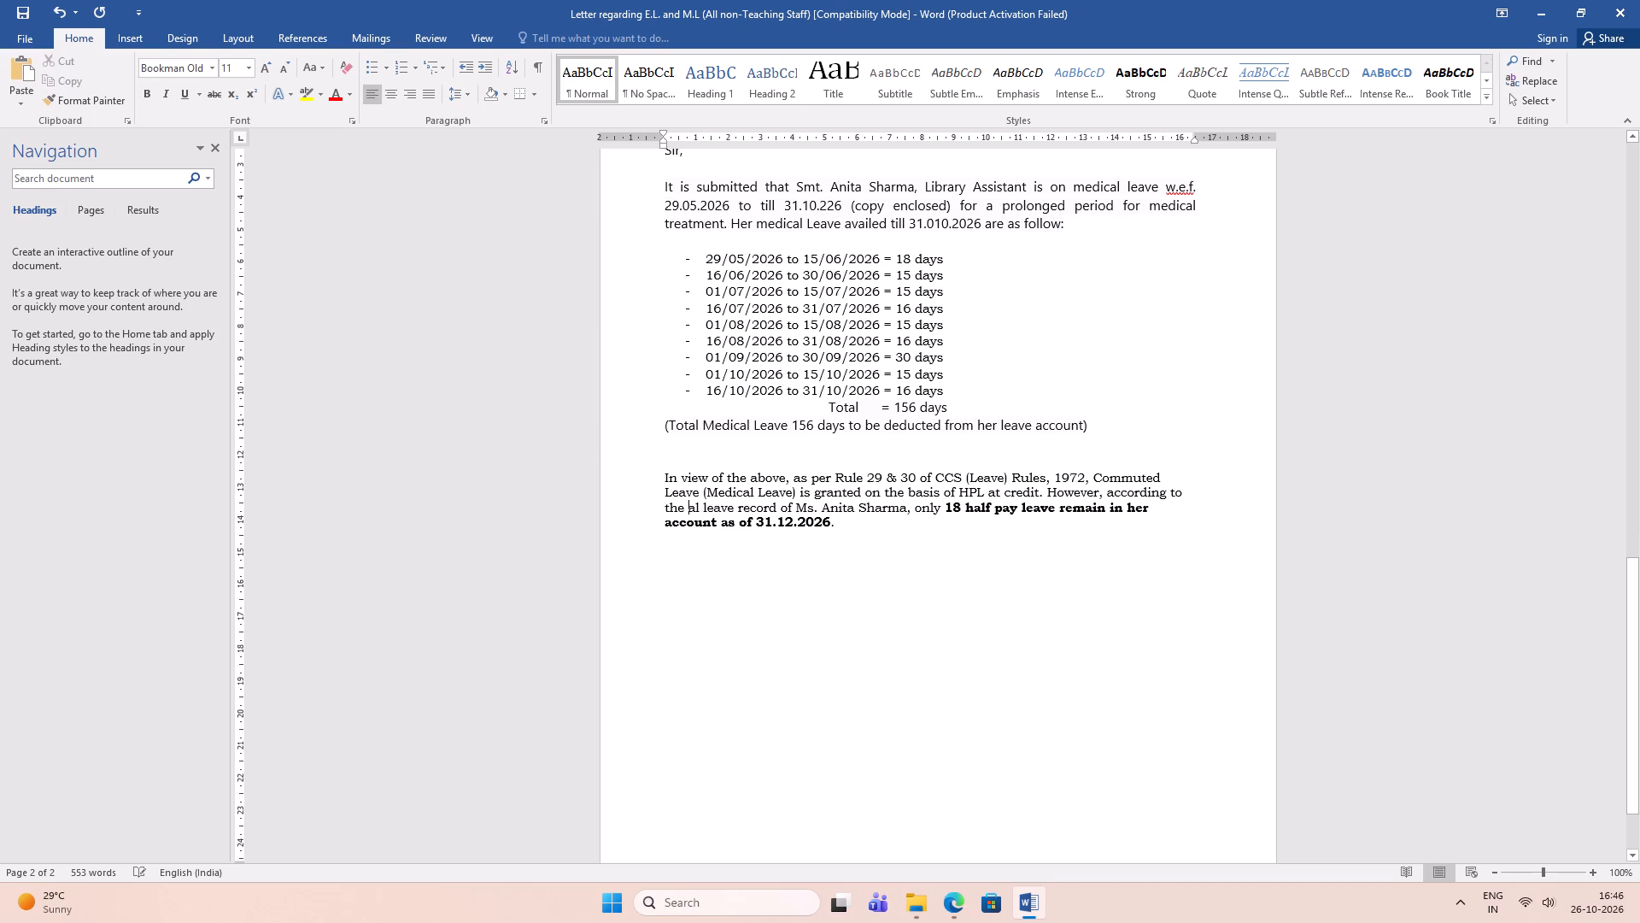
pyautogui.press('Delete')
pyautogui.press('Delete')
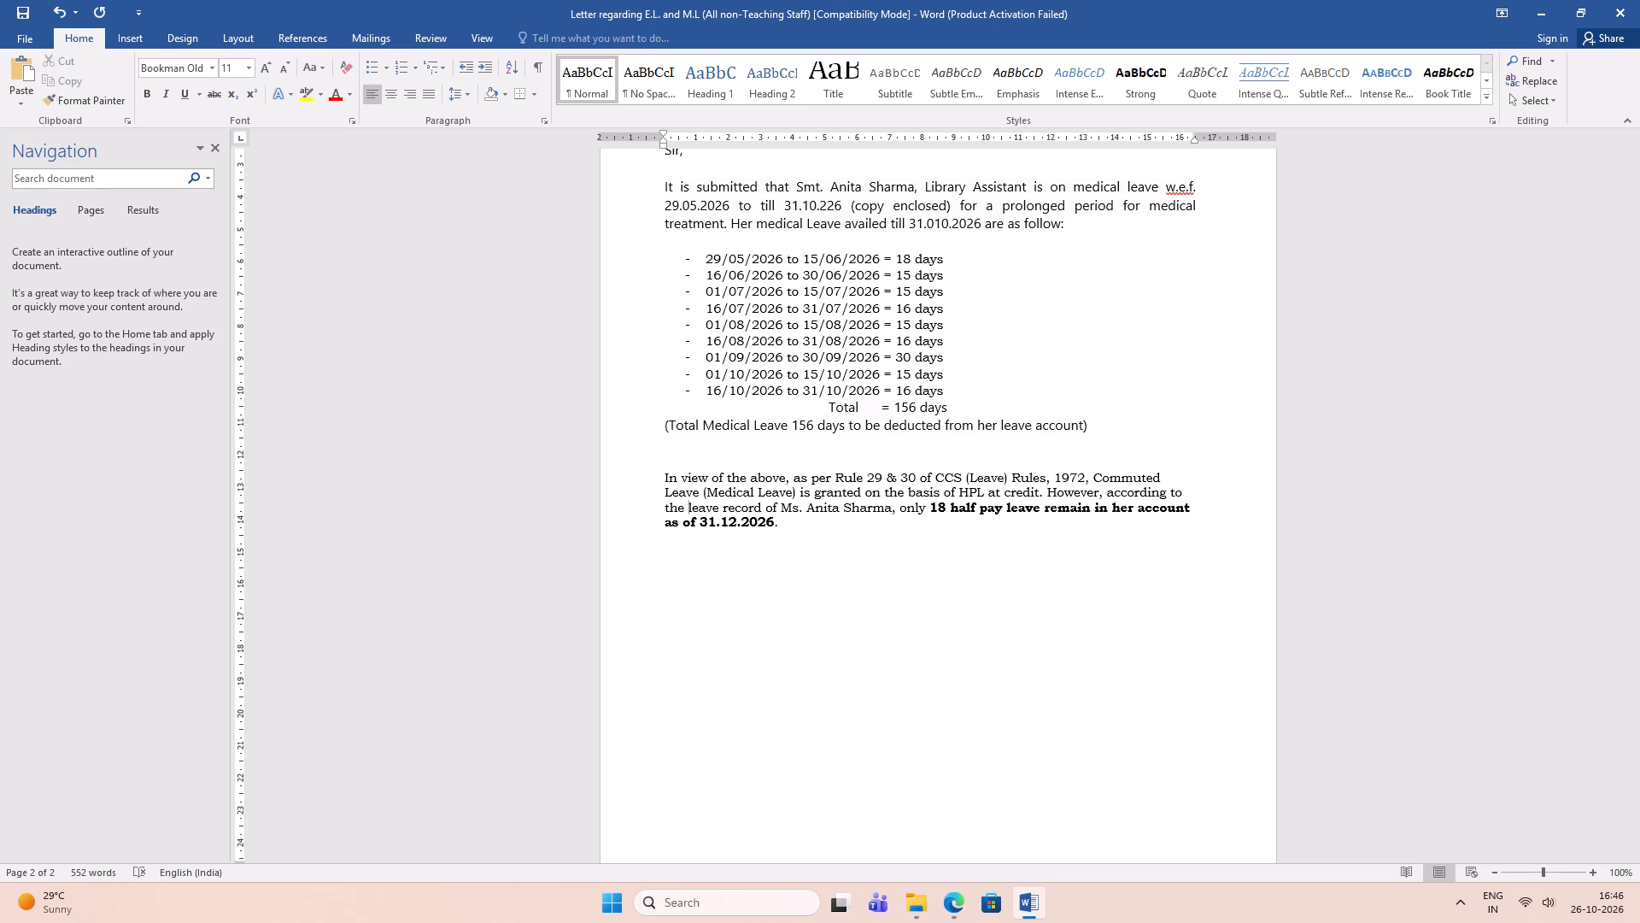
pyautogui.click(1095, 508)
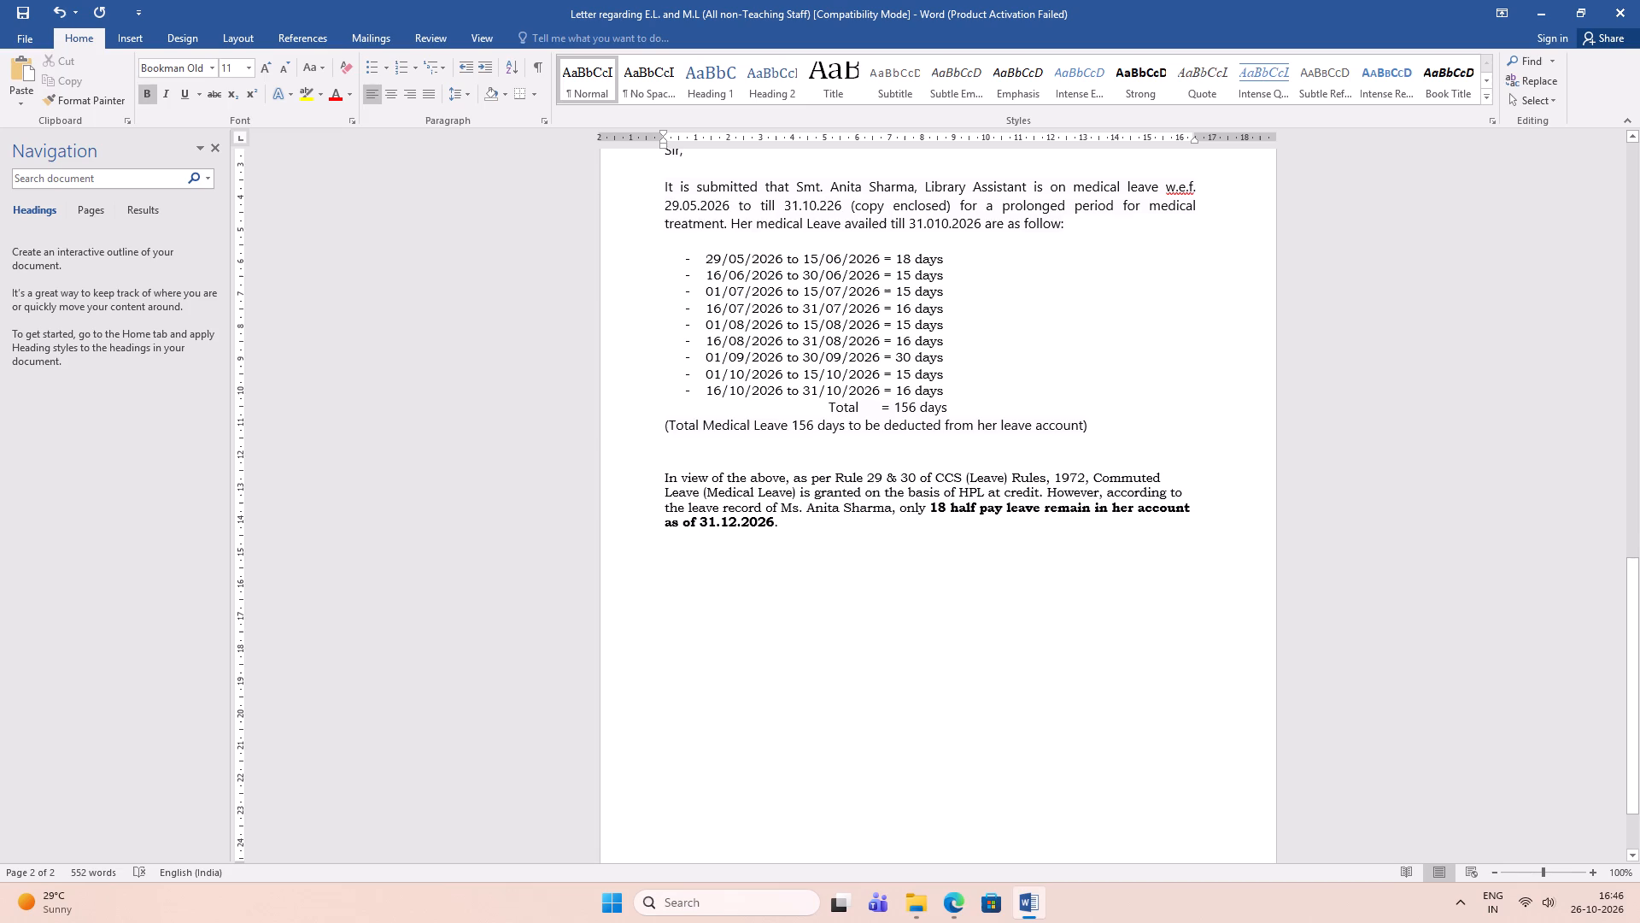
# Switch to Google Translate in the browser and replace the Hindi text with "lekin [employee's name] ke leave record ke anusar unki".
pyautogui.hotkey('alt', 'Tab')
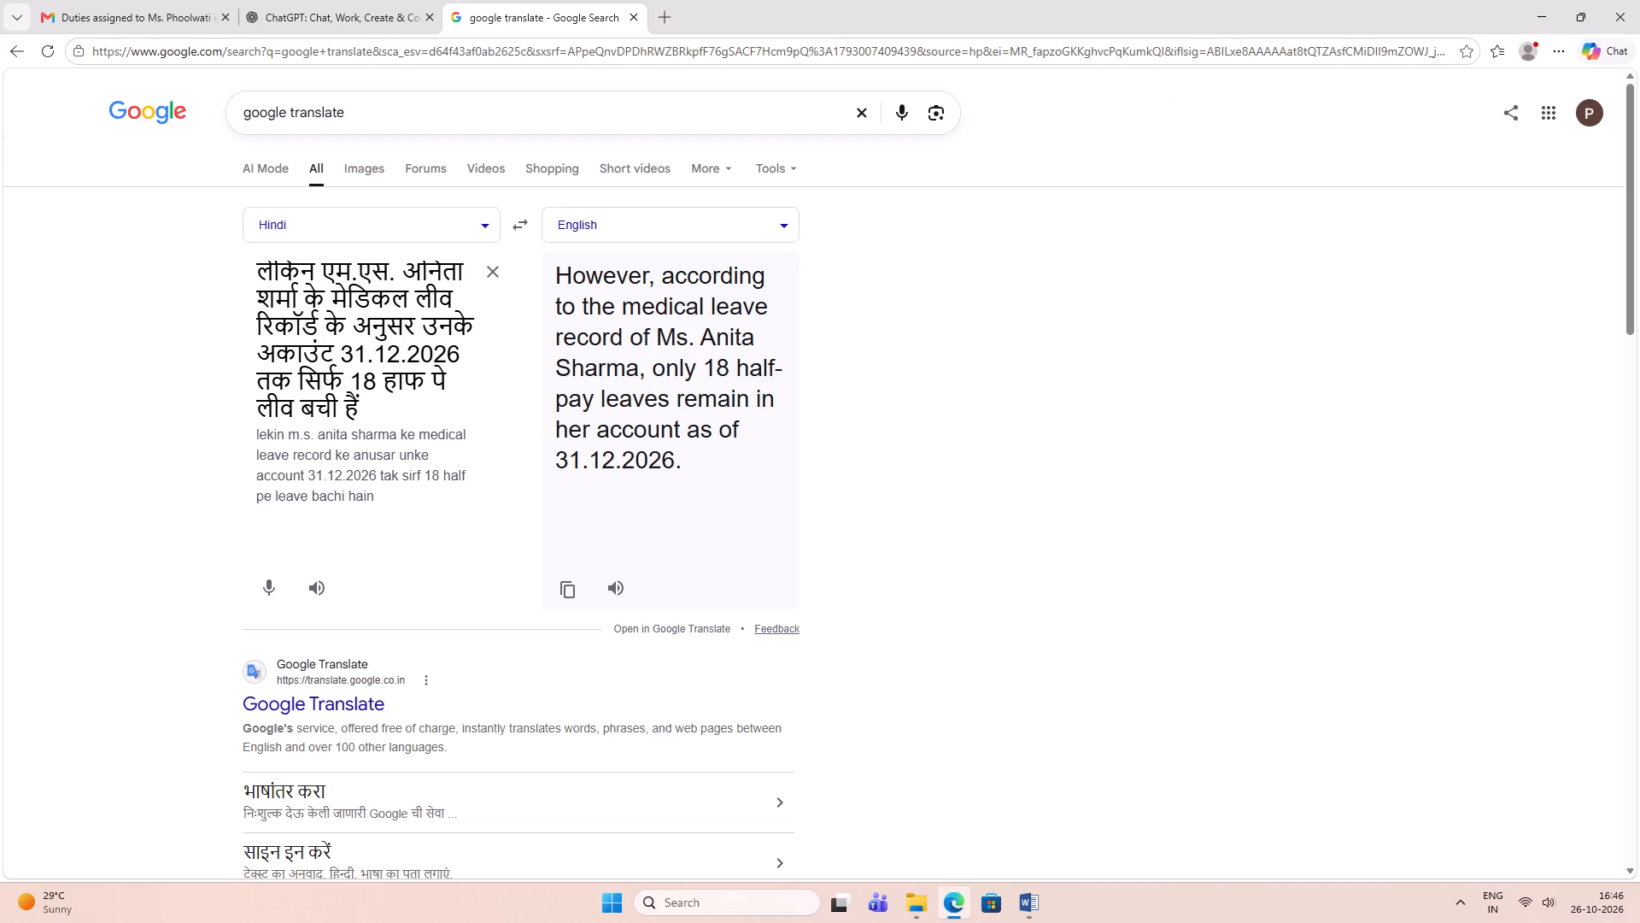
pyautogui.click(495, 273)
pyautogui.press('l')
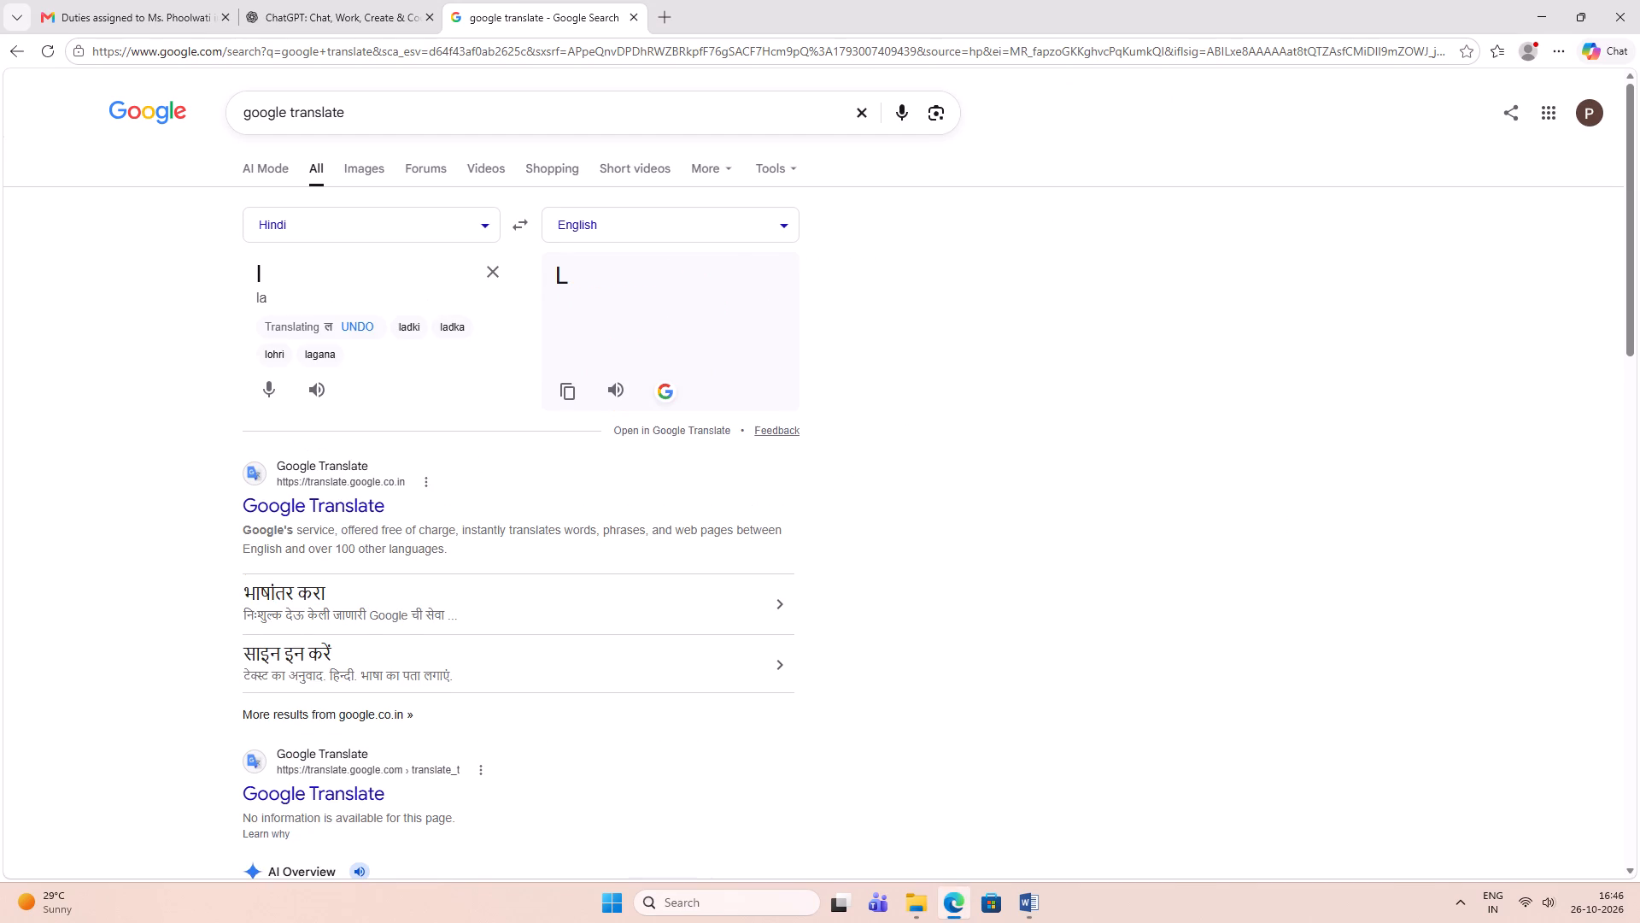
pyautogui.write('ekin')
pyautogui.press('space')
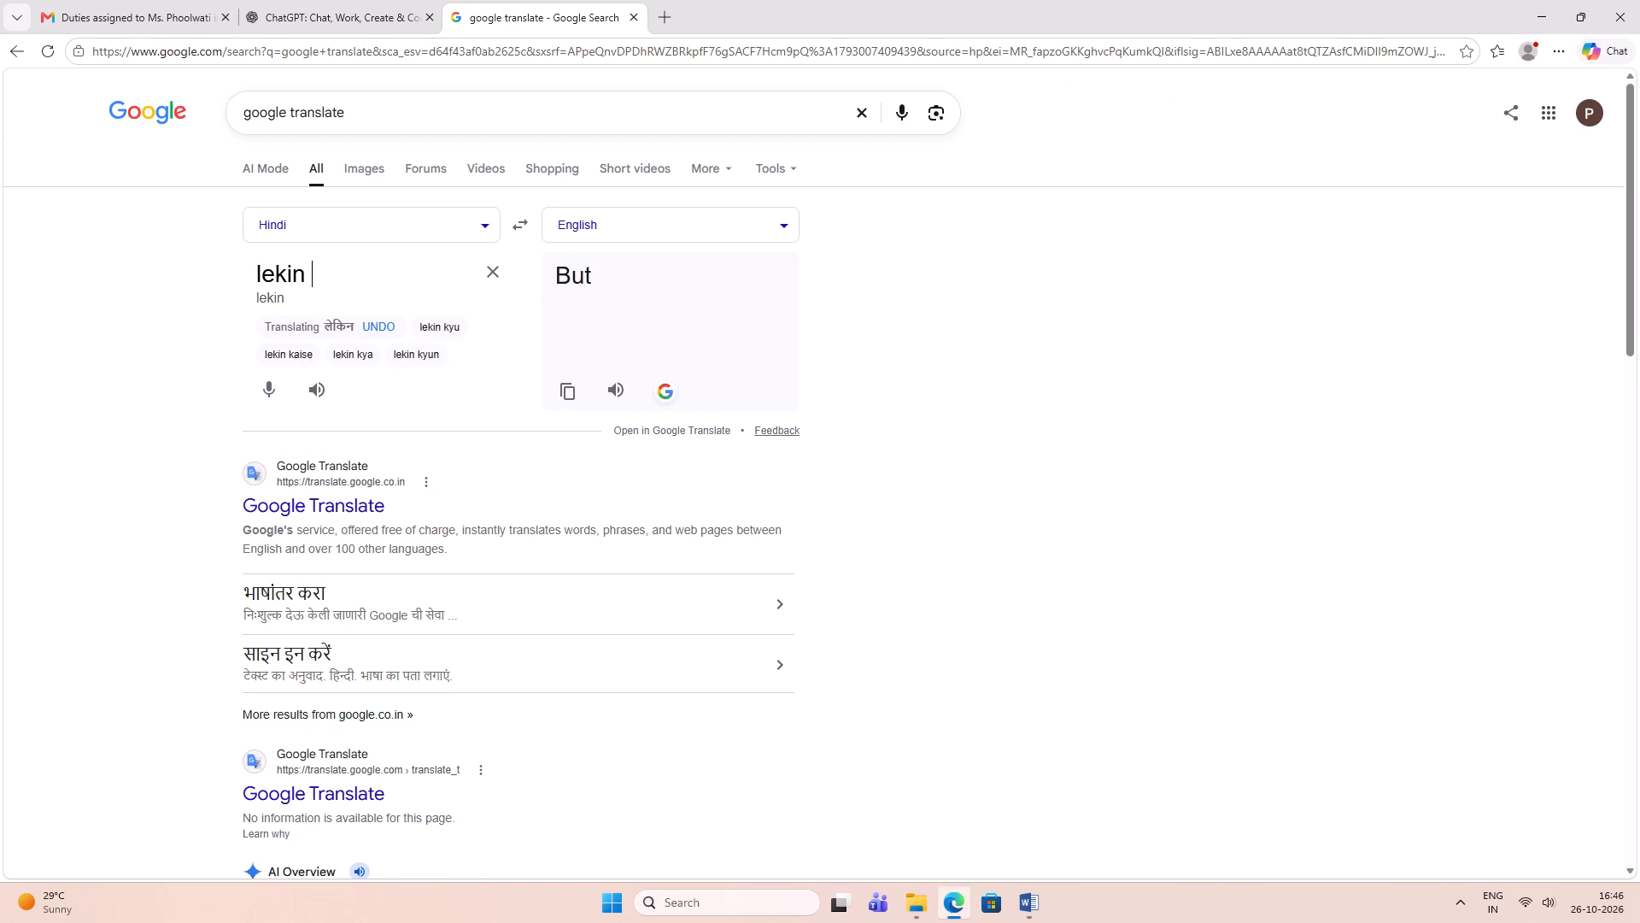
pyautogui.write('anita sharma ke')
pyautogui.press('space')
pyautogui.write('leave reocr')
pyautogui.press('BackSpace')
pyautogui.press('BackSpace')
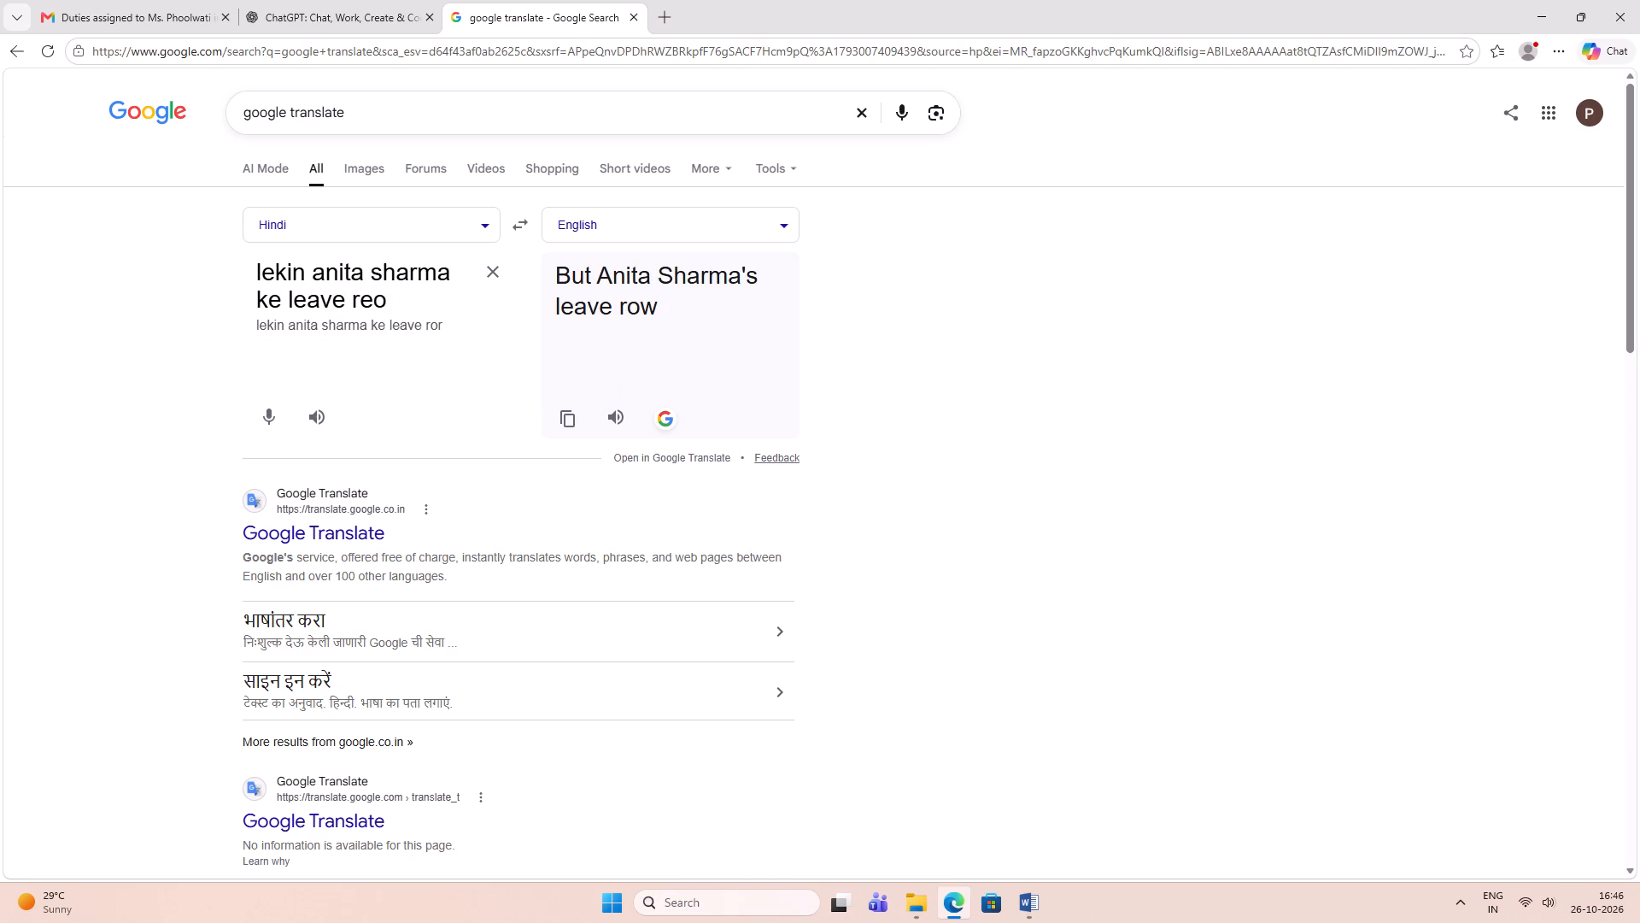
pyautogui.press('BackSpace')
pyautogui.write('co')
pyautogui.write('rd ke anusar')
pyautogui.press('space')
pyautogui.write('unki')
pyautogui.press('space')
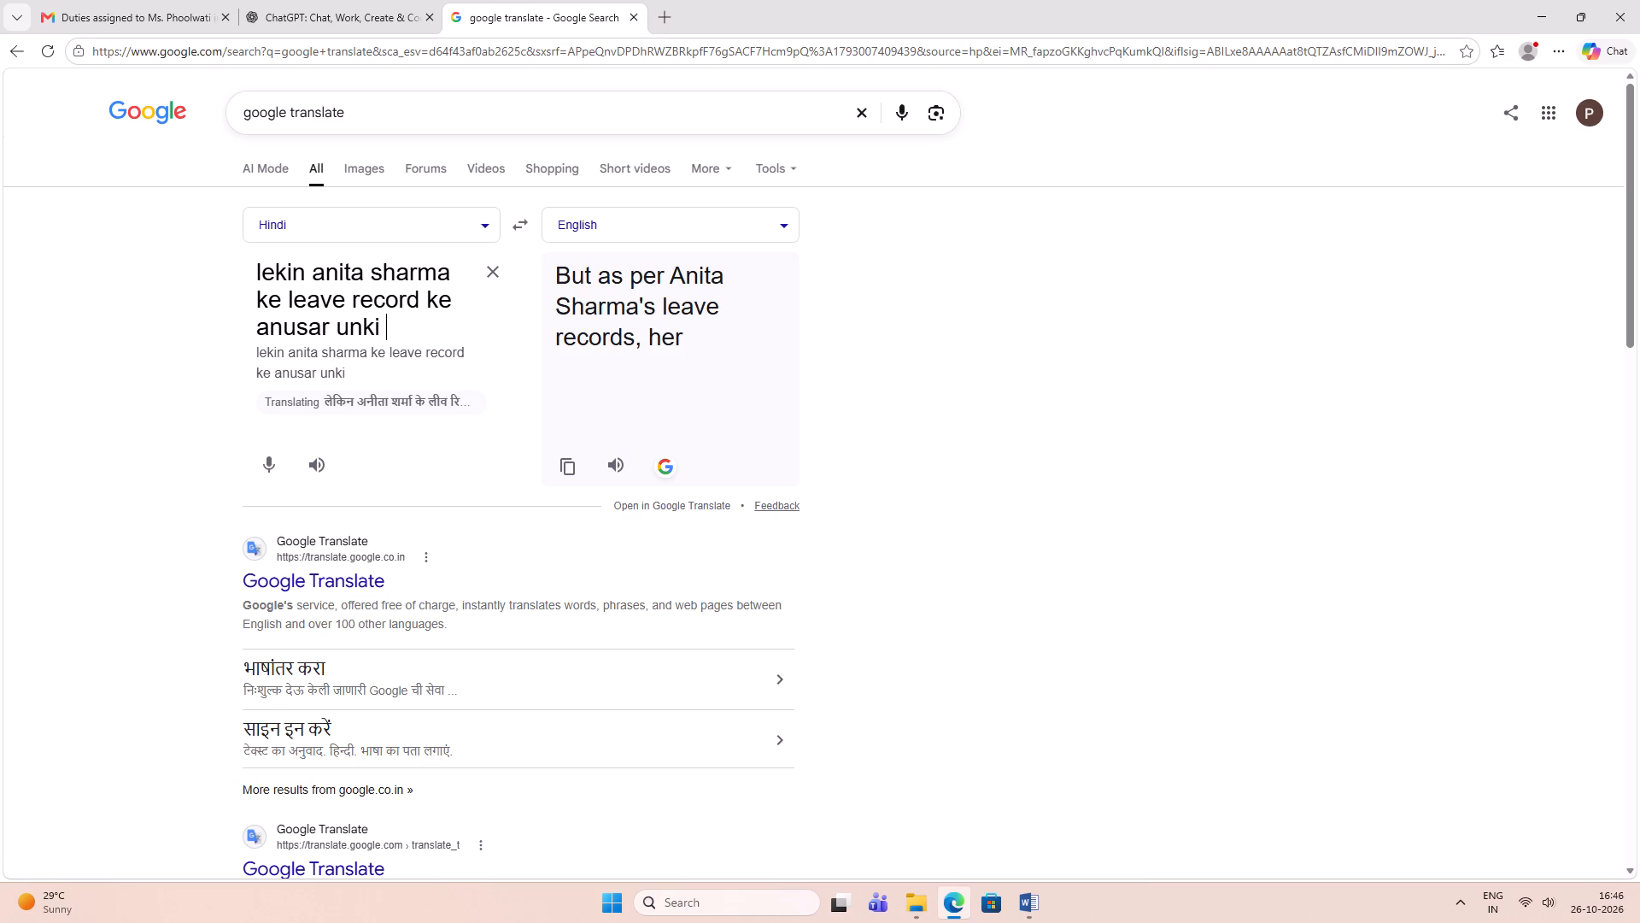
# Continue the Hindi source sentence after "unki" with "half pay leave".
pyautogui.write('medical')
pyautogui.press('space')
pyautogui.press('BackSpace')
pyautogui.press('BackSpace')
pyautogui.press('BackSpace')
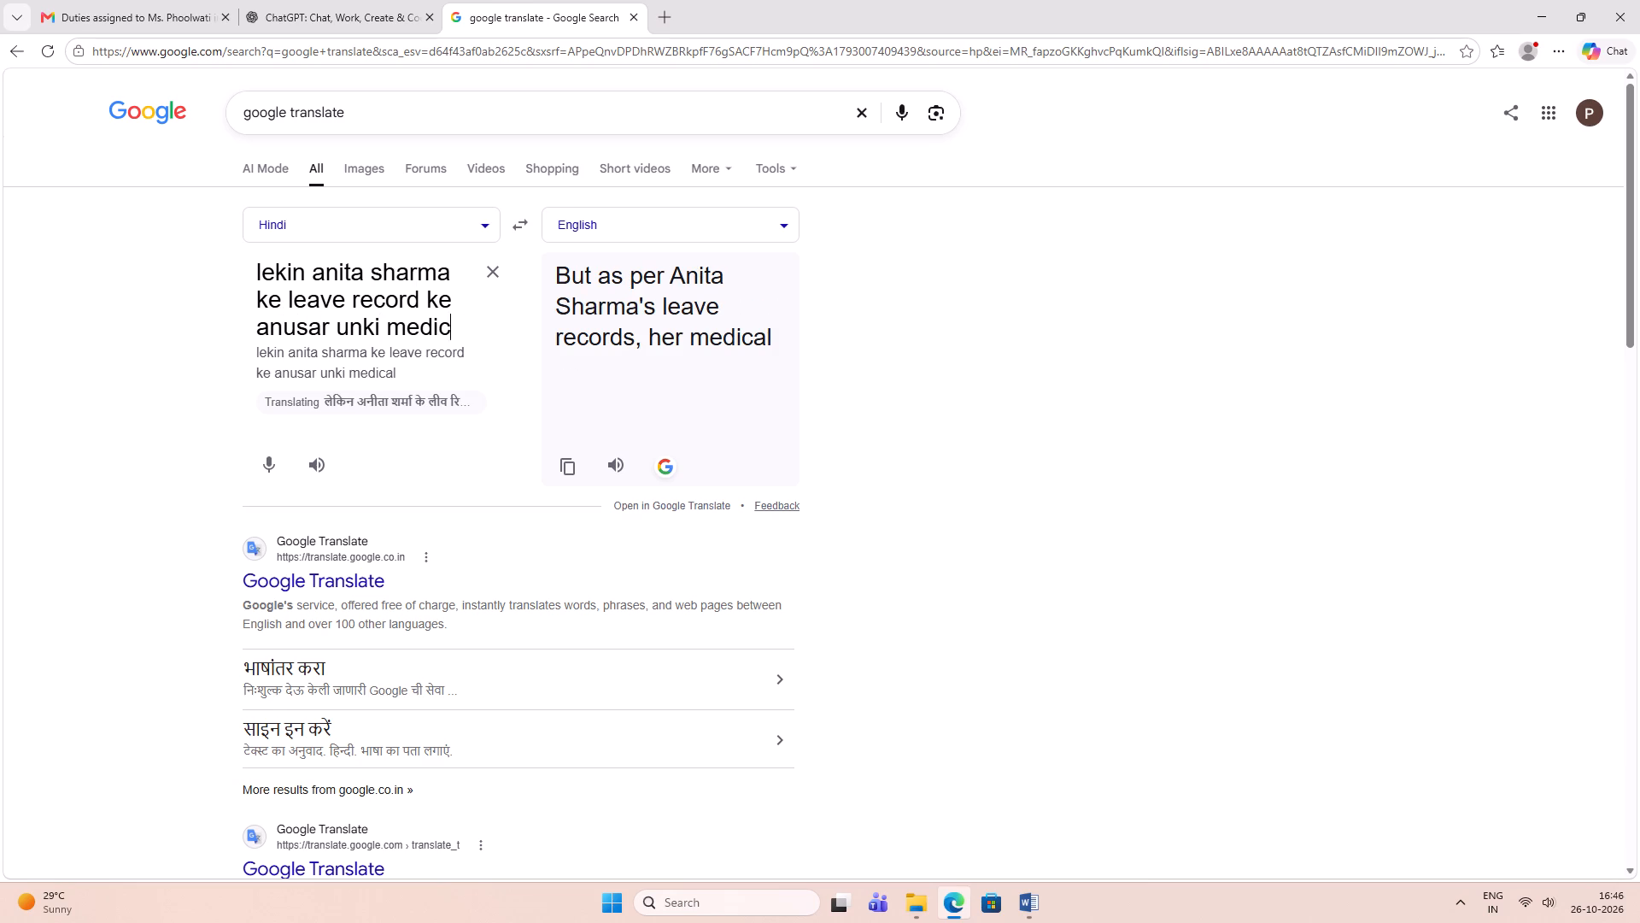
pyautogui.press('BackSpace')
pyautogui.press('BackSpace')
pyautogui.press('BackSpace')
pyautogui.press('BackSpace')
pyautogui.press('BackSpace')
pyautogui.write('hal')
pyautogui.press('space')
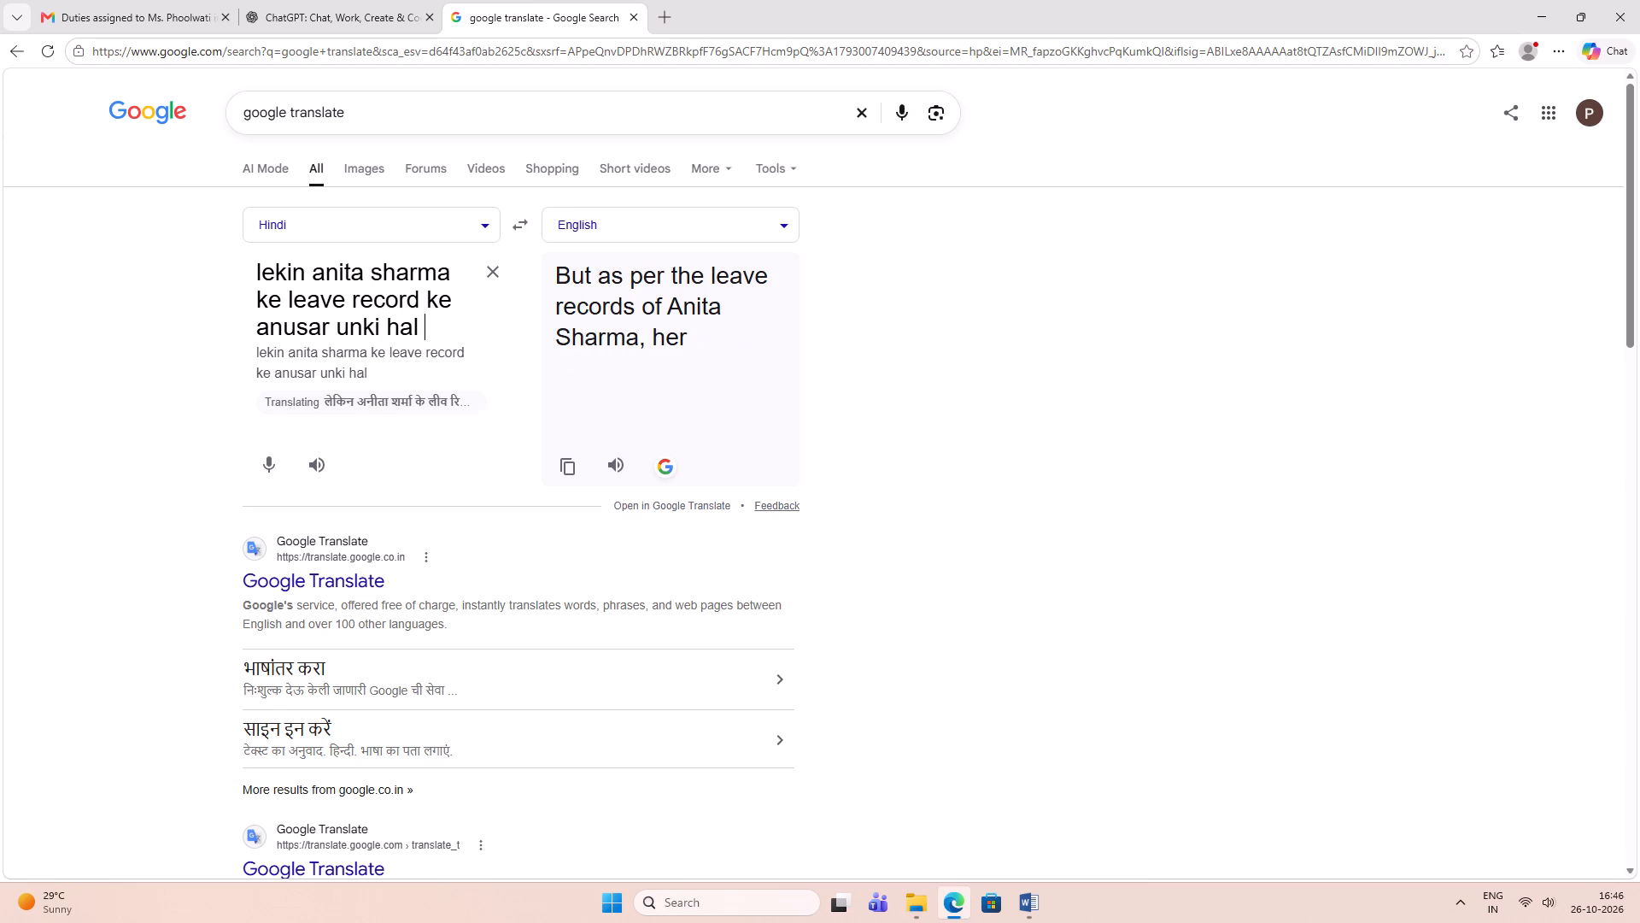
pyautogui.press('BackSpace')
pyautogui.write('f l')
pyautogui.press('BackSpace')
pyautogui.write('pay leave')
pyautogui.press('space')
# Continue the Hindi source sentence with "sirf 18 bachi hai aur".
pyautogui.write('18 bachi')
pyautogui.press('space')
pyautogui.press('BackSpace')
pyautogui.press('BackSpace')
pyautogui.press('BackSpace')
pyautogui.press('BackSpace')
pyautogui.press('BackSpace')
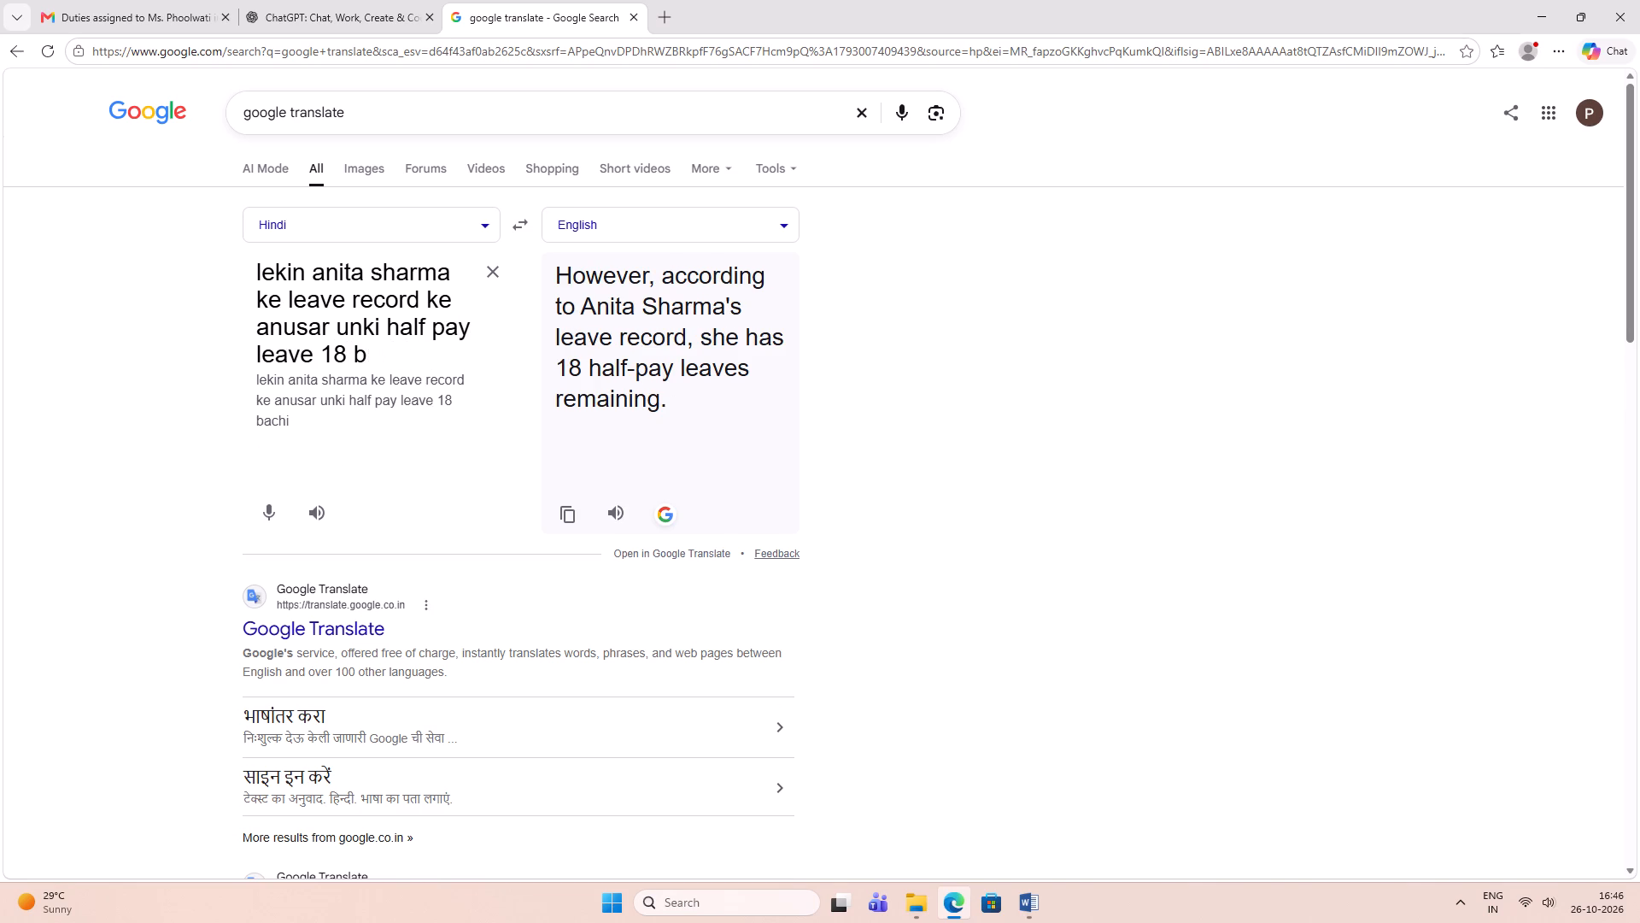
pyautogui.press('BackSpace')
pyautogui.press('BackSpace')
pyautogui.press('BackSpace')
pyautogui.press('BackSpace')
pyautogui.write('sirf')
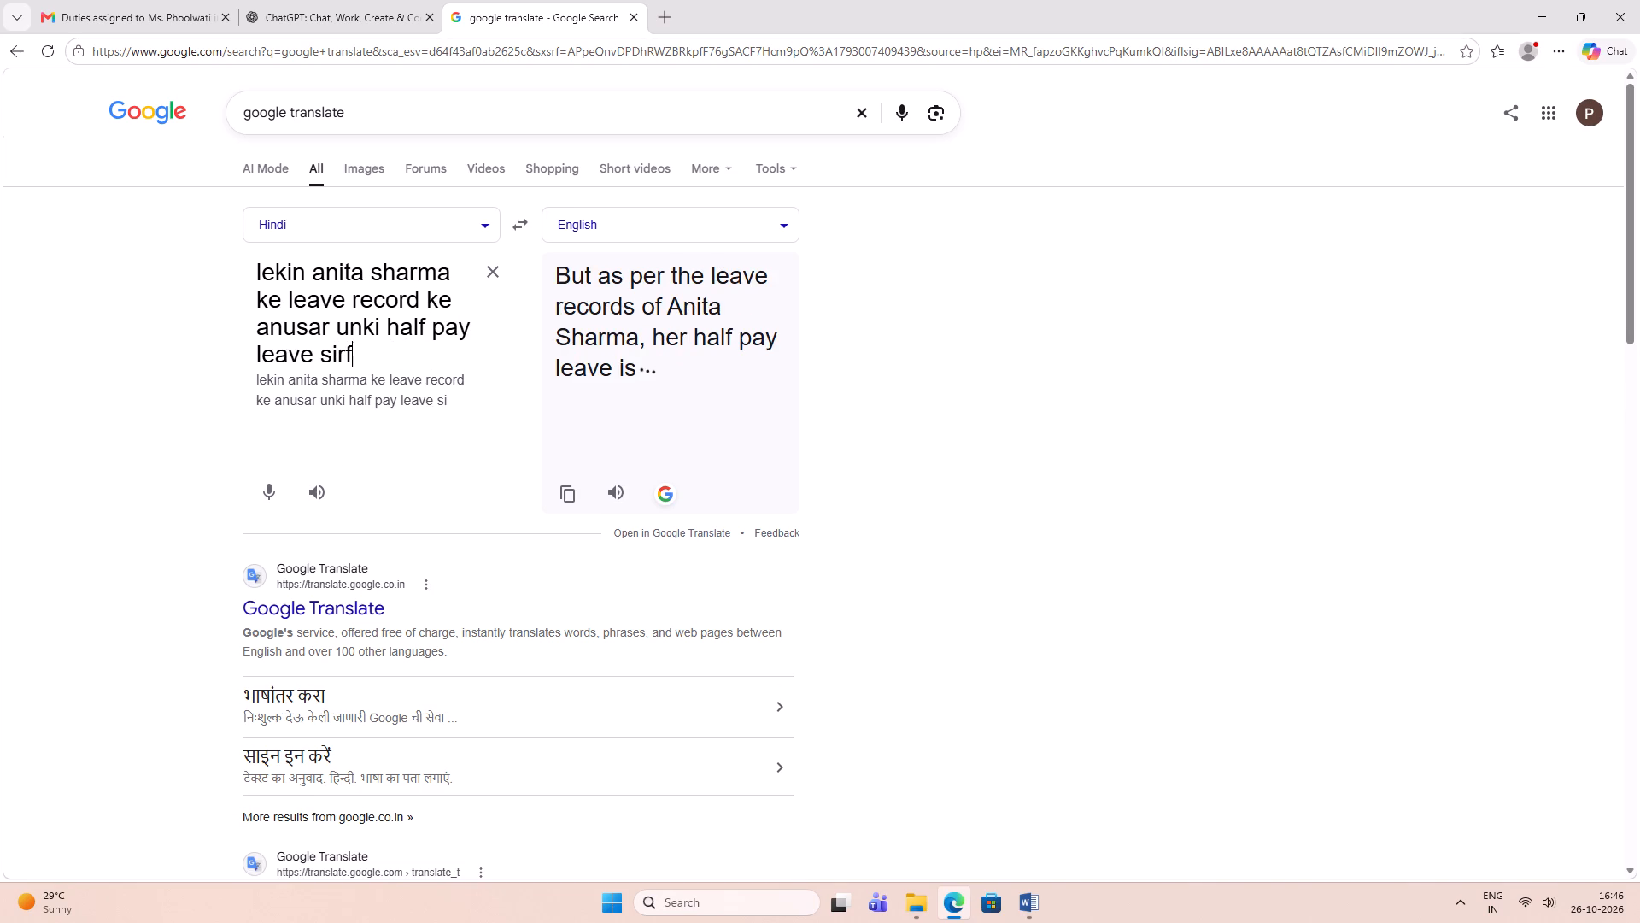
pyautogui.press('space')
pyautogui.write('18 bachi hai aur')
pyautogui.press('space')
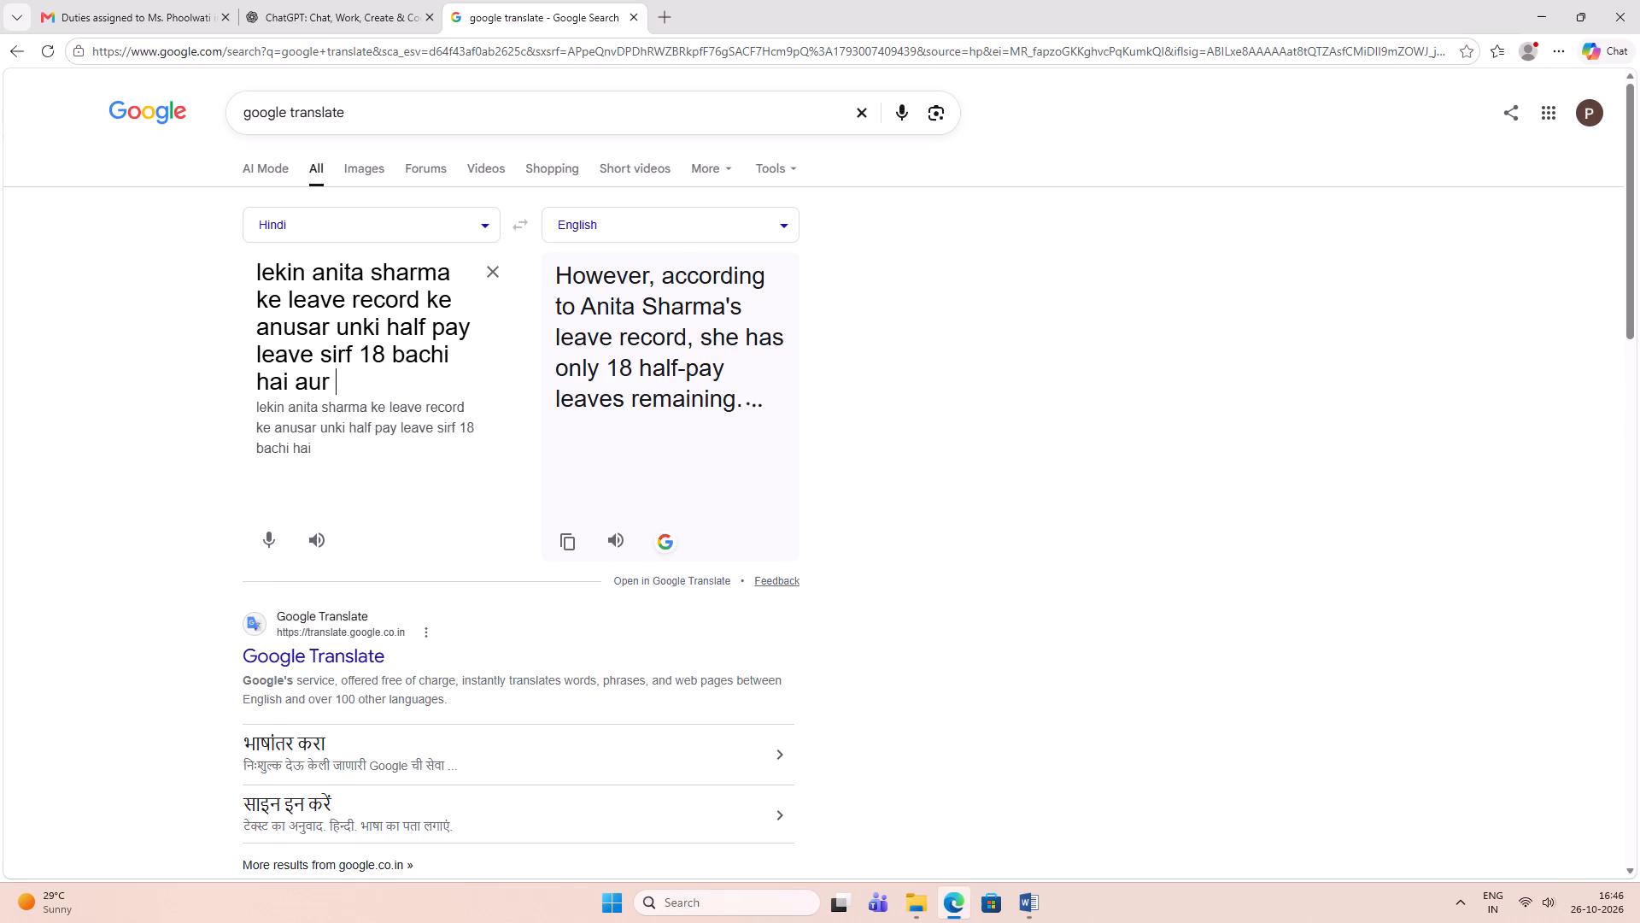
# Add "earned leave sir 297 bachi" to the end of the Hindi source sentence.
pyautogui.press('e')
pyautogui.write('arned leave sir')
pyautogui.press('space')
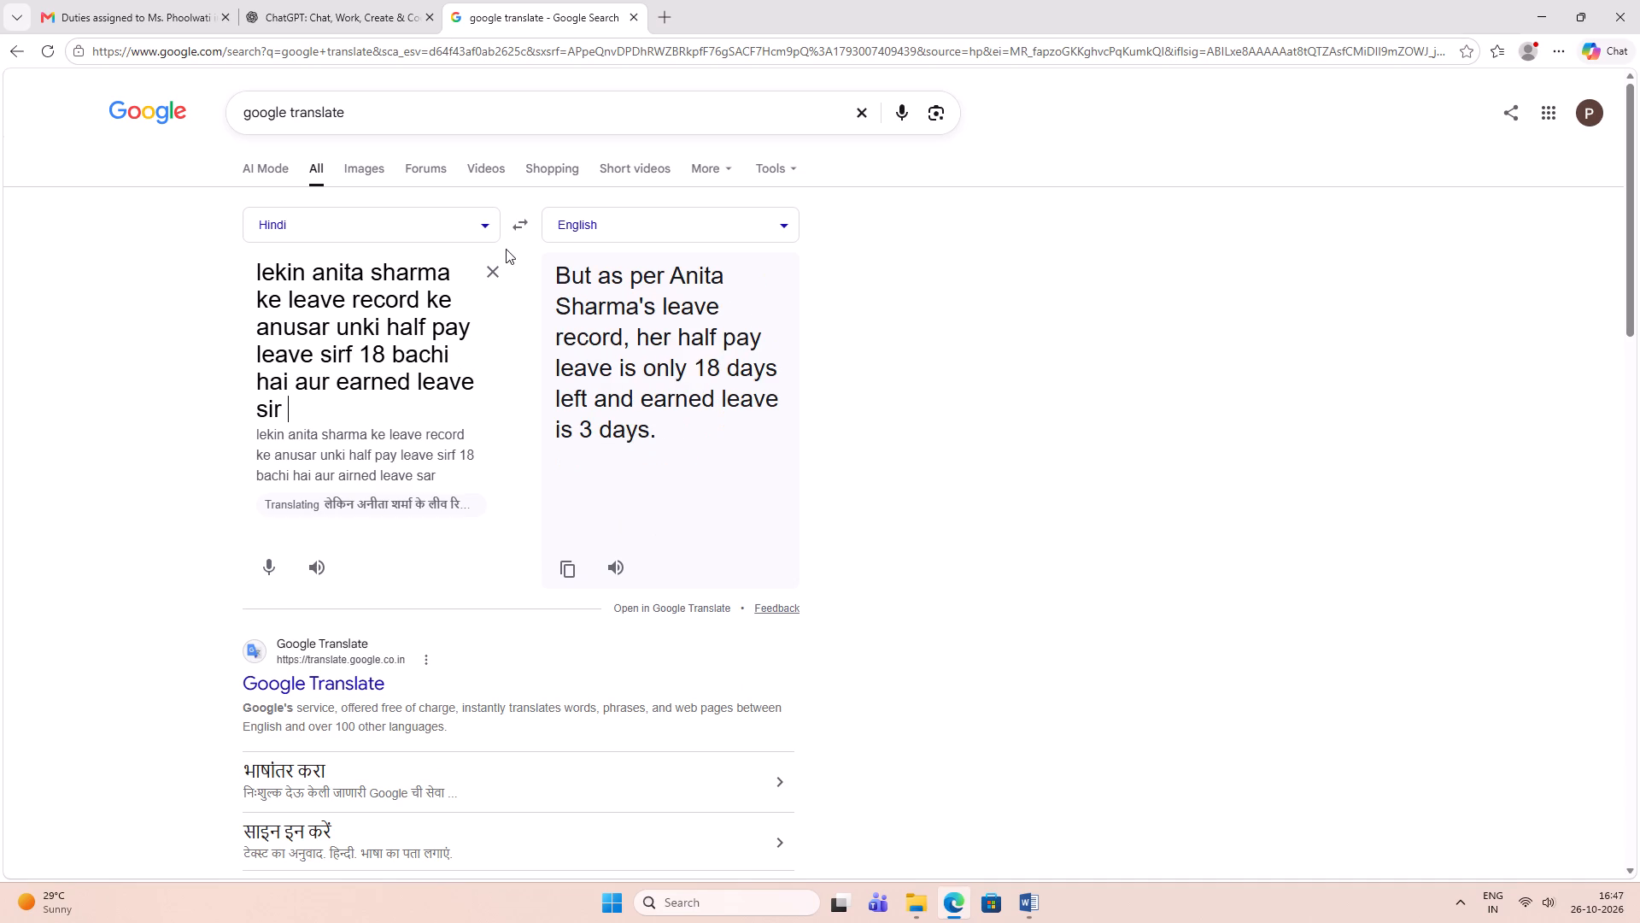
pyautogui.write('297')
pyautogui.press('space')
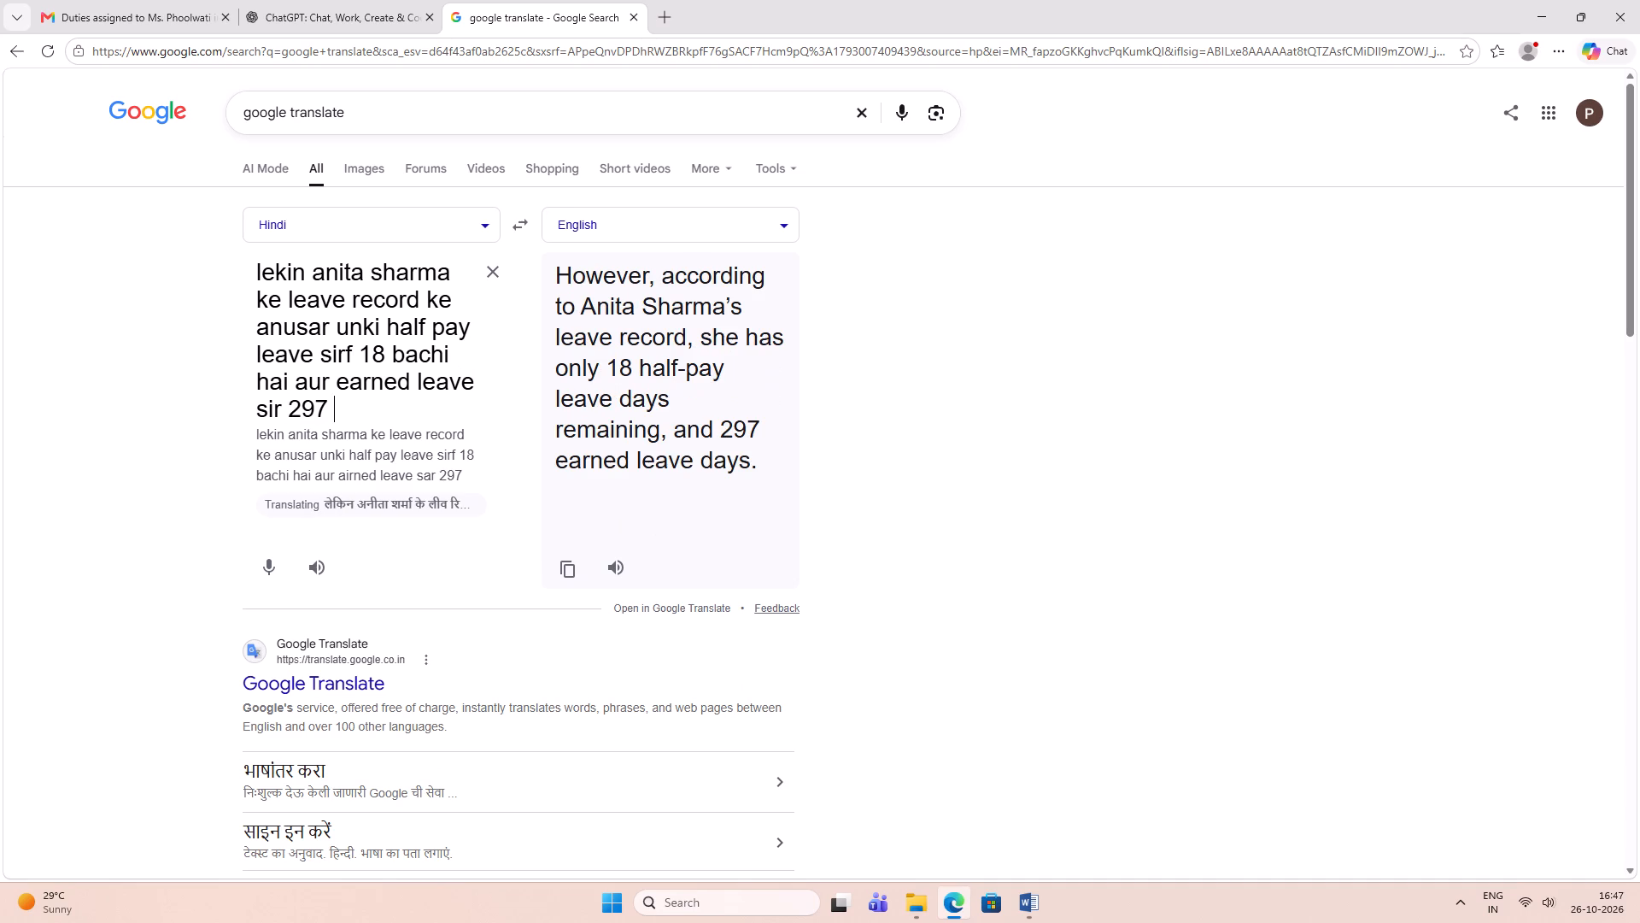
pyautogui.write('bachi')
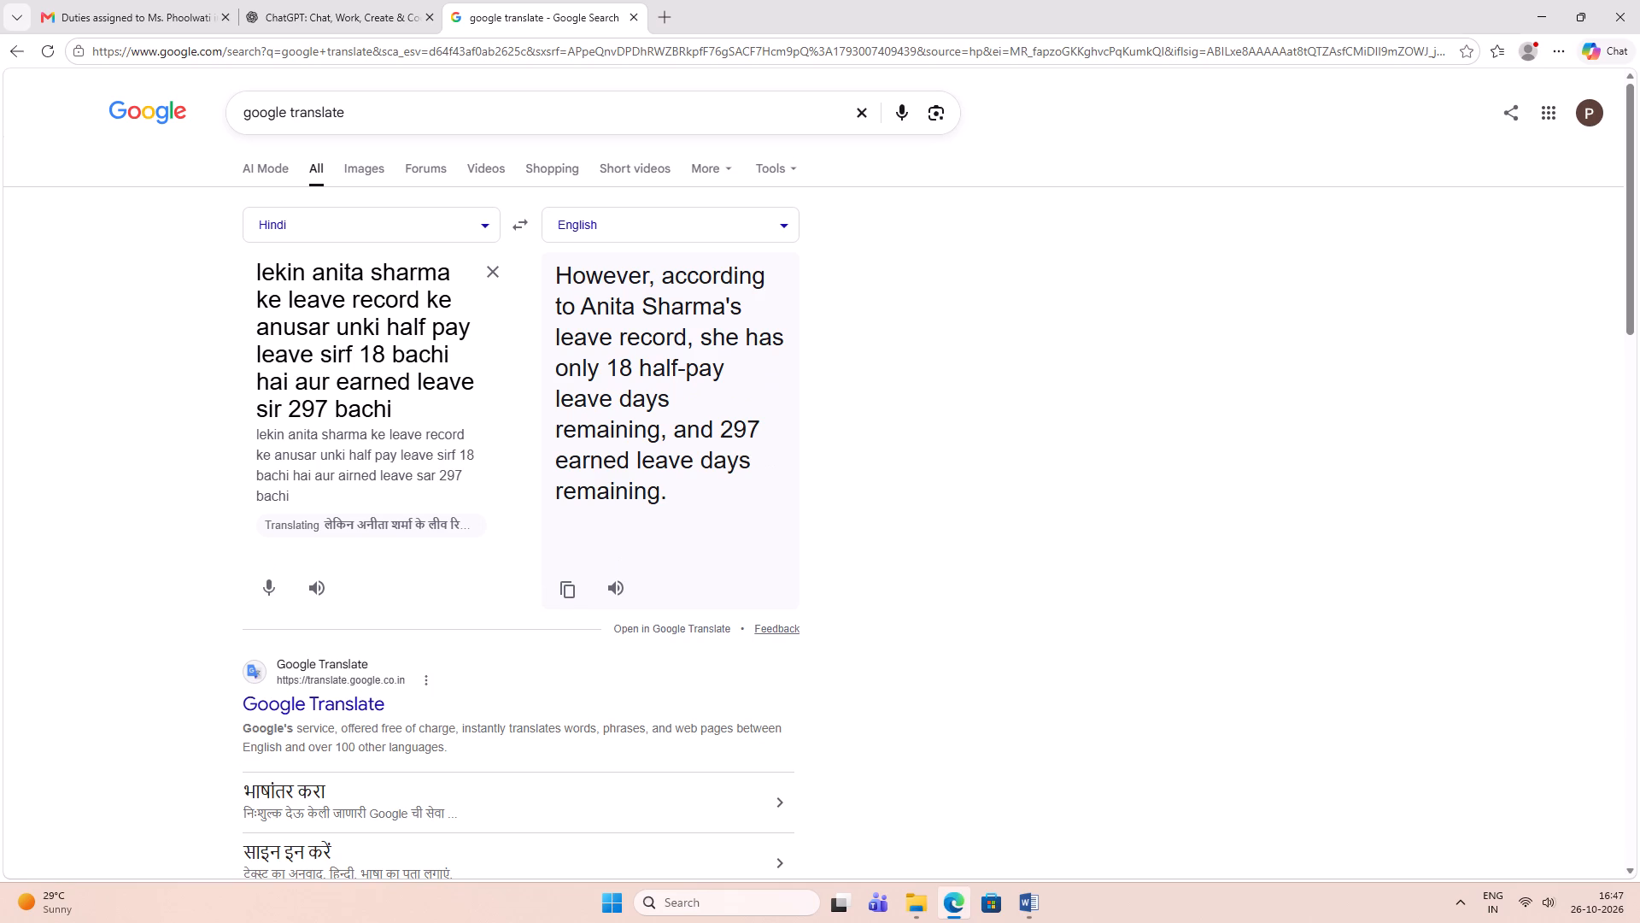
# Remove "bachi hai" between 18 and "aur" in the Hindi source sentence.
pyautogui.click(296, 381)
pyautogui.press('BackSpace')
pyautogui.press('BackSpace')
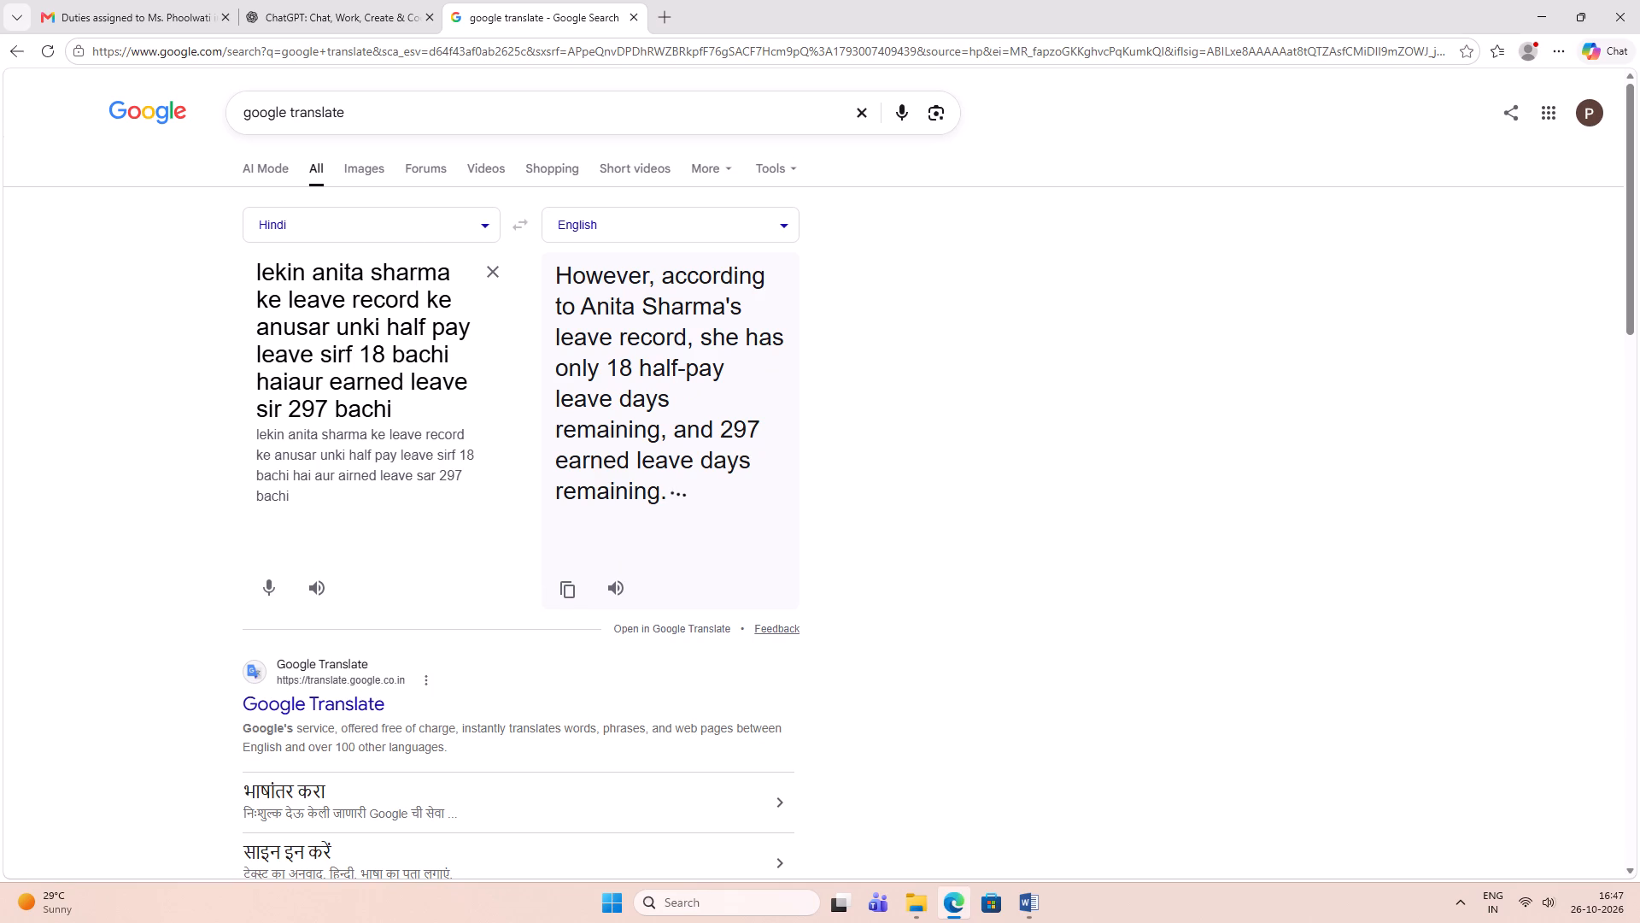
pyautogui.press('BackSpace')
pyautogui.press('BackSpace')
pyautogui.press('BackSpace')
pyautogui.press('BackSpace')
pyautogui.press('BackSpace')
pyautogui.press('BackSpace')
pyautogui.press('BackSpace')
pyautogui.press('BackSpace')
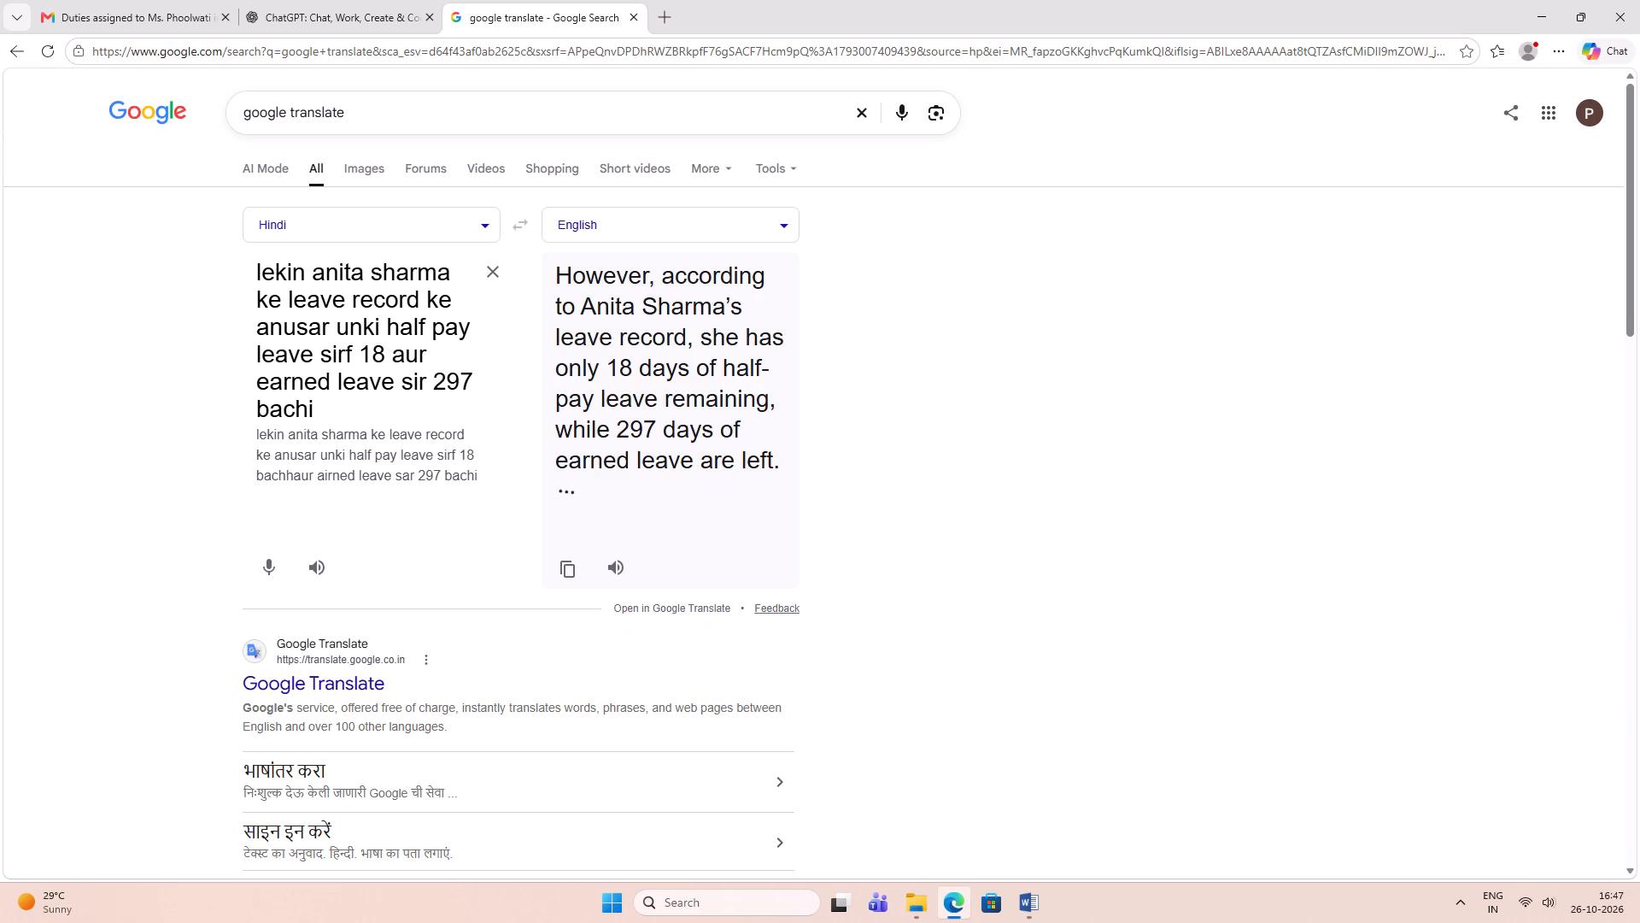
# Replace the mistyped word before 297 in the Hindi source sentence with "sirf".
pyautogui.press('Down')
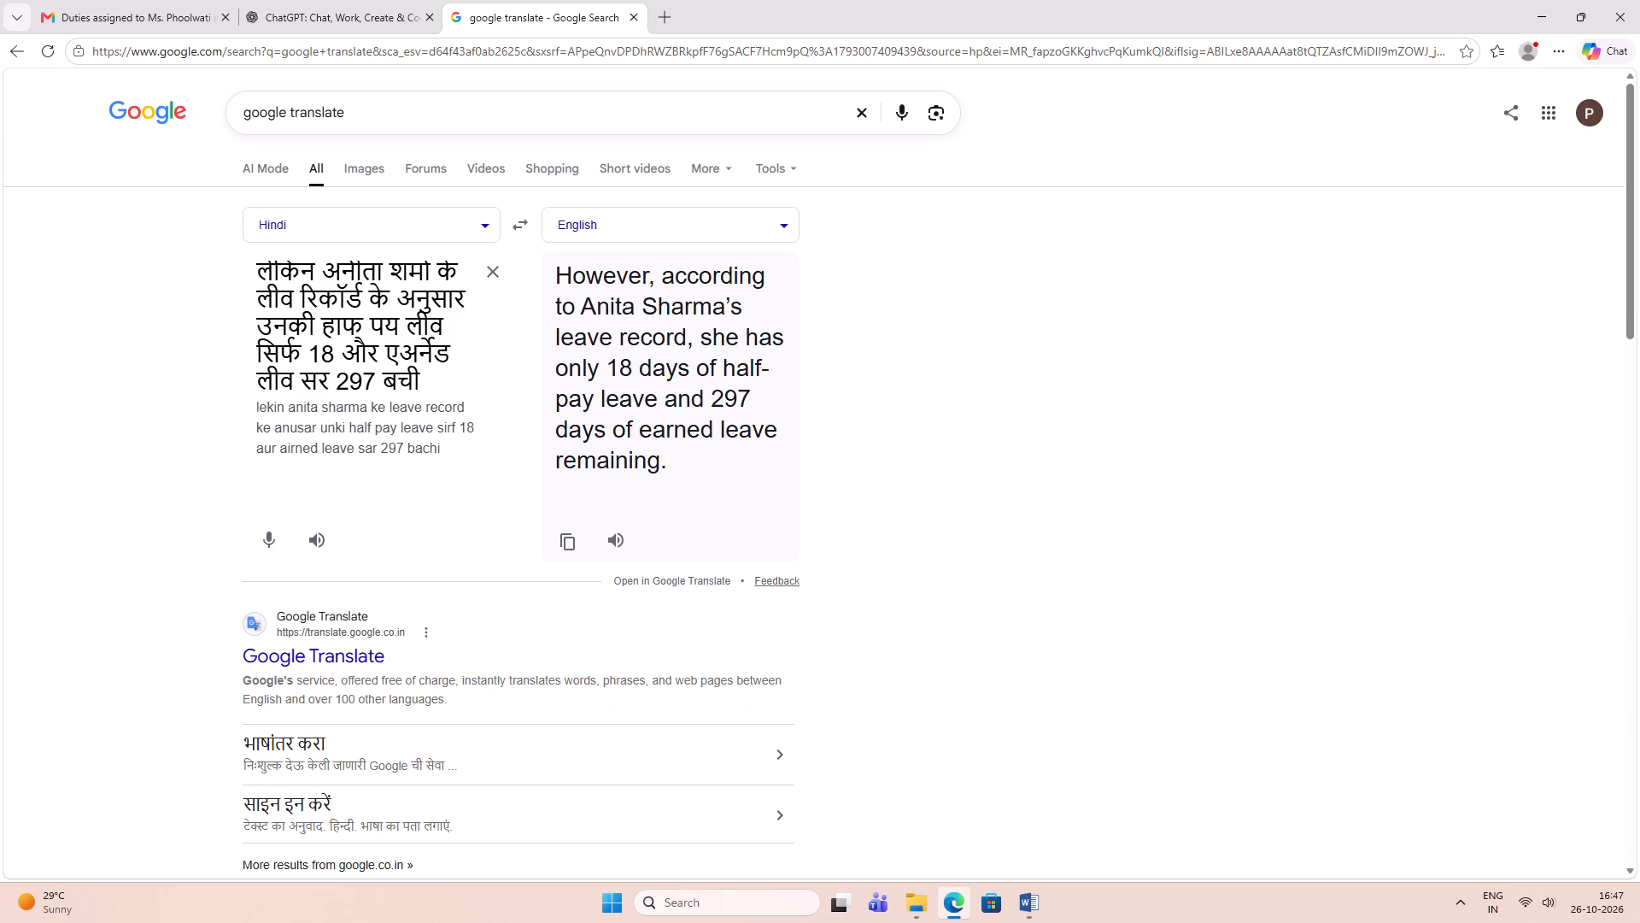
pyautogui.press('Up')
pyautogui.doubleClick(373, 364)
pyautogui.click(403, 367)
pyautogui.click(329, 379)
pyautogui.press('BackSpace')
pyautogui.press('BackSpace')
pyautogui.press('BackSpace')
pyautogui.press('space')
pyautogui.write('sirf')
# Add "hain" at the end of the Hindi source sentence.
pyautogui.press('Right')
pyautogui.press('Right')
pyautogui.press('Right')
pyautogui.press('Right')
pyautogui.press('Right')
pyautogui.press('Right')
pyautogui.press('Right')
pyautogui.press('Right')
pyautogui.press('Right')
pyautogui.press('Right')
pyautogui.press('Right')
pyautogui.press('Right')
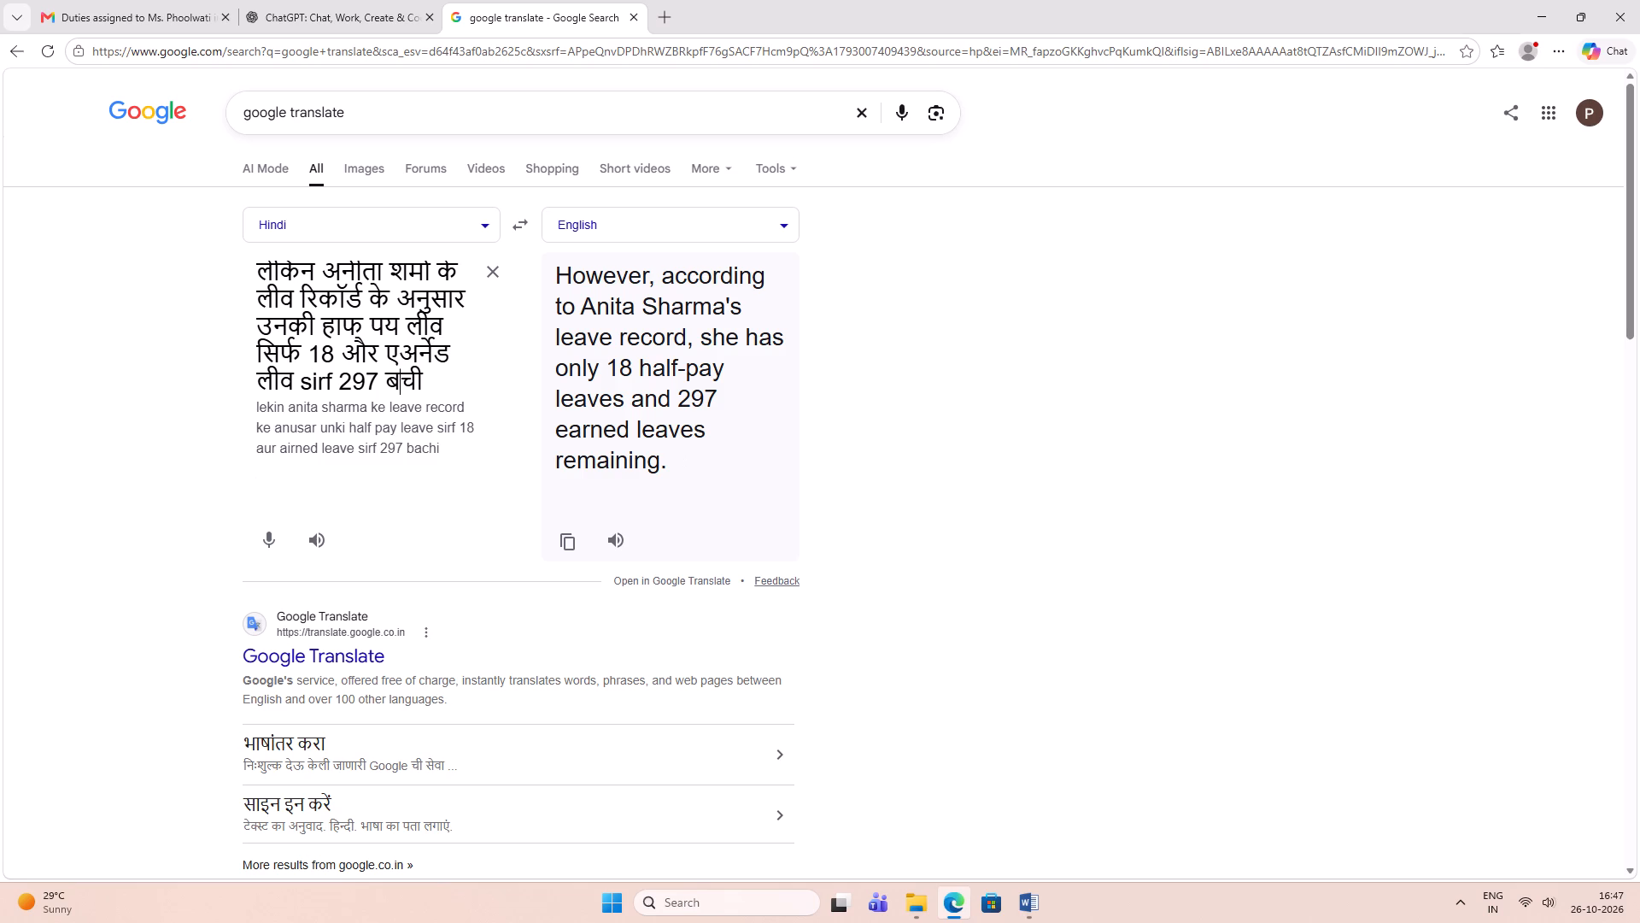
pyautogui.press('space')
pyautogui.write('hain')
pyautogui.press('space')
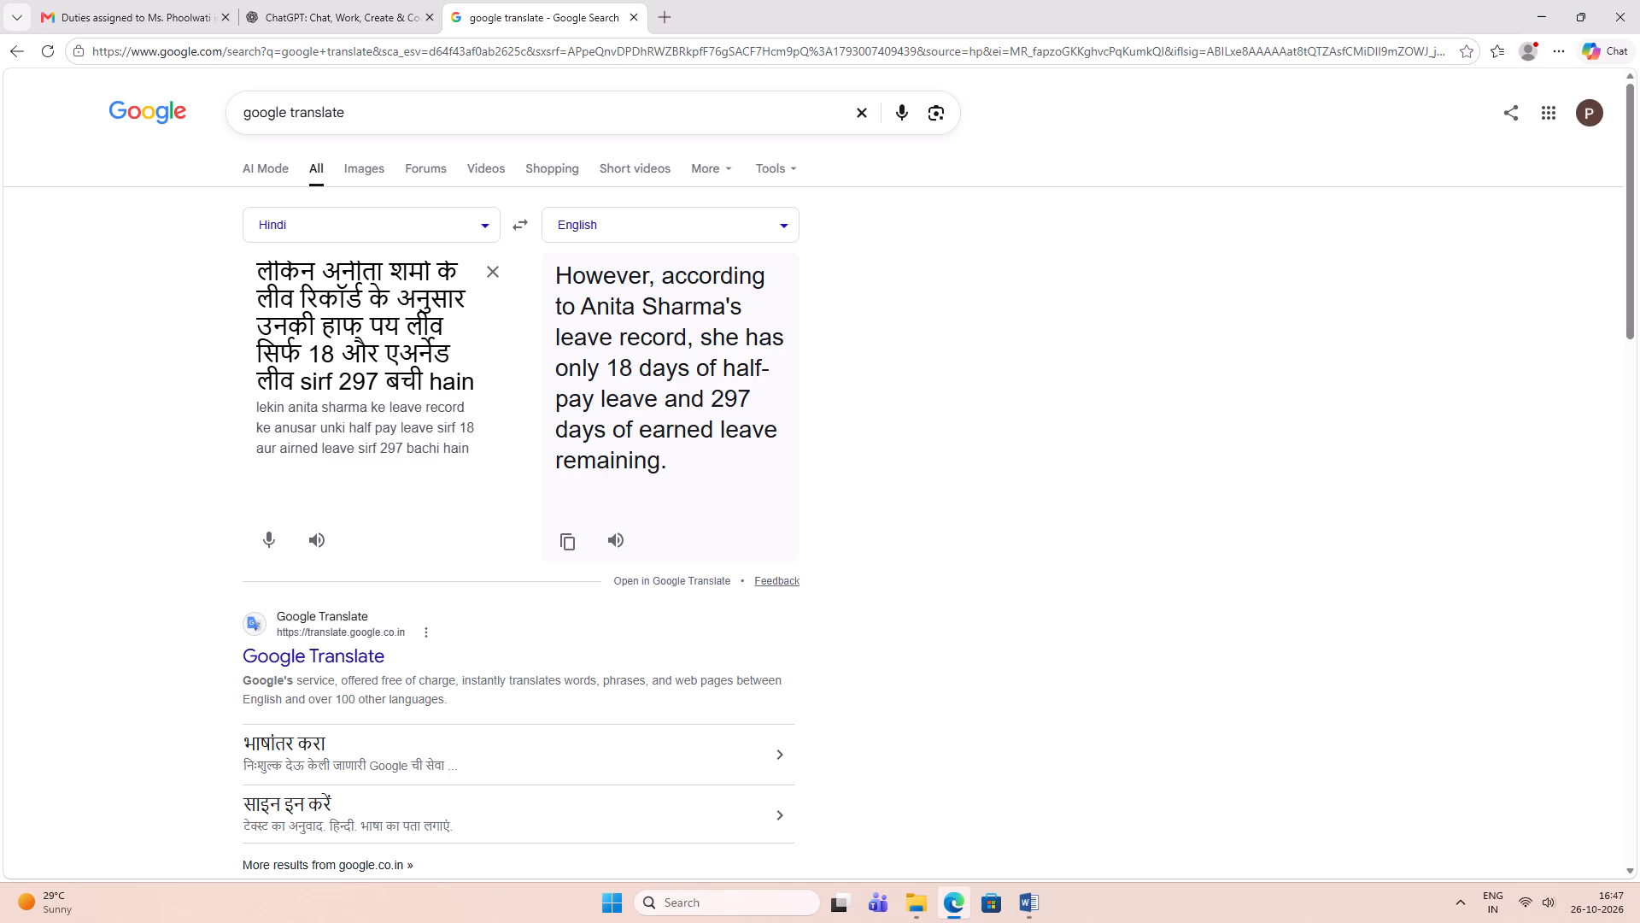
# Insert "31.12.2026 tak" before the half pay leave wording in the Hindi source sentence.
pyautogui.click(462, 301)
pyautogui.press('Right')
pyautogui.press('Right')
pyautogui.press('Right')
pyautogui.press('Right')
pyautogui.press('Right')
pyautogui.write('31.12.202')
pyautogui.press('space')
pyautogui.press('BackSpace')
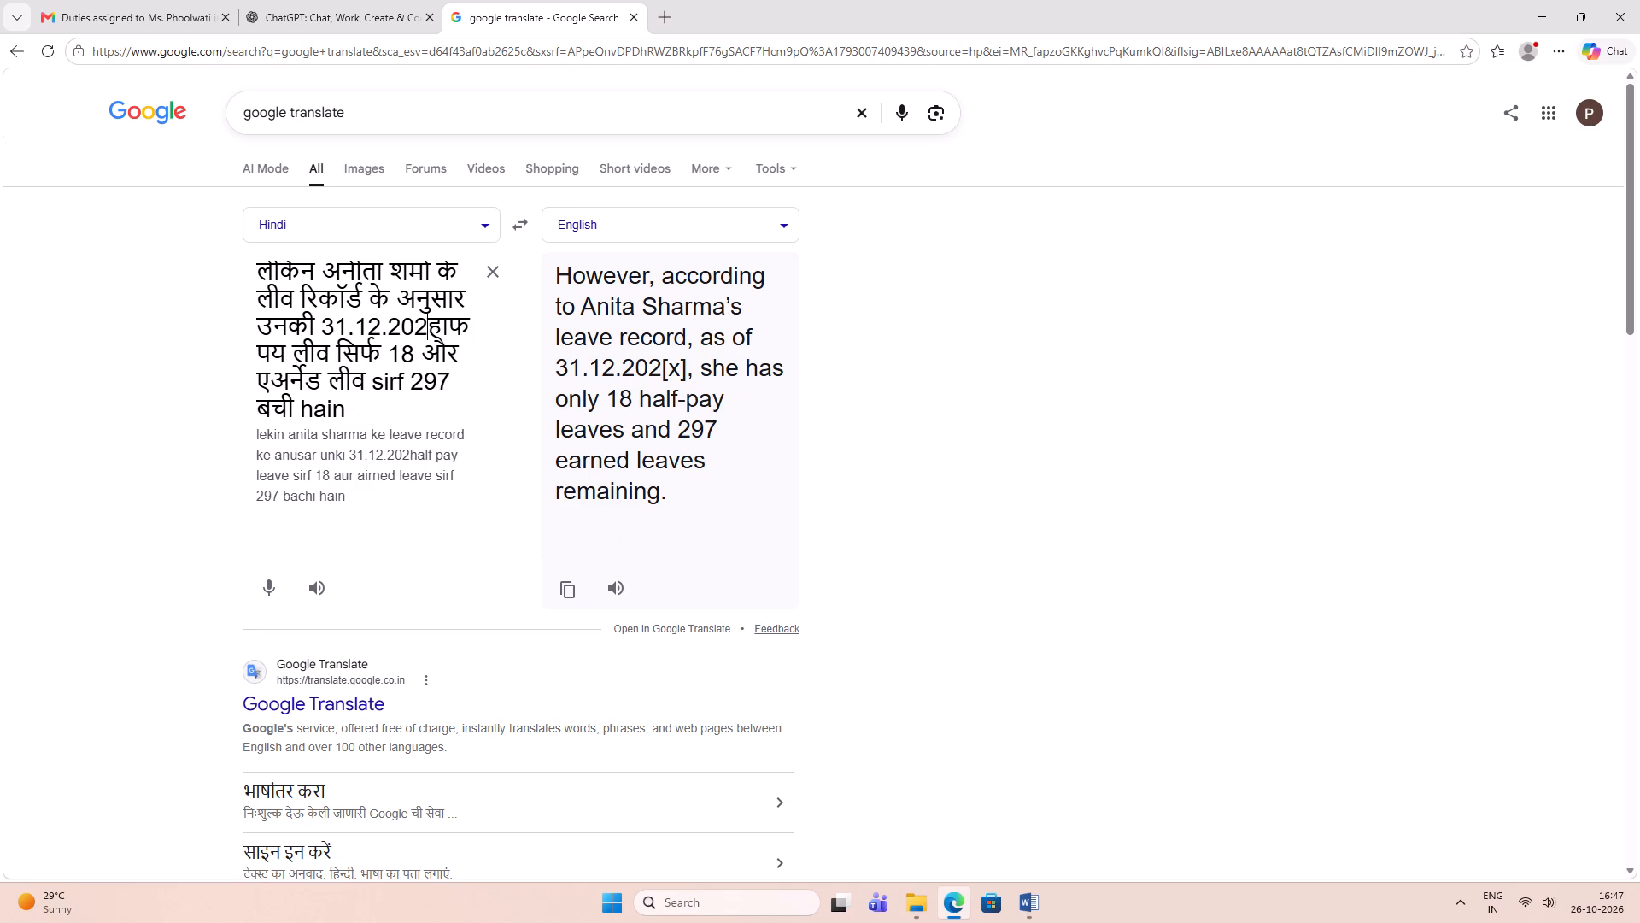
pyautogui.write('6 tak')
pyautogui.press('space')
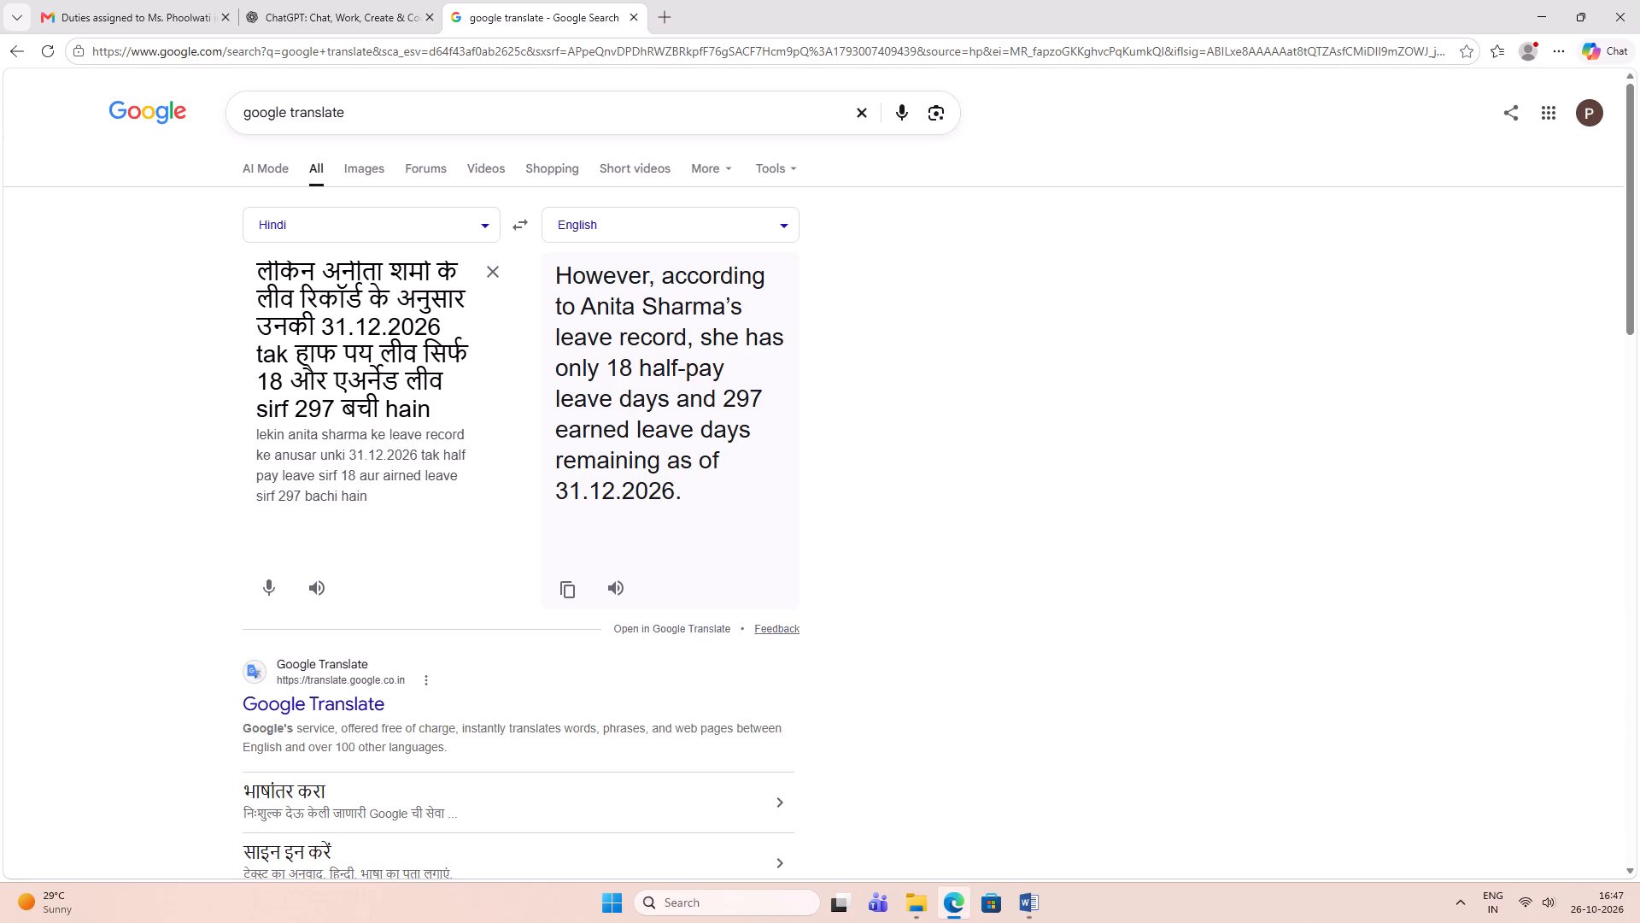
# In the Word letter, replace "according to" after "However," with "as per".
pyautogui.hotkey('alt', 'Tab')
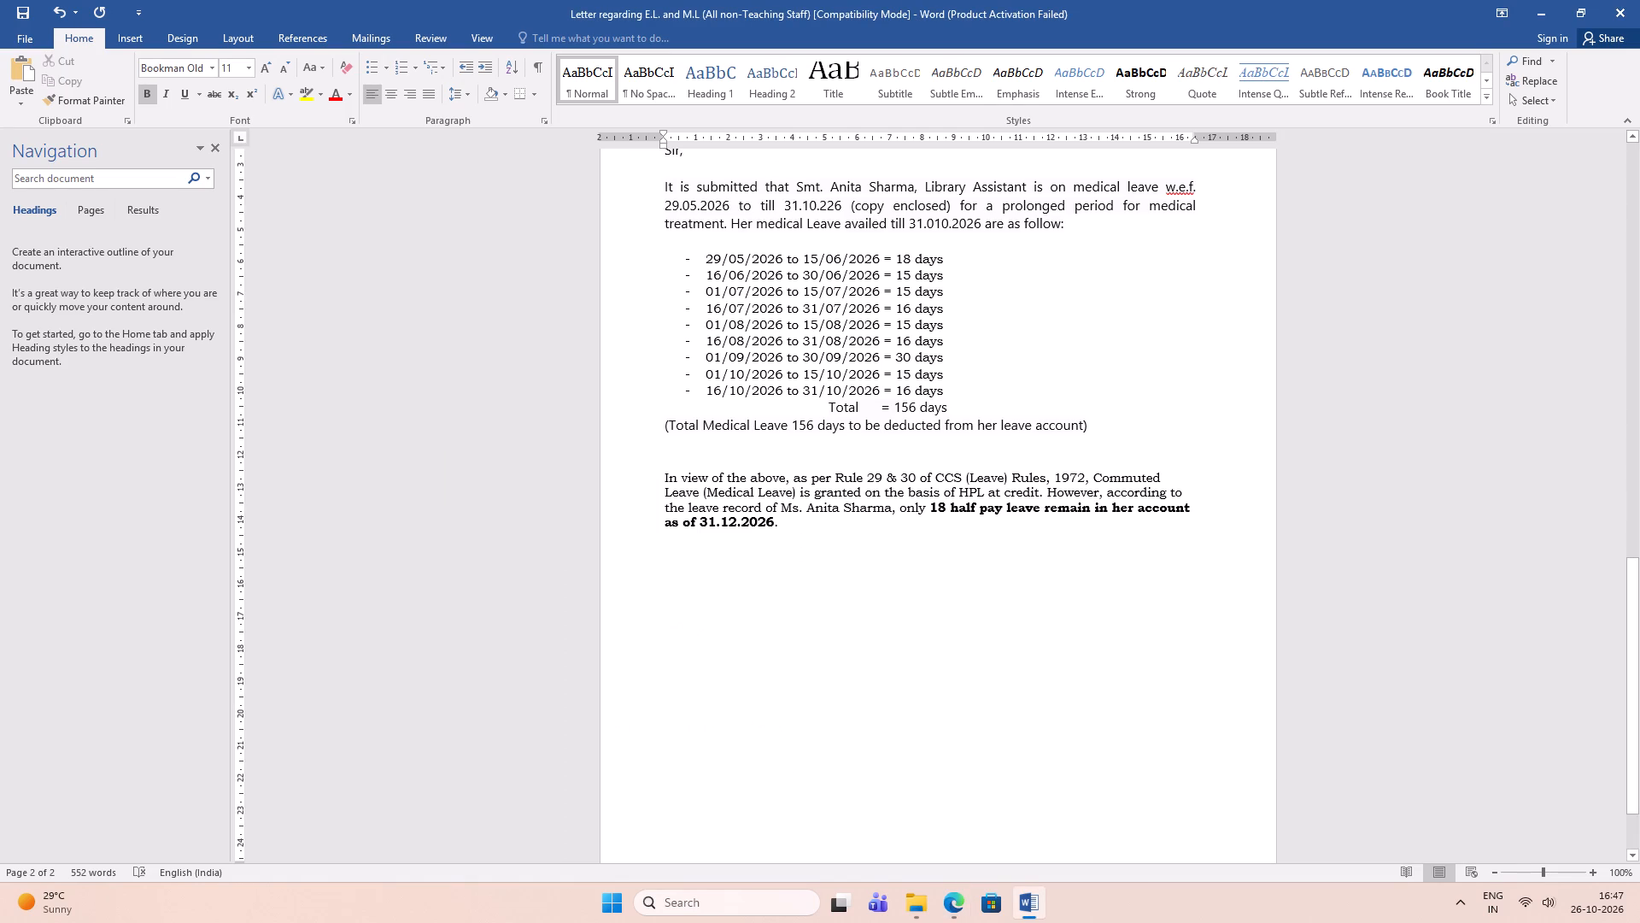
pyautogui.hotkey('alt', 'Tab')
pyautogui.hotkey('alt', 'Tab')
pyautogui.click(762, 509)
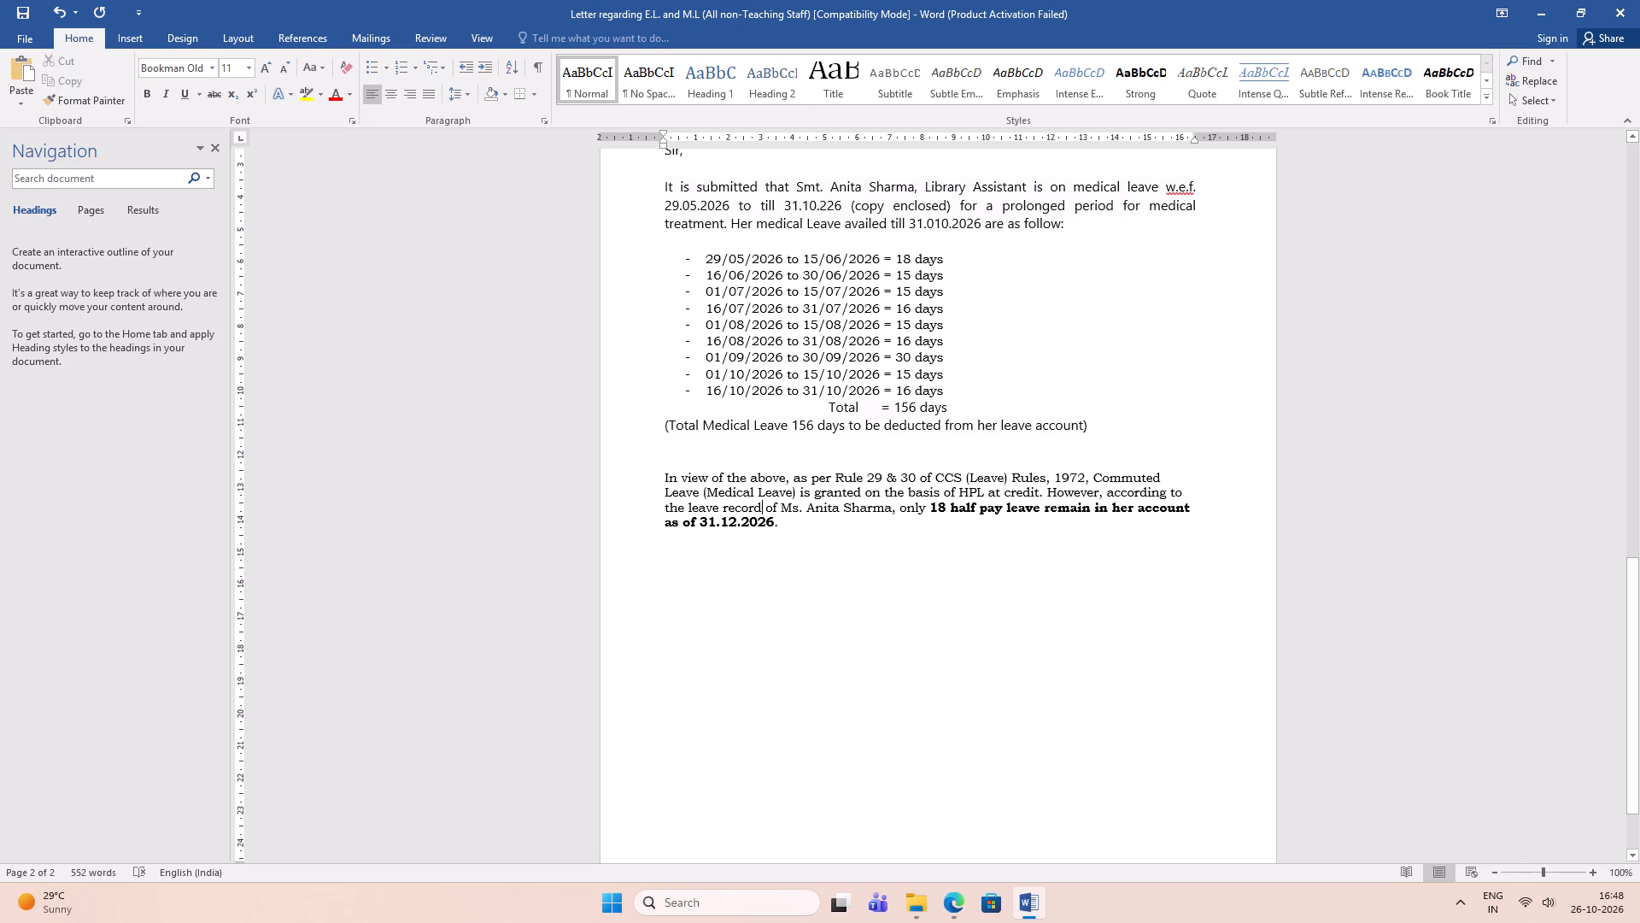
pyautogui.click(1105, 493)
pyautogui.press('Delete')
pyautogui.press('Delete')
pyautogui.press('Delete')
pyautogui.press('Delete')
pyautogui.press('Delete')
pyautogui.press('Delete')
pyautogui.press('Delete')
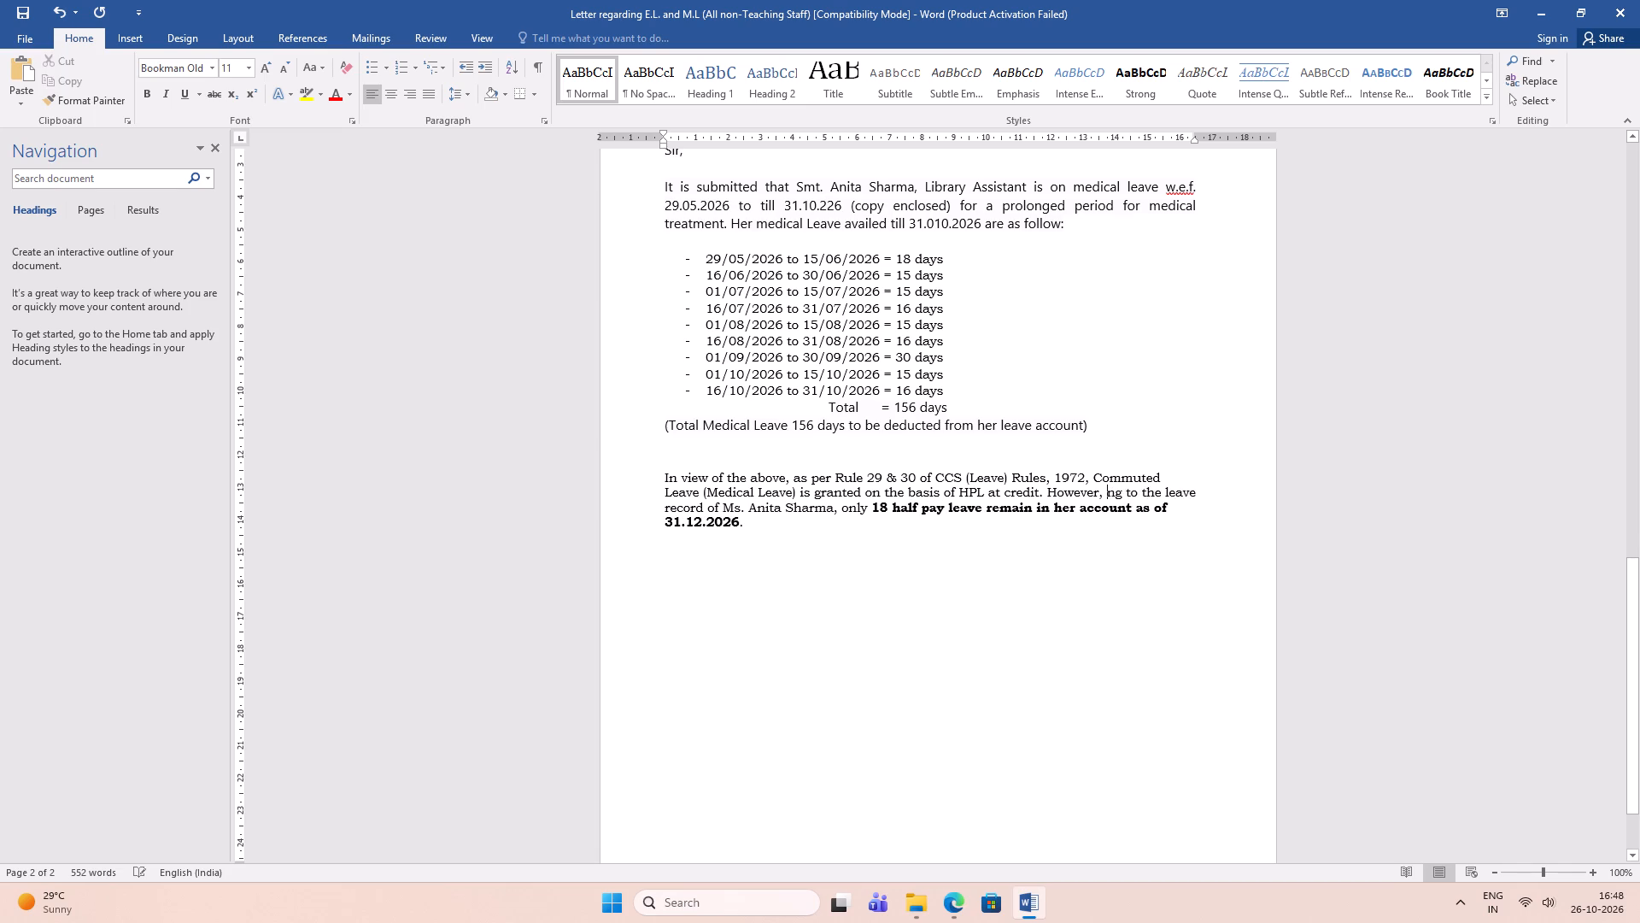
pyautogui.press('Delete')
pyautogui.press('Delete')
pyautogui.press('Delete')
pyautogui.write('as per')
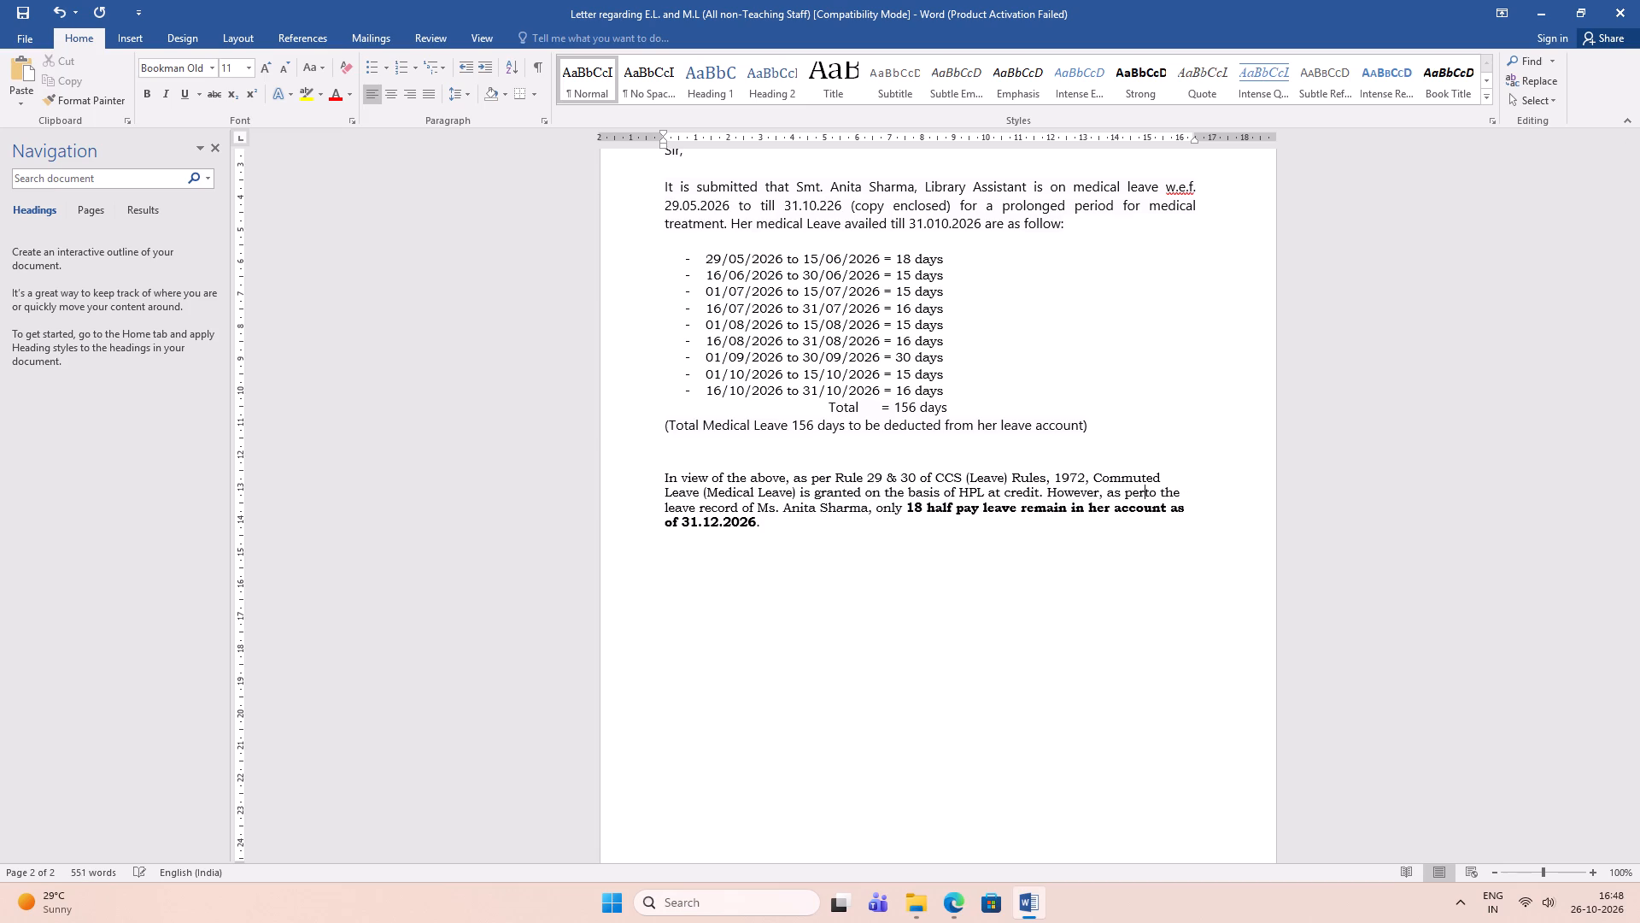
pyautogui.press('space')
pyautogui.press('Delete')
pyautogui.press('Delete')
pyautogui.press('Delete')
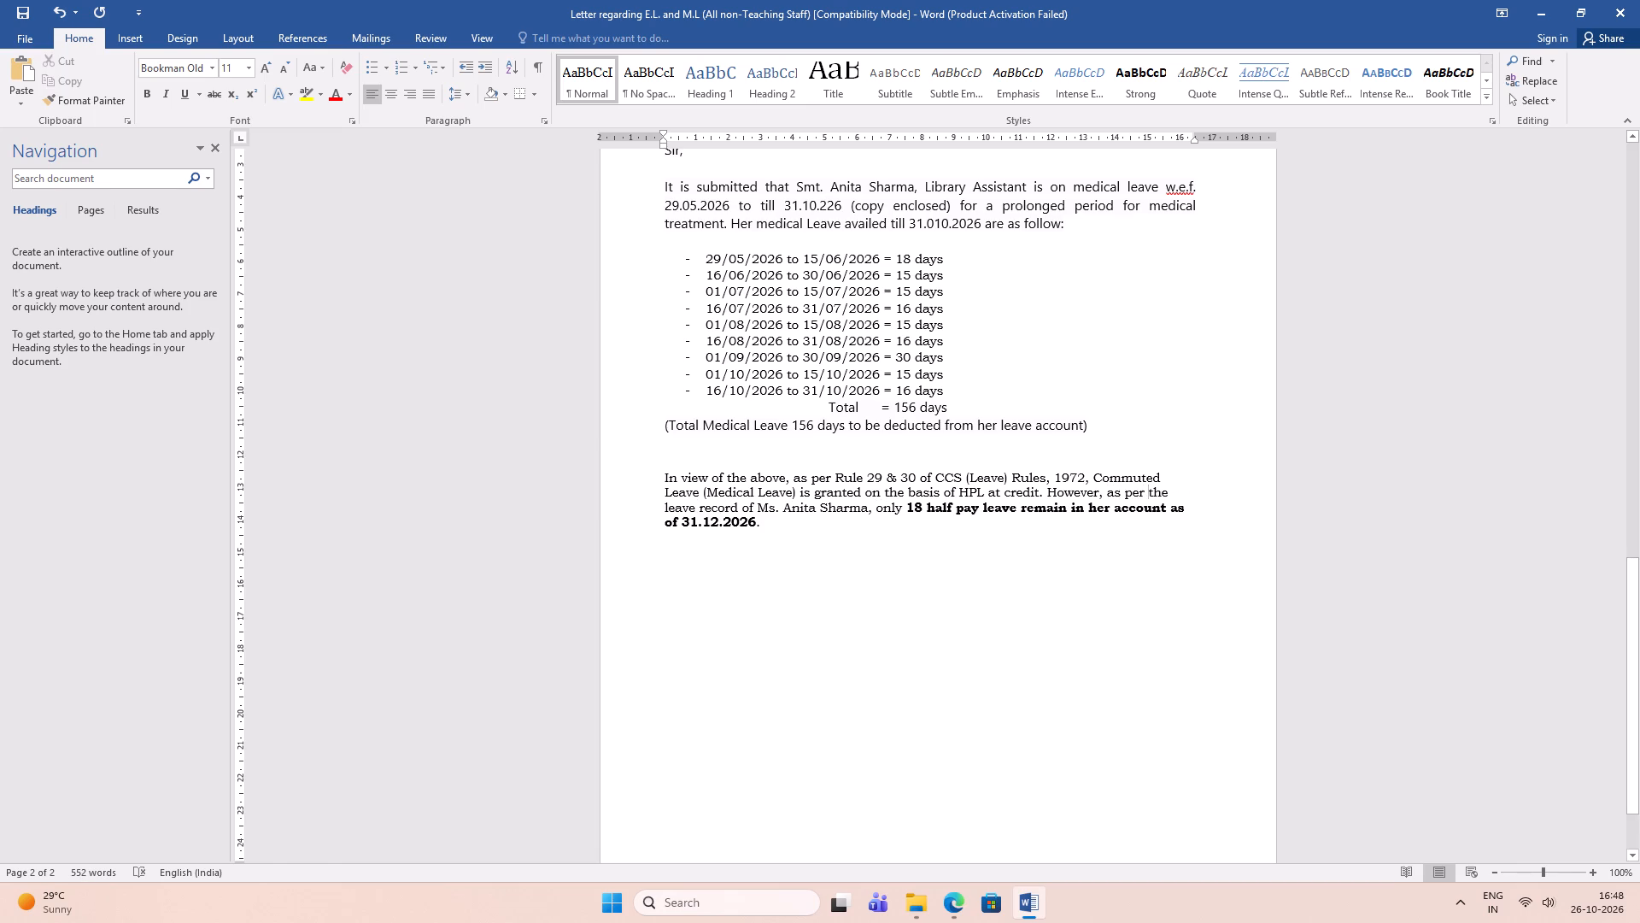
# Insert "she has" before "only" in the letter's leave record sentence, following the English translation.
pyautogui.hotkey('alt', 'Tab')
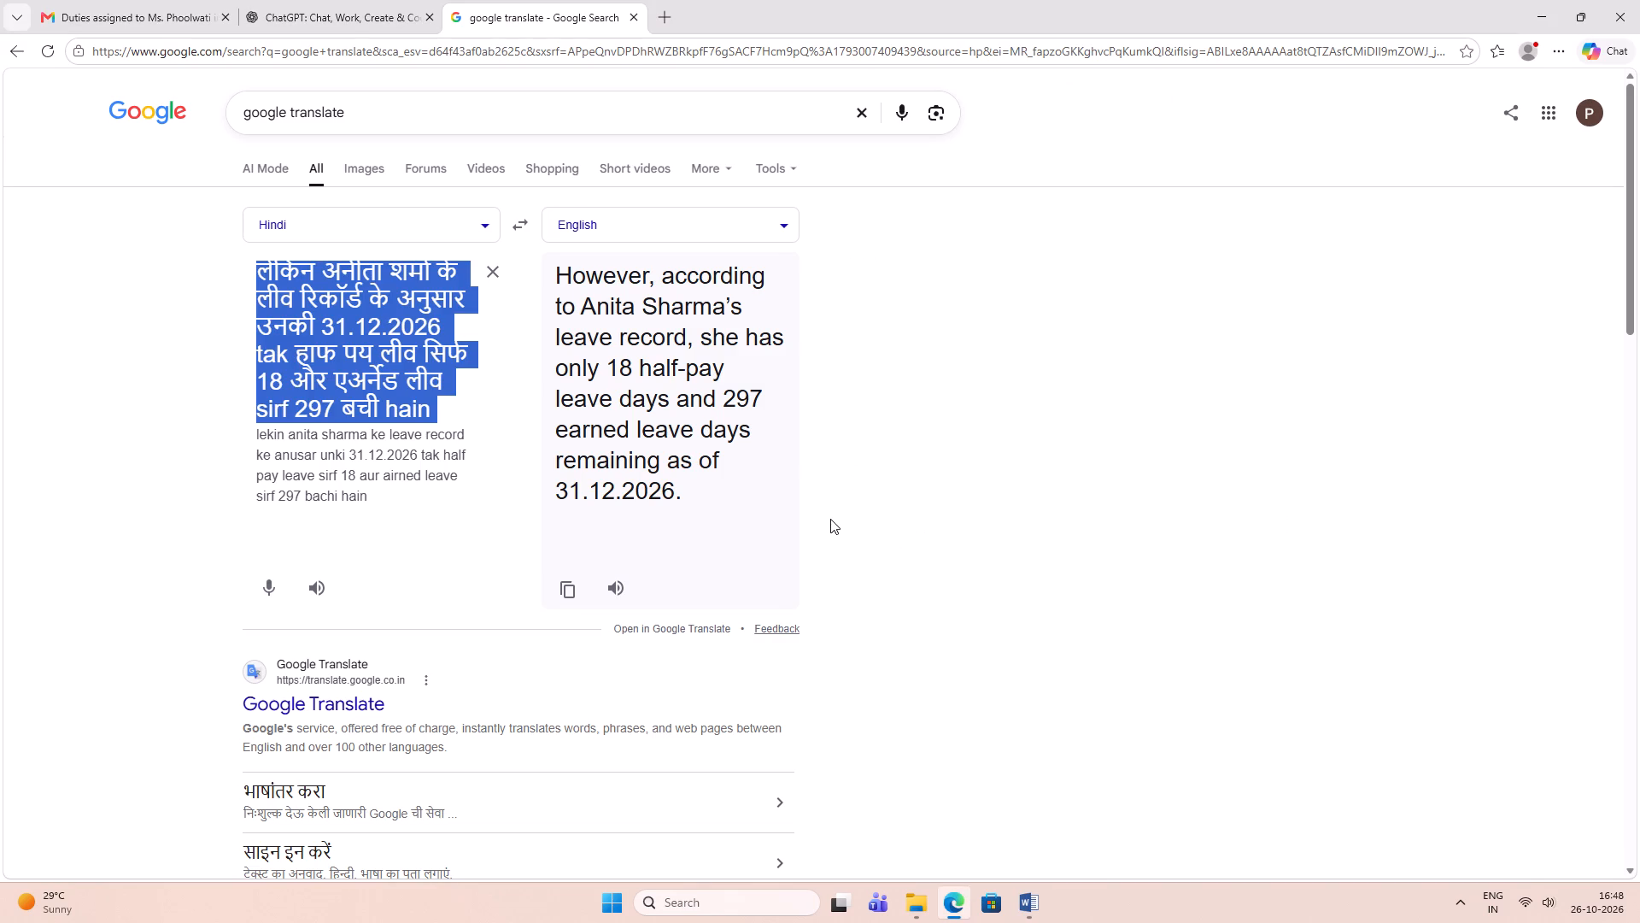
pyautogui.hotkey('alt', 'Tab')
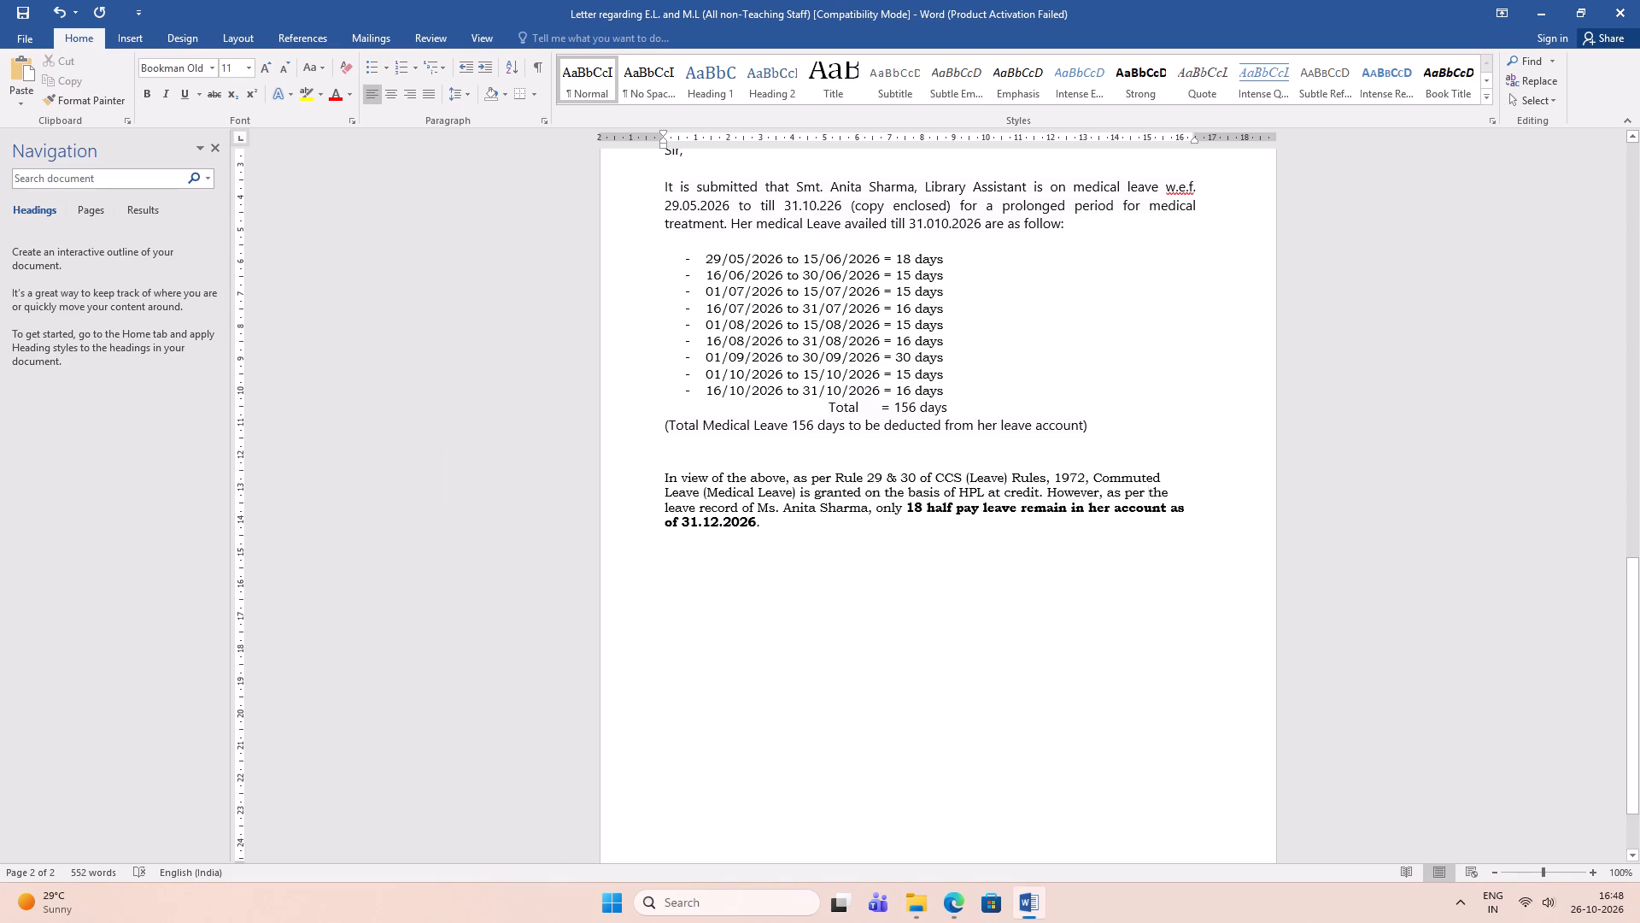
pyautogui.click(877, 510)
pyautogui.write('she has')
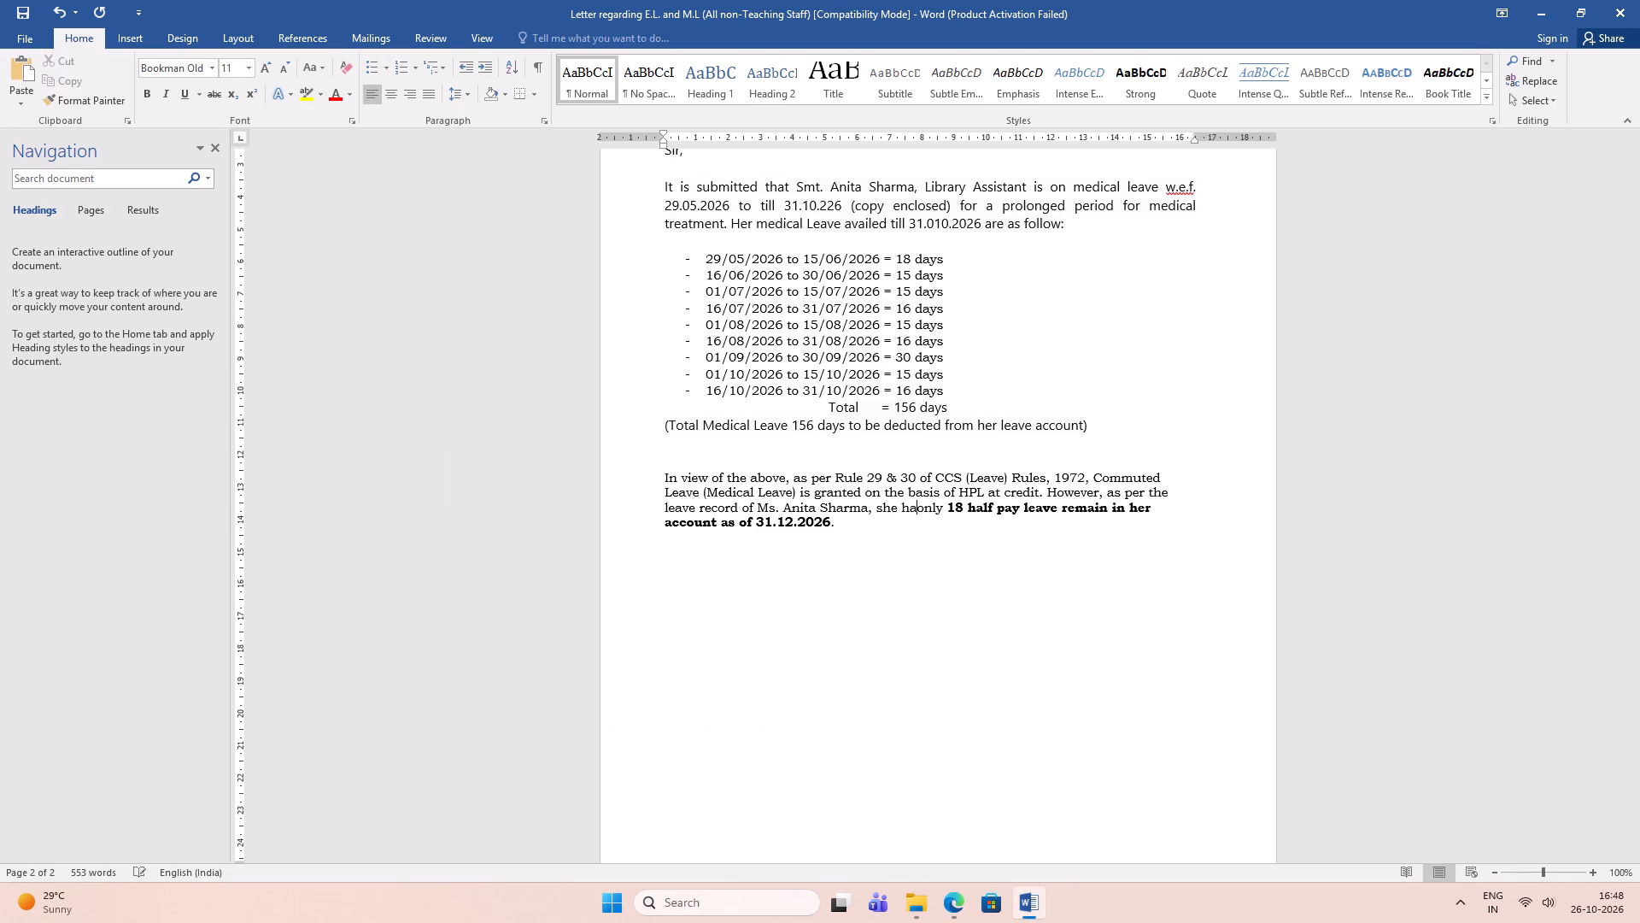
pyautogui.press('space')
# Insert "and 297 earned leave" after "18 half pay leave" in the letter's closing sentence.
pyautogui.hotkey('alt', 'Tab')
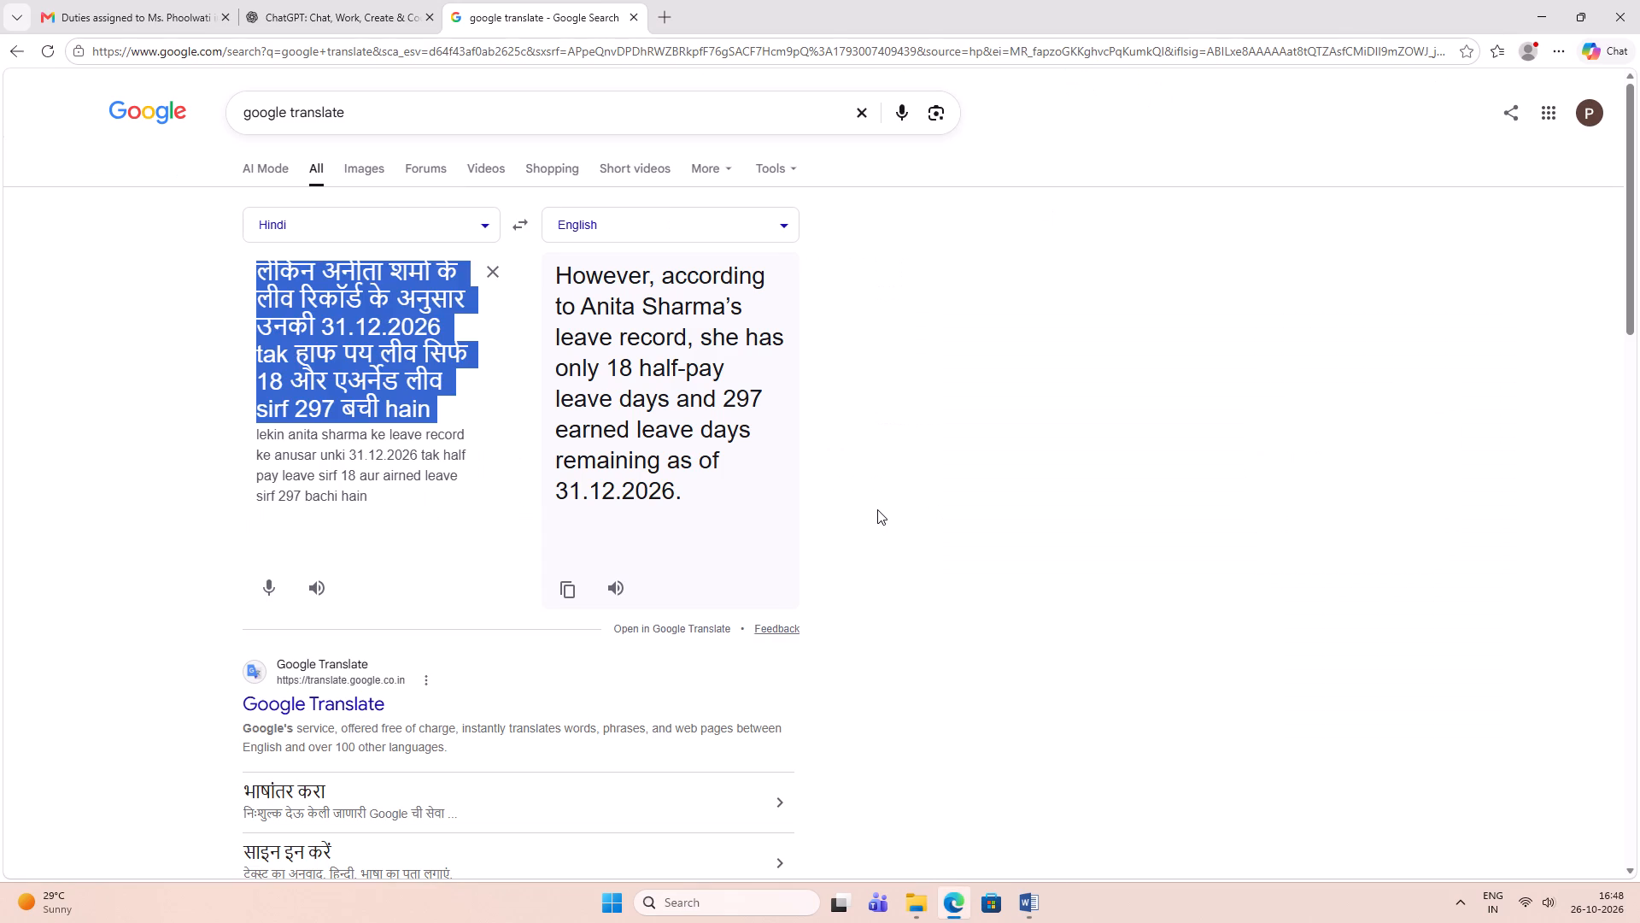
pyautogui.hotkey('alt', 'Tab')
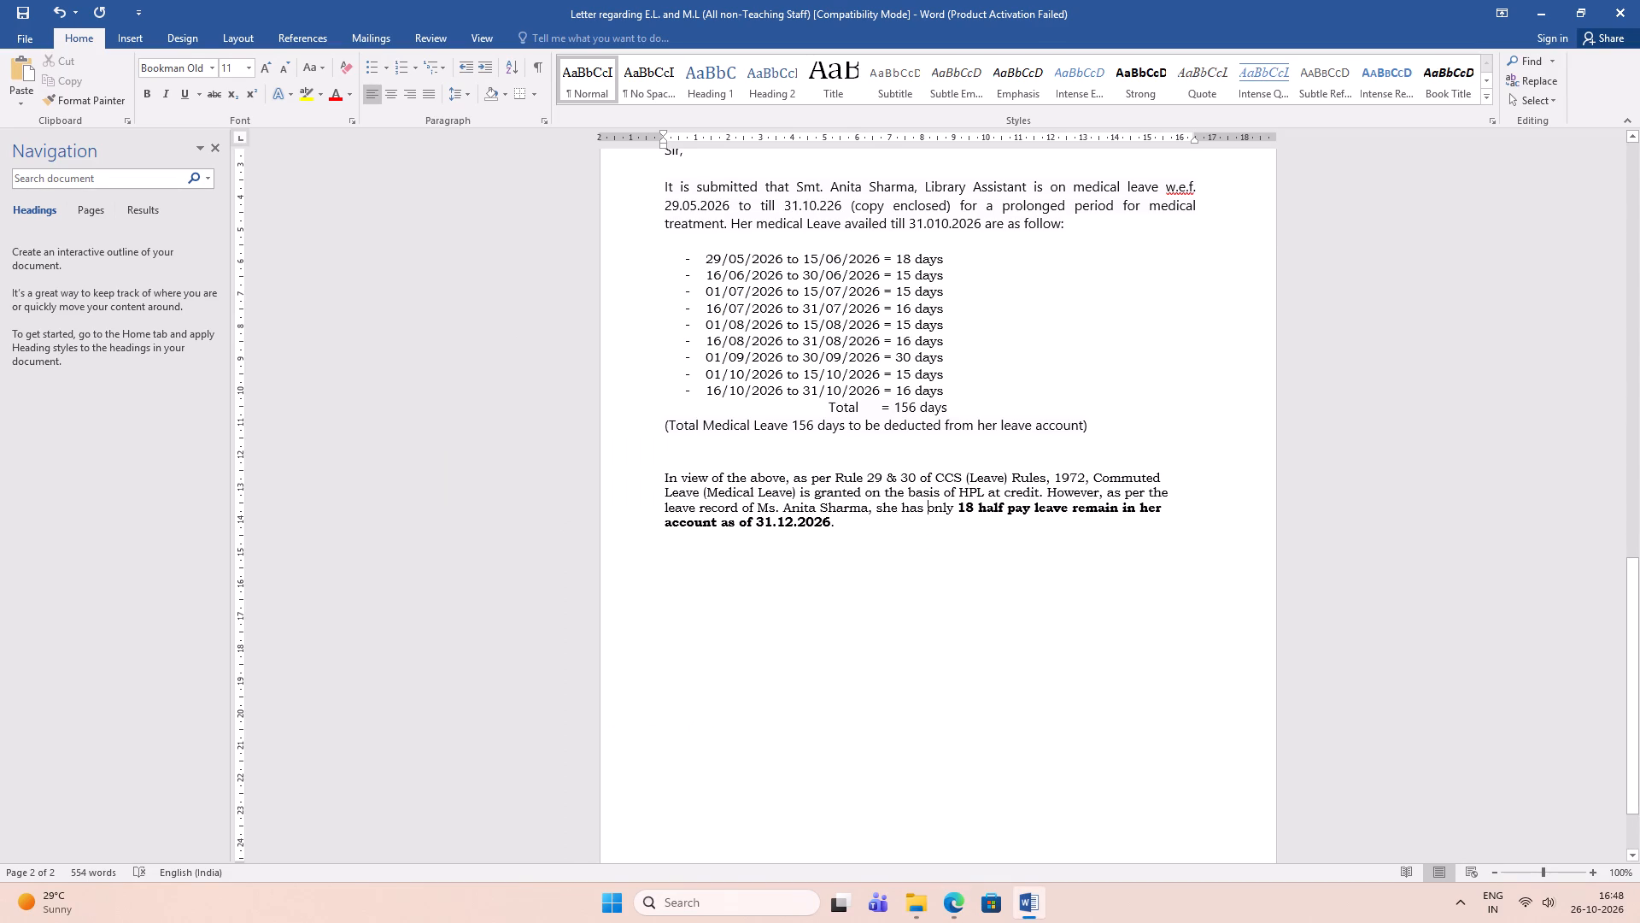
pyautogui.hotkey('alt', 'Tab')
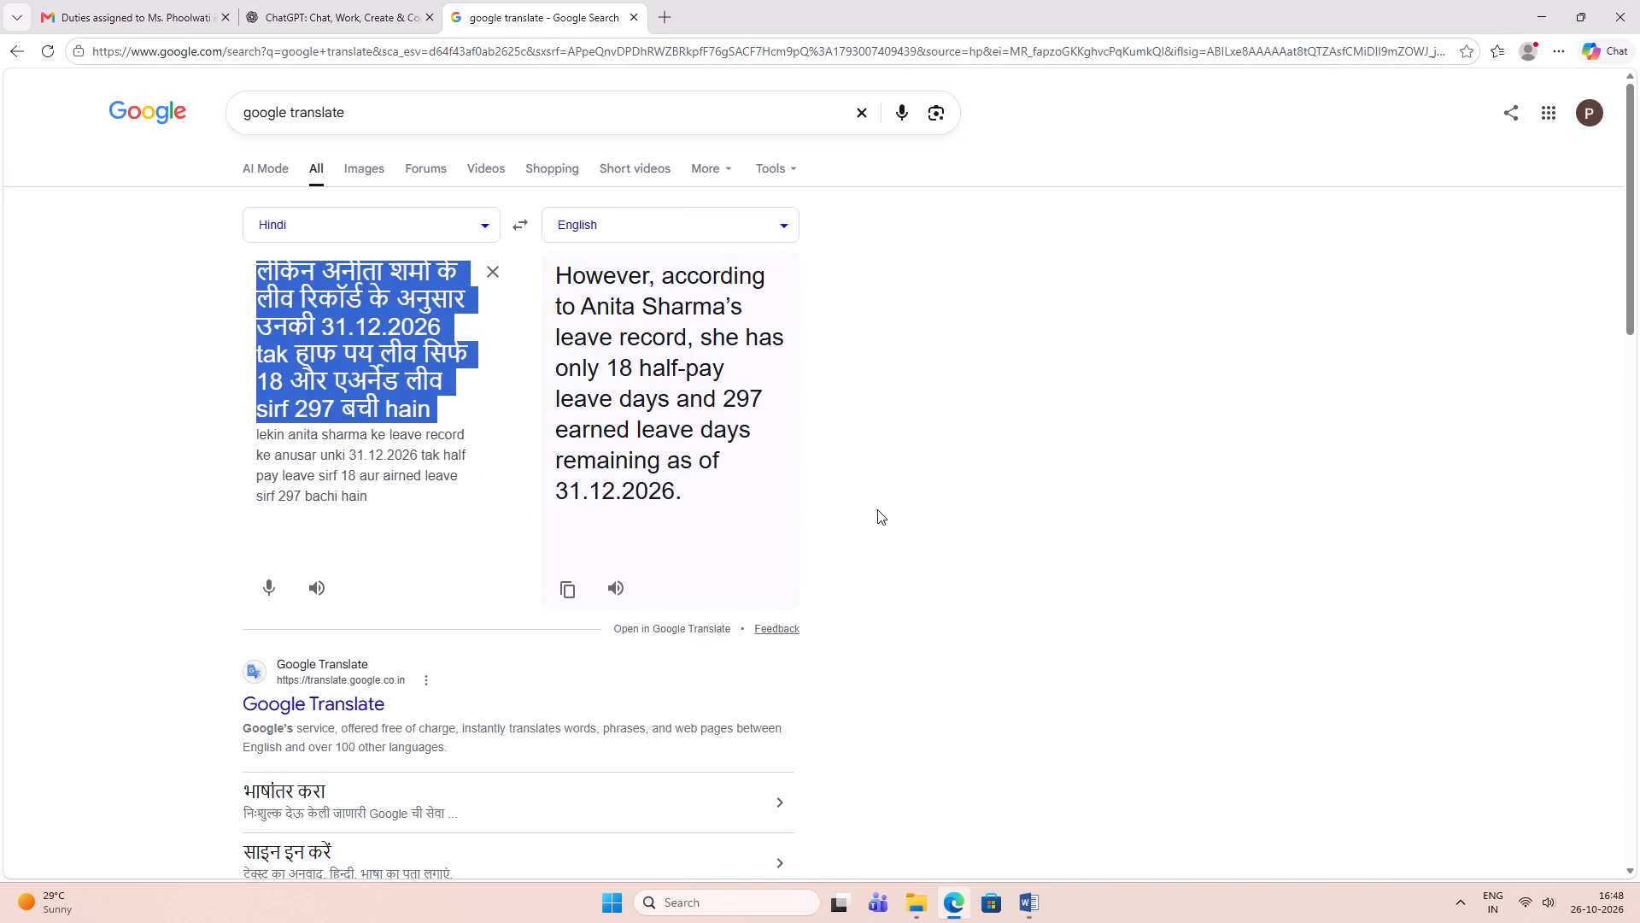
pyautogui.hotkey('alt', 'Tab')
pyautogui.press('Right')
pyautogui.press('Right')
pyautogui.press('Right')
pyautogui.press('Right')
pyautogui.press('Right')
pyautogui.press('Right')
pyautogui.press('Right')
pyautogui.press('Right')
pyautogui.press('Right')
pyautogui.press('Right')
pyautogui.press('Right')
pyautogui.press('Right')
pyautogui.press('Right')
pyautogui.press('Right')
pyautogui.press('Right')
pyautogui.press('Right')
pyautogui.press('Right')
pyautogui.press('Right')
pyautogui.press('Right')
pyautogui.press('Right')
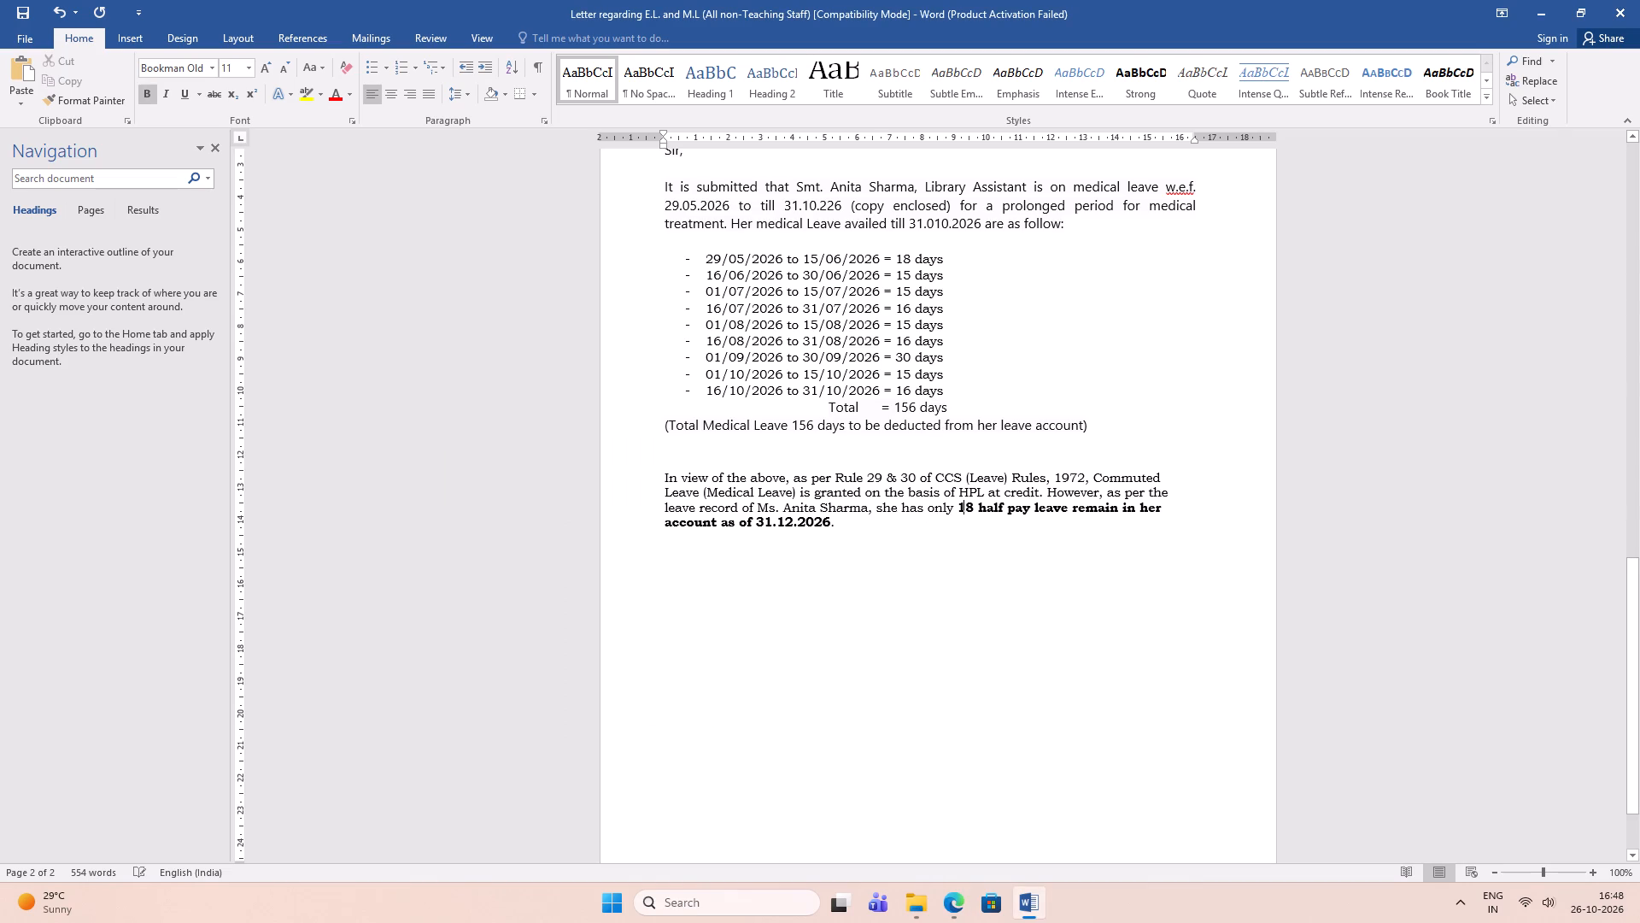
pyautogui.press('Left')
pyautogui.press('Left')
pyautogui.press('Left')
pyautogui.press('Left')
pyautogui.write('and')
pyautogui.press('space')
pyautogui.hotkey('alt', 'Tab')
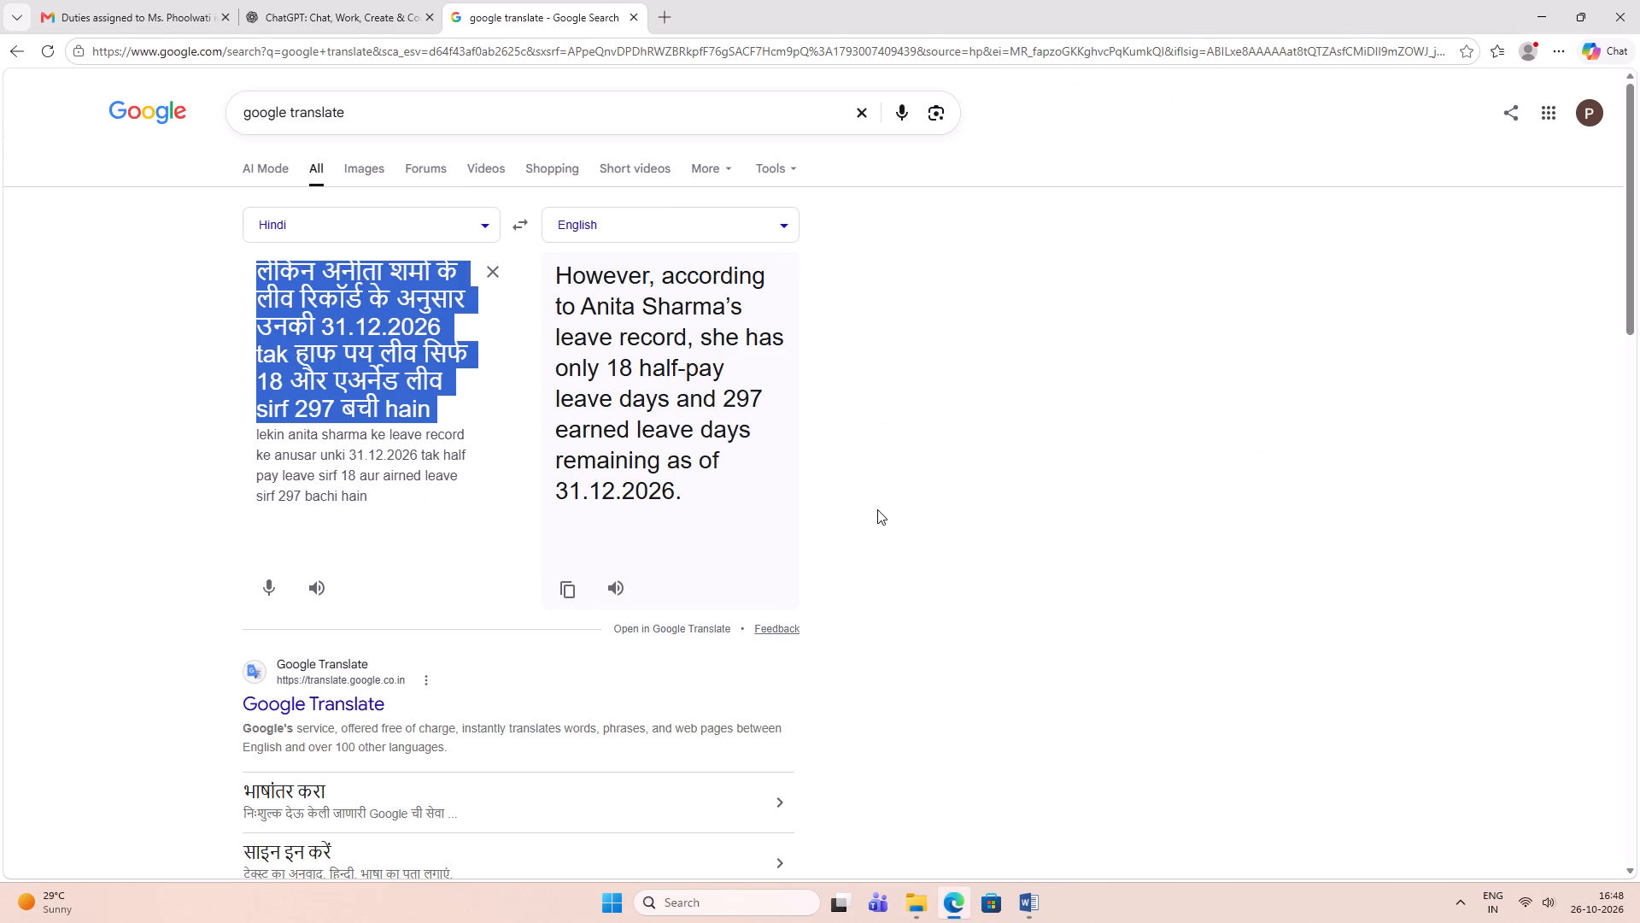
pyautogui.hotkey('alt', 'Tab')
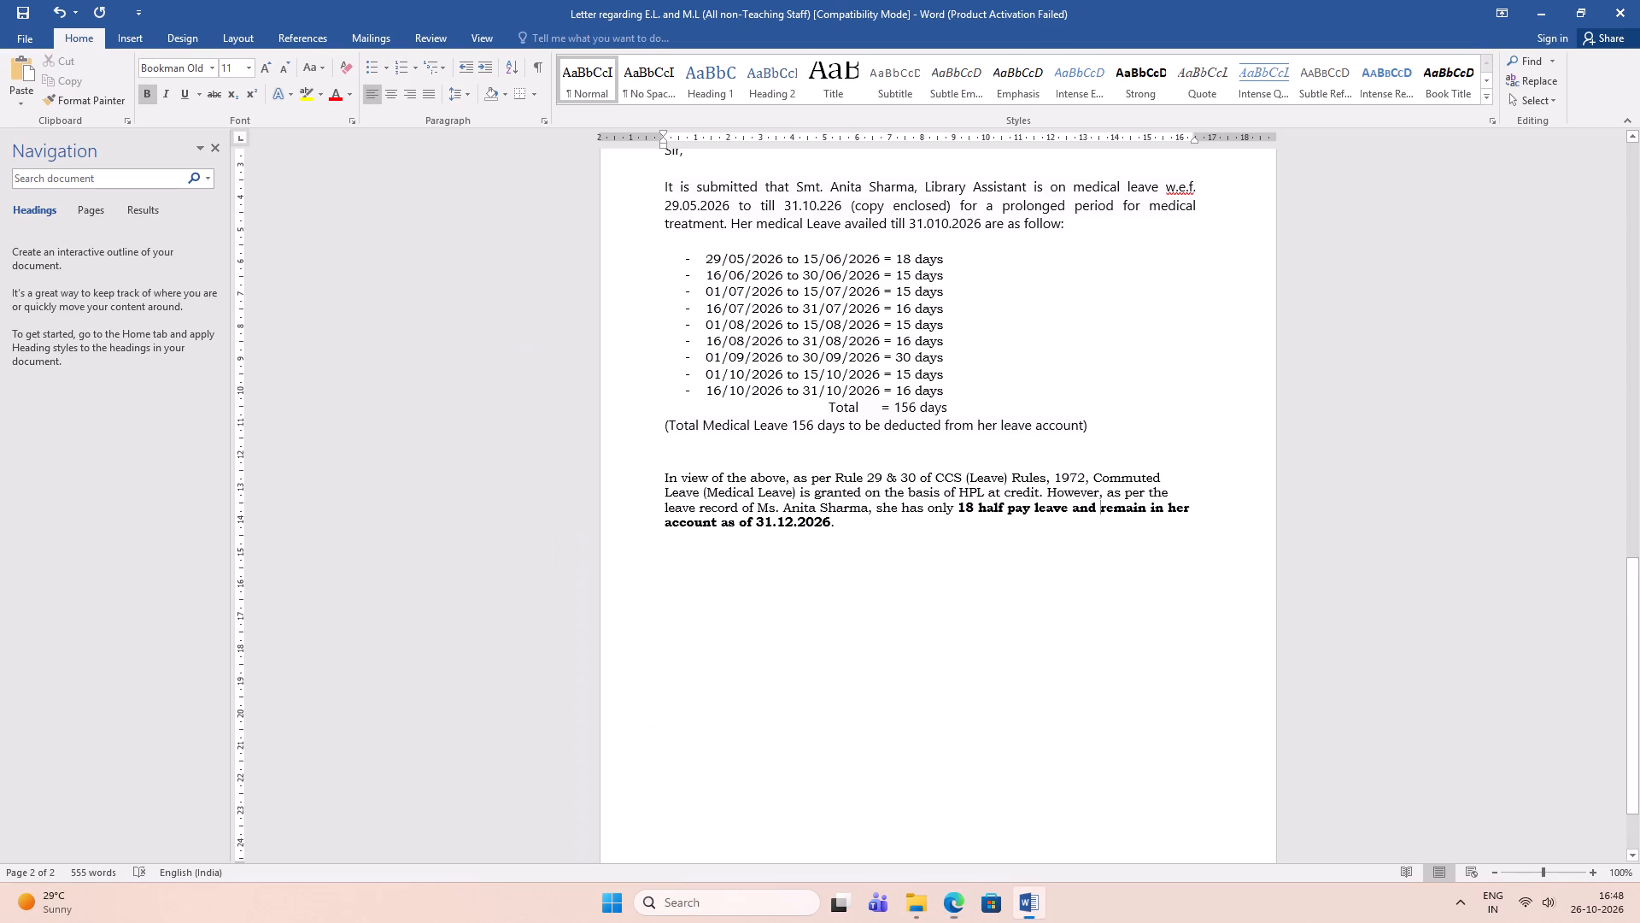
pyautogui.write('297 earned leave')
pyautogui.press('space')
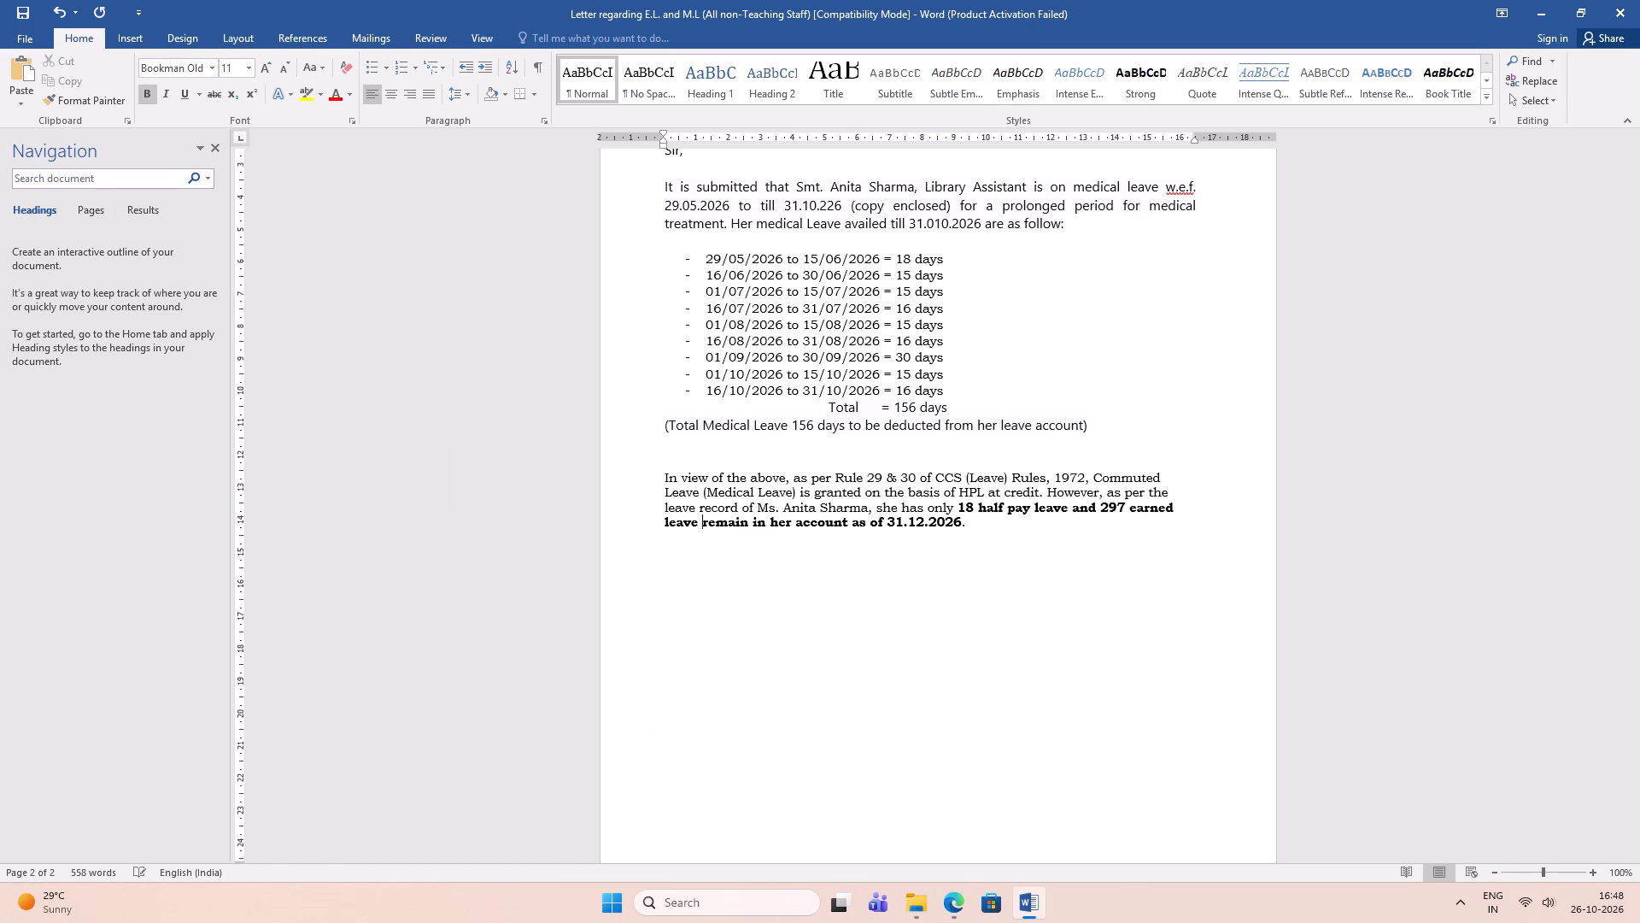
# Change "remain" to "remaining" before "in her account" in the leave balance sentence.
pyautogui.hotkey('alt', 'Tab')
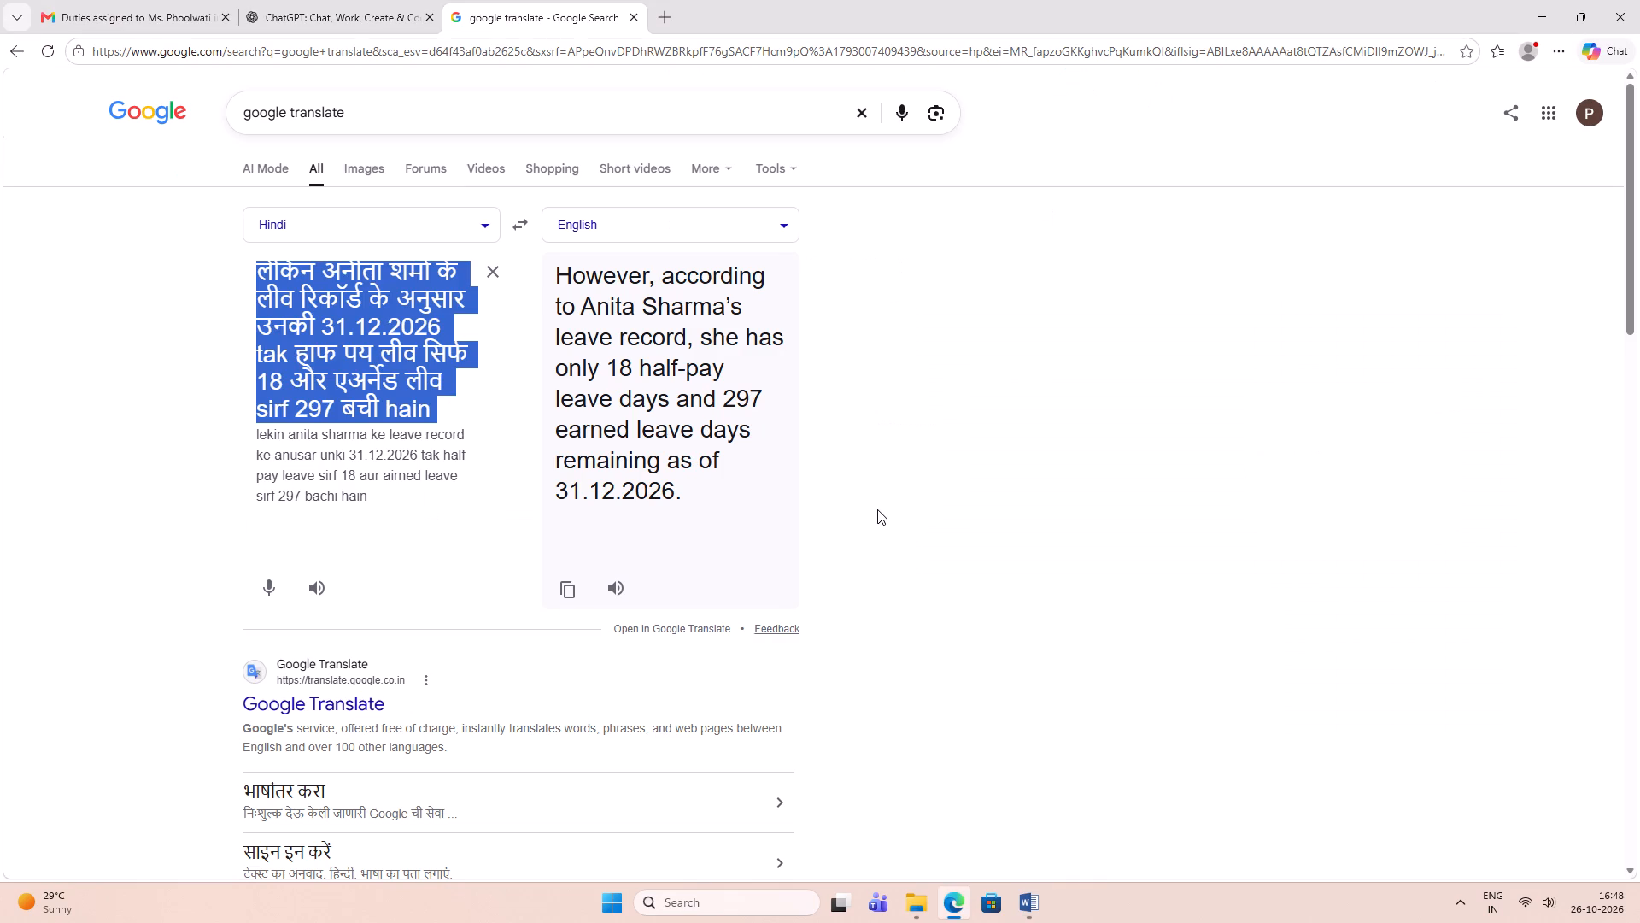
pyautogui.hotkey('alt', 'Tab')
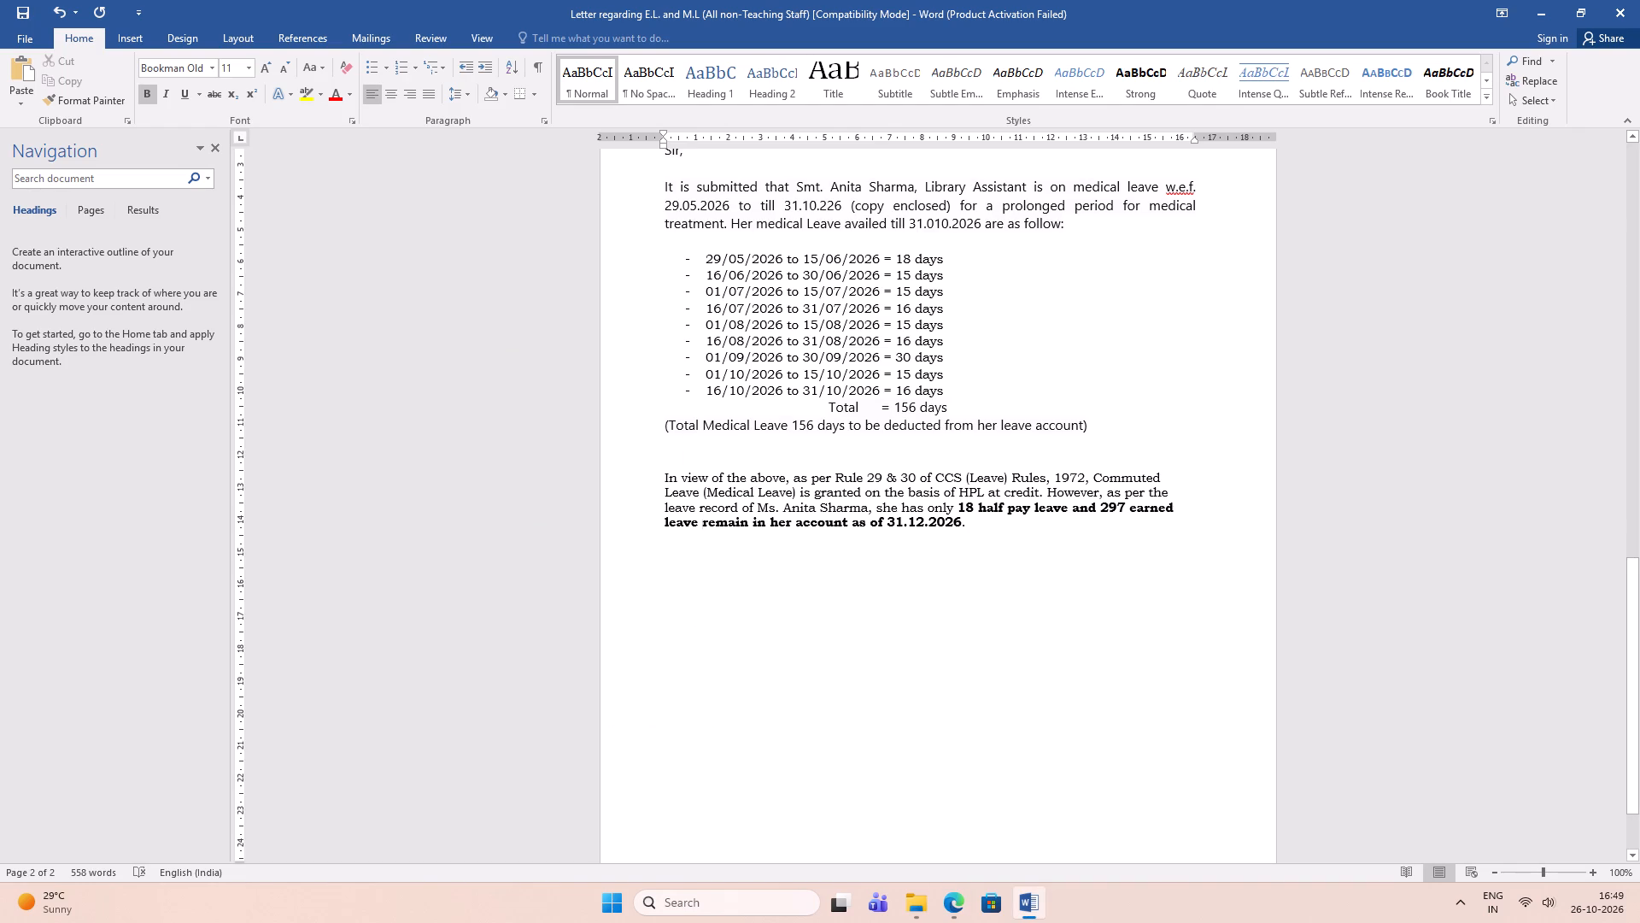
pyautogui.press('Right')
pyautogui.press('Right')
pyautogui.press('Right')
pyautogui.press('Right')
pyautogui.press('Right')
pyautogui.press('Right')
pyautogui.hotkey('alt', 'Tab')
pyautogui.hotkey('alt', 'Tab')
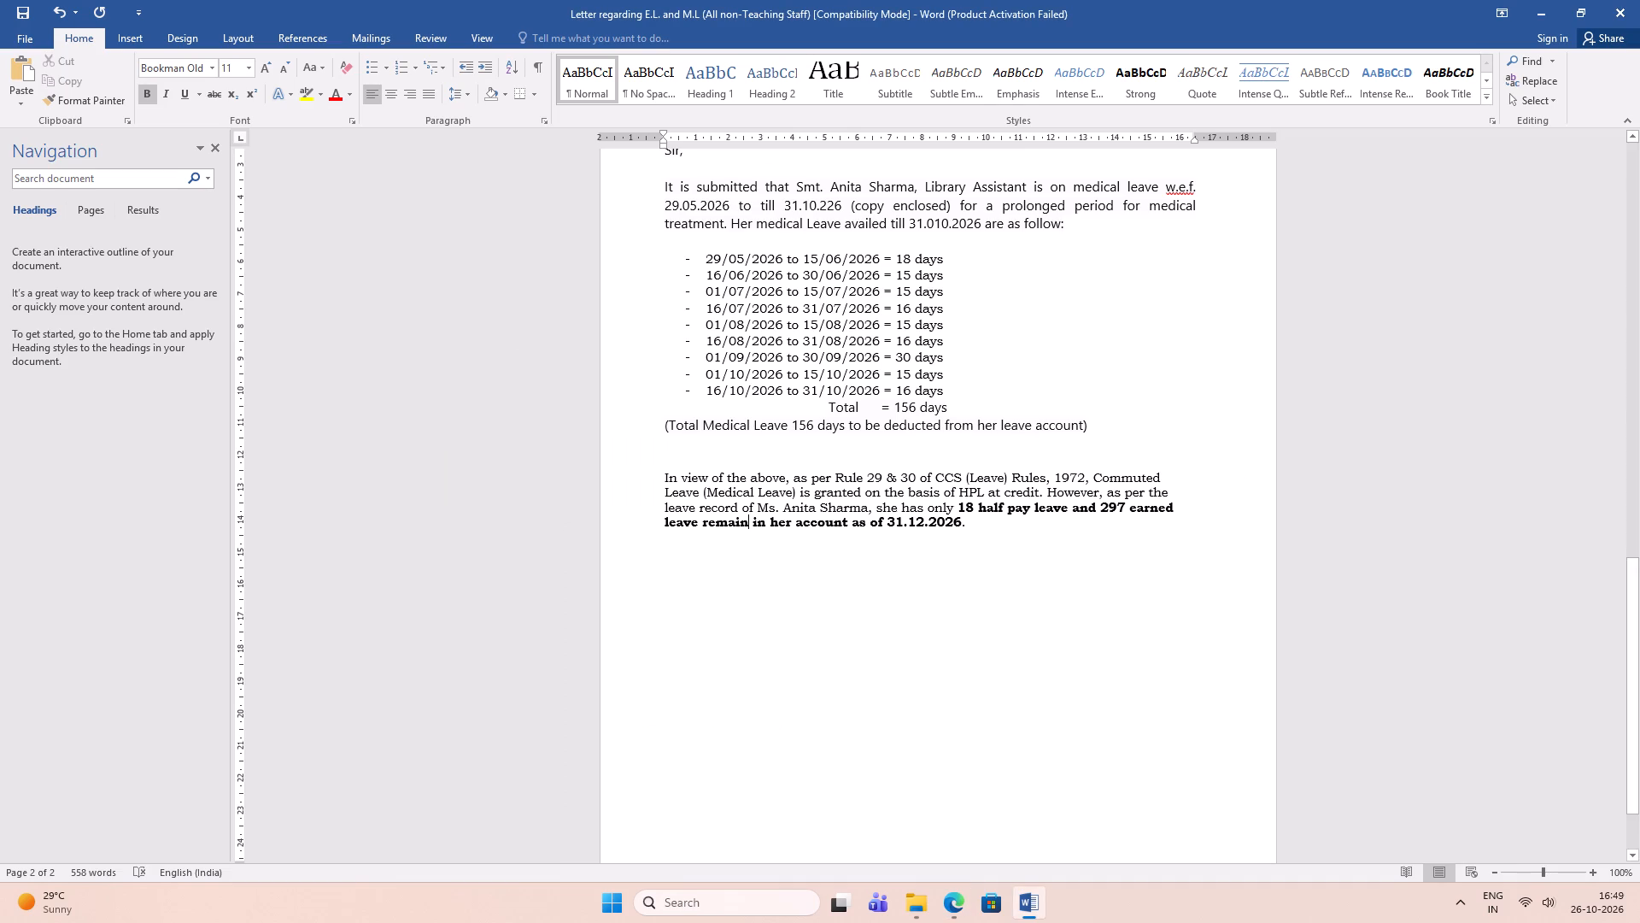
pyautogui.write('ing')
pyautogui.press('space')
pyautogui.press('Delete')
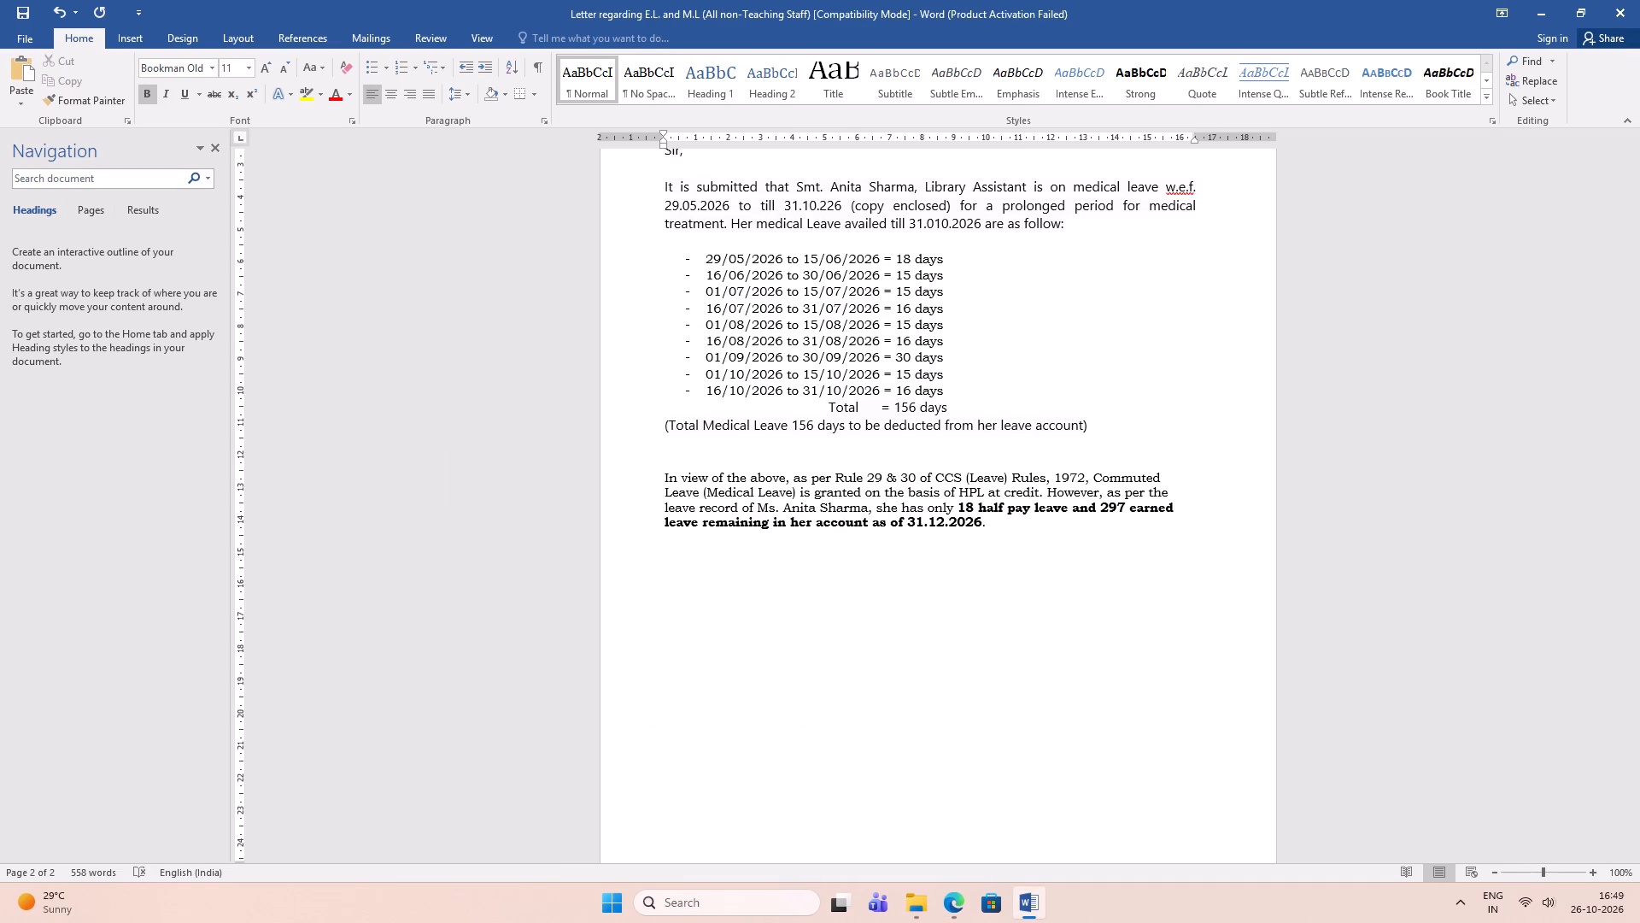
# Save the letter.
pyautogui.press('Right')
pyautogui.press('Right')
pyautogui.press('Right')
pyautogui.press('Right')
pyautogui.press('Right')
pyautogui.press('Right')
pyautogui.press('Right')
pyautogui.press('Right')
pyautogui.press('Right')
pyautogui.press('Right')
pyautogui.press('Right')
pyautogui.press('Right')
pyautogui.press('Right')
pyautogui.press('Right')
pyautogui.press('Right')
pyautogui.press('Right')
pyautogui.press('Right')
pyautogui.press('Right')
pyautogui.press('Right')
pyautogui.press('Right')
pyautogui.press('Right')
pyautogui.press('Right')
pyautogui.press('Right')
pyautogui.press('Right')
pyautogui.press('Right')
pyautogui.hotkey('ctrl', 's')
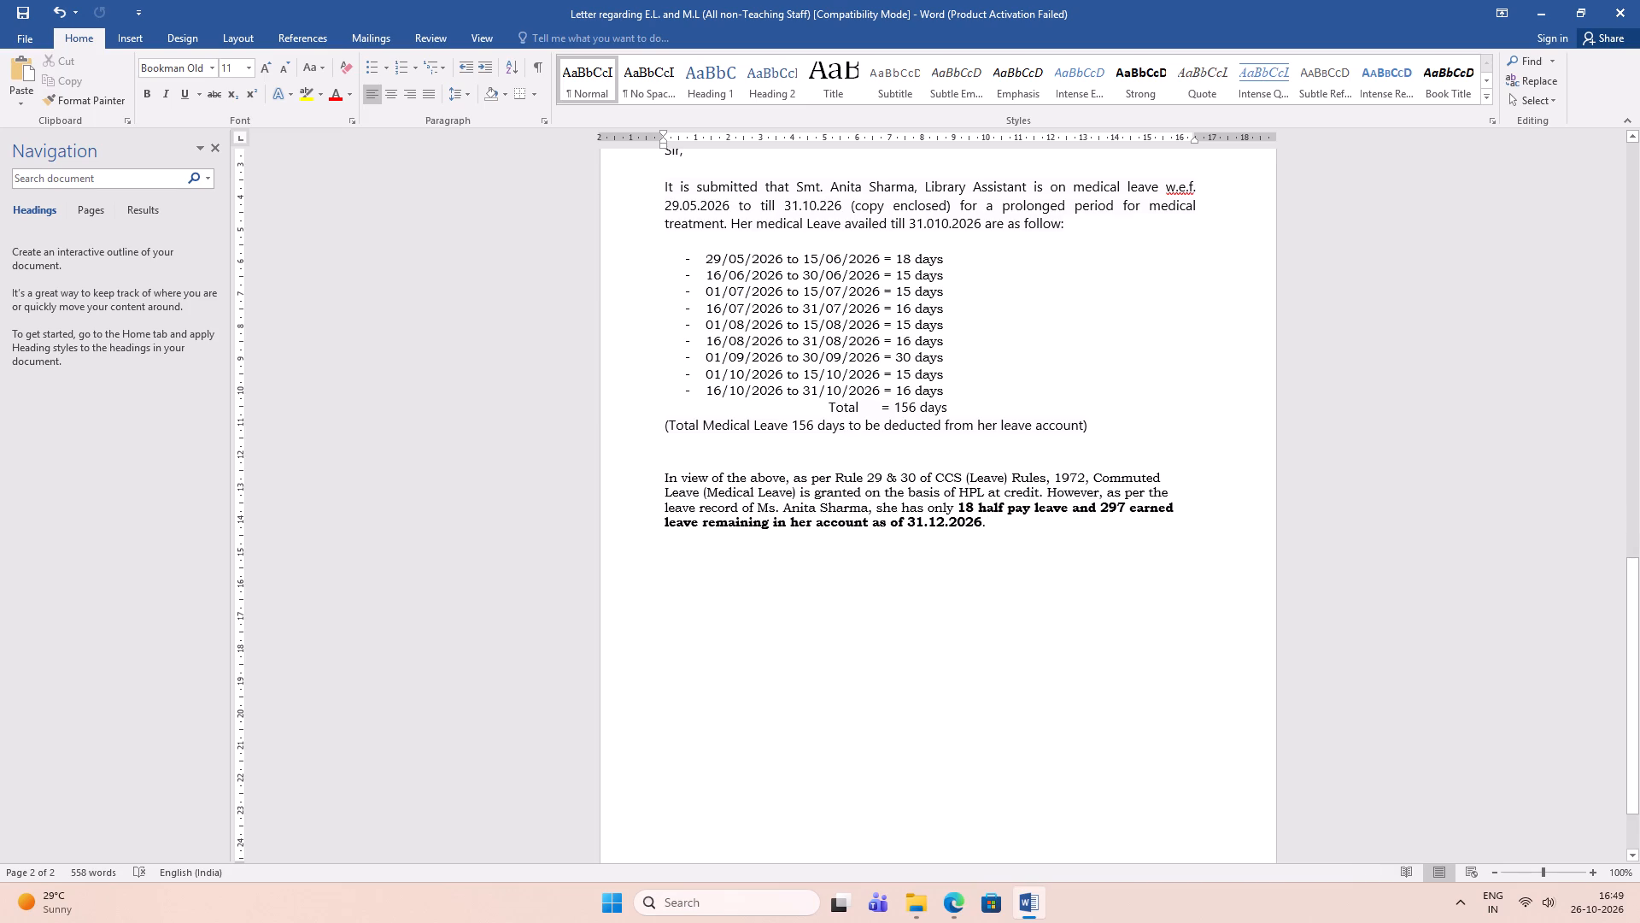
# Add two line breaks after the leave balance paragraph to start a new paragraph.
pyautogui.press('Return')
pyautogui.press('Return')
# Switch to the browser and clear the previous Hindi source text in Google Translate.
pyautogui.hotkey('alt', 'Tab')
pyautogui.click(495, 269)
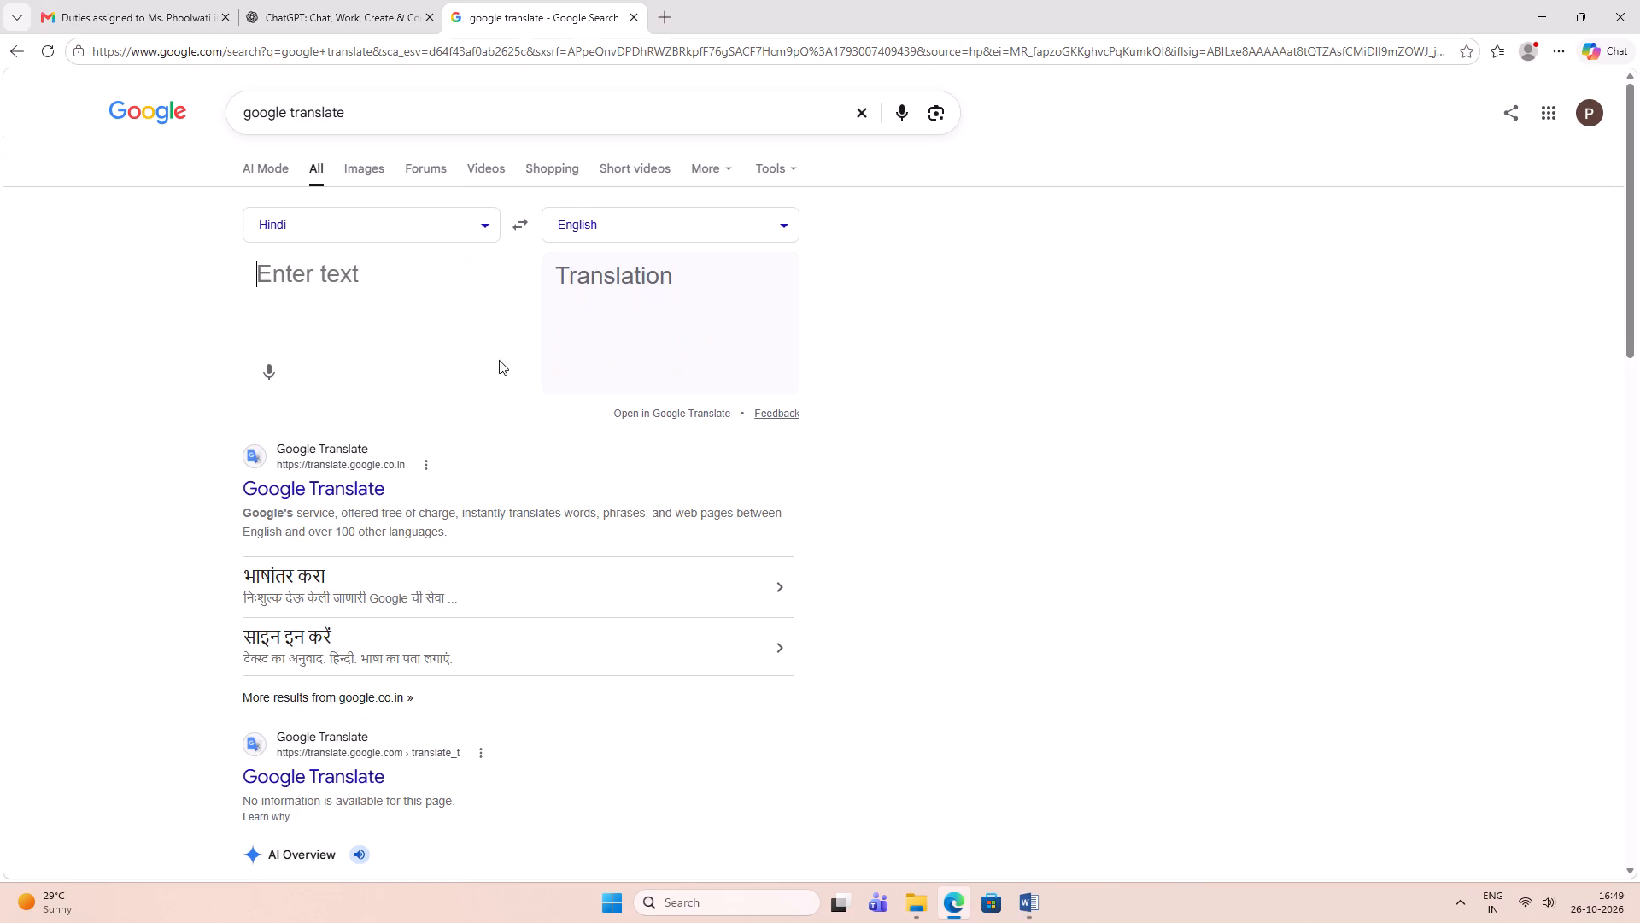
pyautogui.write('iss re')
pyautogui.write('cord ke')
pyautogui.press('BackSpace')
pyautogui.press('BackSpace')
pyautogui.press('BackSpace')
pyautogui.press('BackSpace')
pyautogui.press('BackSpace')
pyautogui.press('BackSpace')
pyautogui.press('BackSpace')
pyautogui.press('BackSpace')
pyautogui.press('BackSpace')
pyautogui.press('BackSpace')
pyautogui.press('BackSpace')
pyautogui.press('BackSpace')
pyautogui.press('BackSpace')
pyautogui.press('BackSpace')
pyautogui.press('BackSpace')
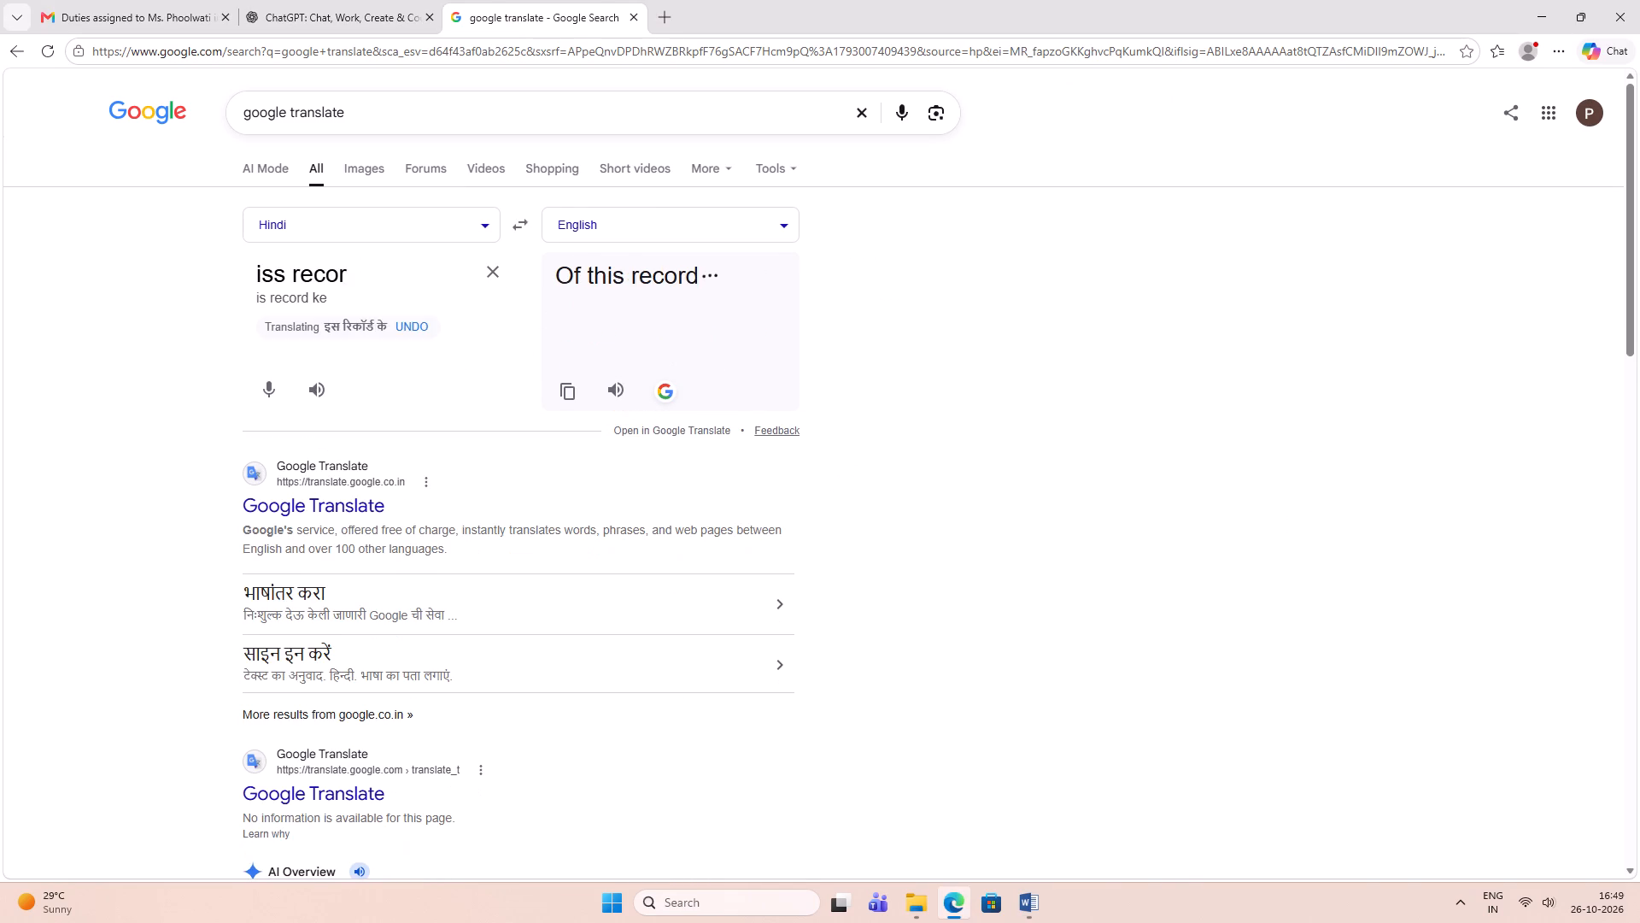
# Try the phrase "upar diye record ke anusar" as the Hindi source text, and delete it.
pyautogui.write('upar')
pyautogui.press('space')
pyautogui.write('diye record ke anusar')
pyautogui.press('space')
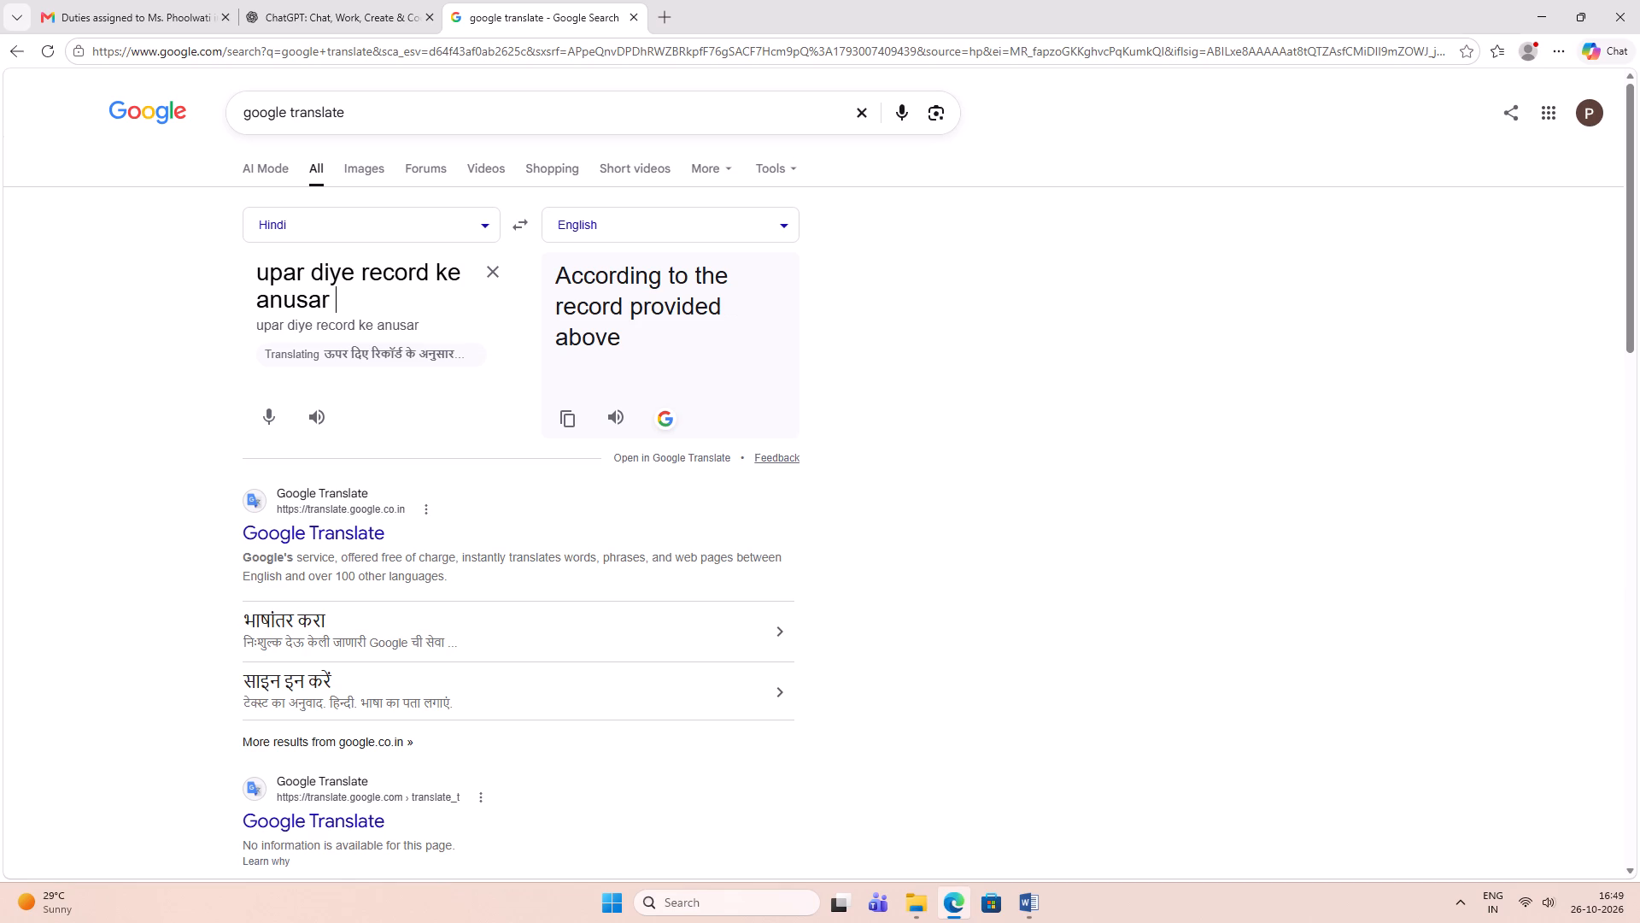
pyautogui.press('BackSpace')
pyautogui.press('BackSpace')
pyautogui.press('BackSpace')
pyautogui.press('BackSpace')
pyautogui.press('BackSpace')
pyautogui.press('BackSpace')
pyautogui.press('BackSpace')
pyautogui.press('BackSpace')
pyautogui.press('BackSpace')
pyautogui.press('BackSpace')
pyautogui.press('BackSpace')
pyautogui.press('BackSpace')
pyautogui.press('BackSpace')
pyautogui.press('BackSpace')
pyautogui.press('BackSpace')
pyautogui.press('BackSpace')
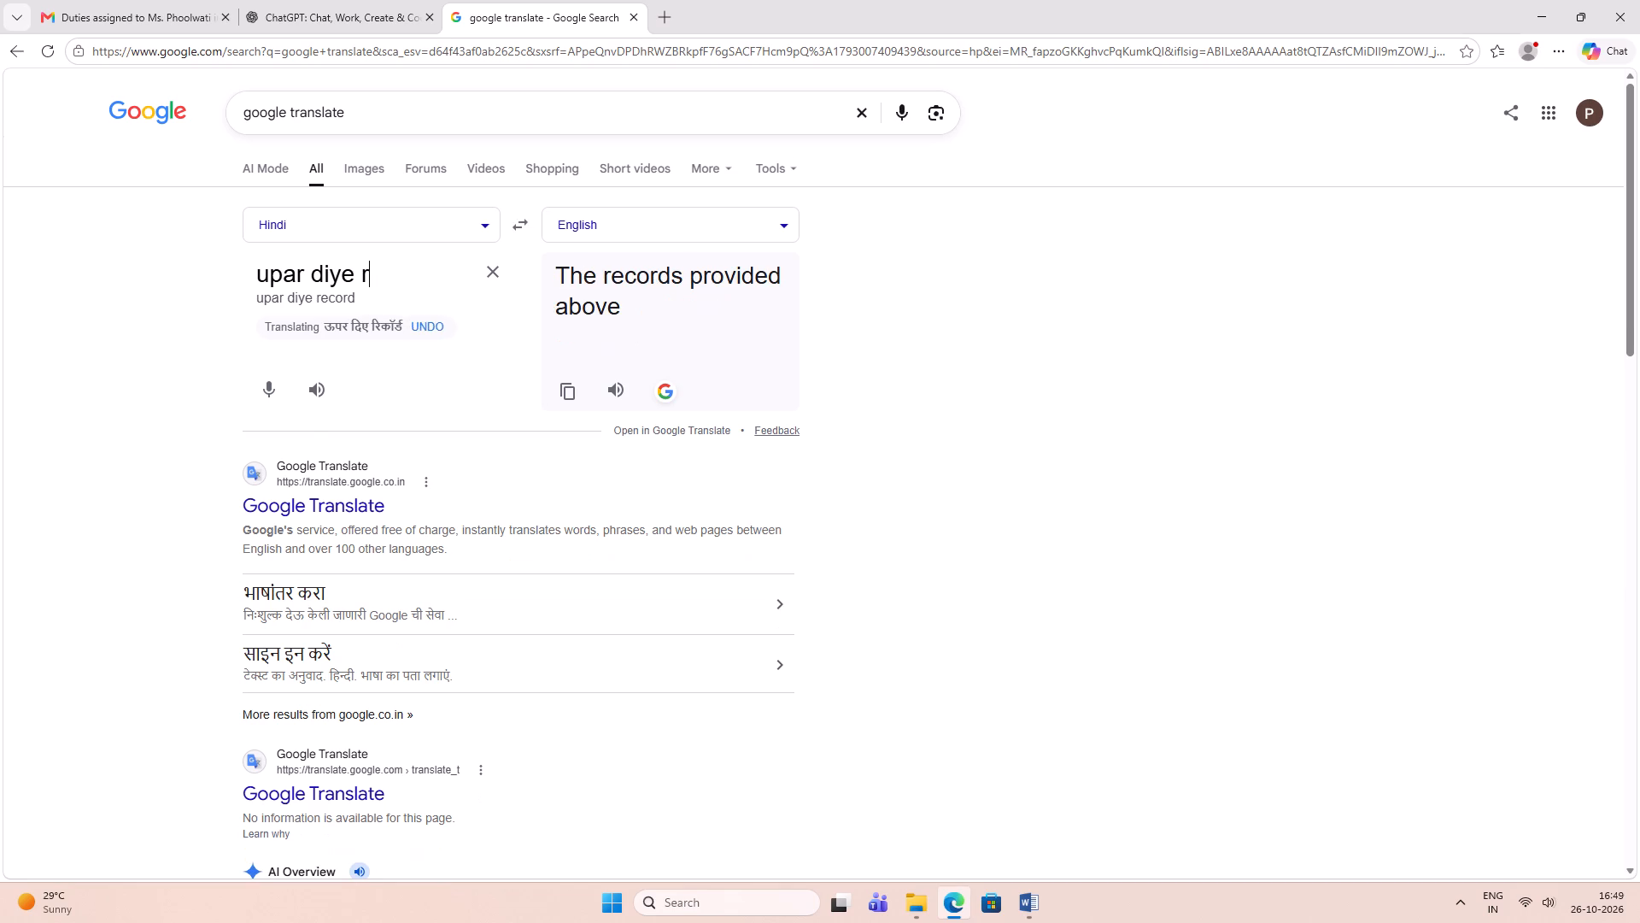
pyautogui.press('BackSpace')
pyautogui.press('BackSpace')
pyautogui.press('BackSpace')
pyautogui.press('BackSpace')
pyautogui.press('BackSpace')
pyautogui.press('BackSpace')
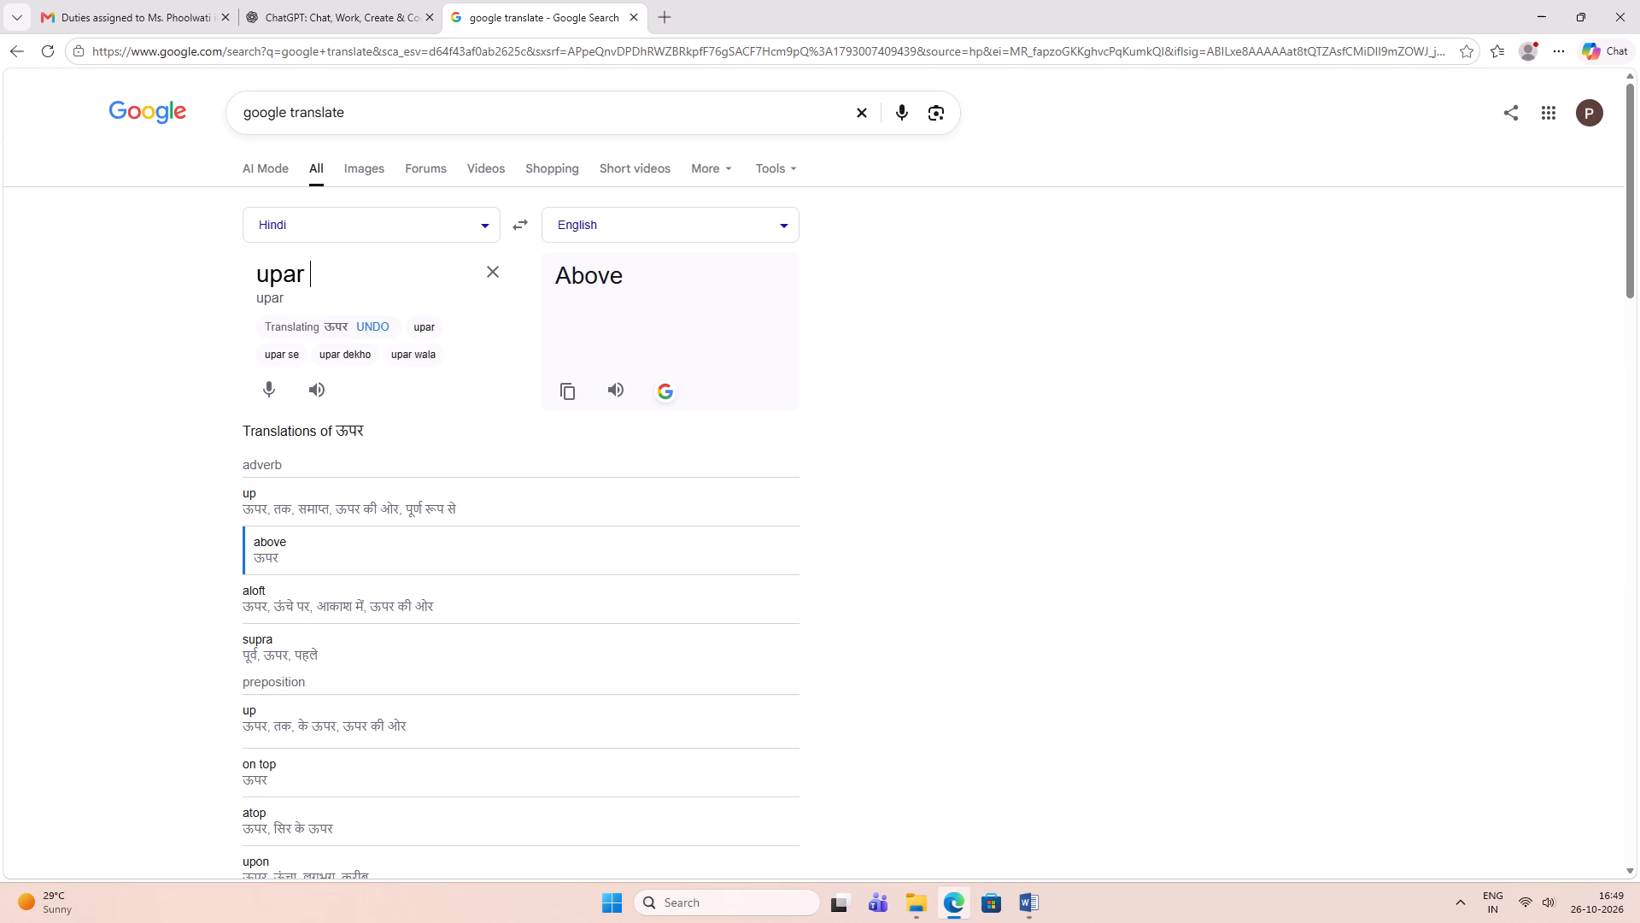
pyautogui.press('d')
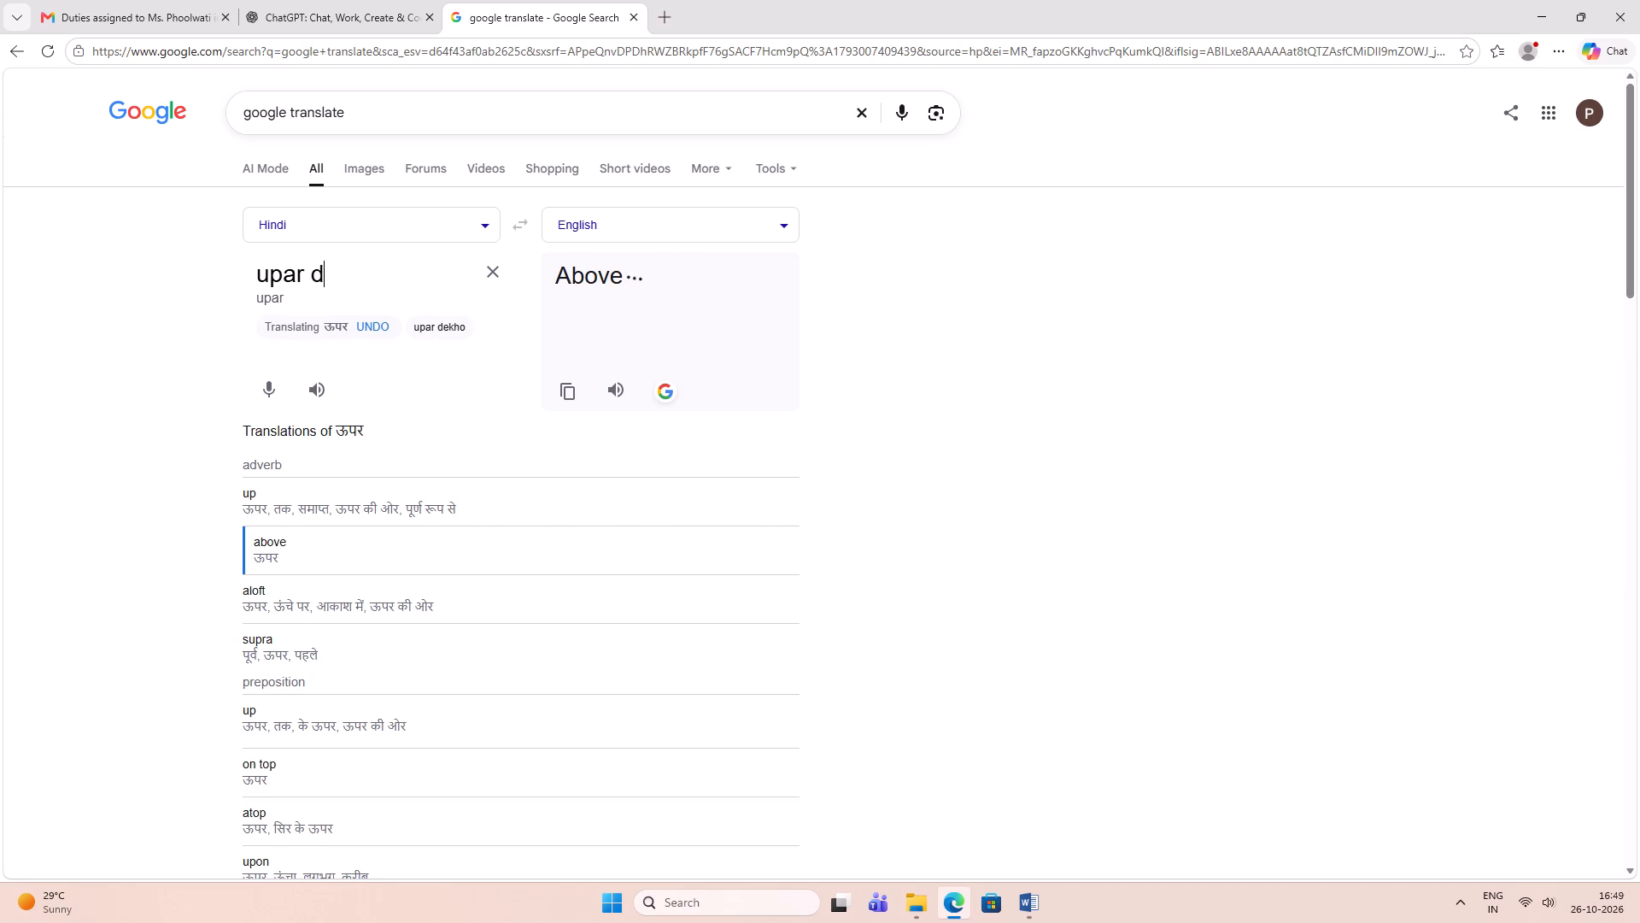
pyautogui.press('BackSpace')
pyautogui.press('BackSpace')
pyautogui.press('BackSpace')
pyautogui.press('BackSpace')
# Enter "uprokat ke anusar" as the Hindi source text for translation into English.
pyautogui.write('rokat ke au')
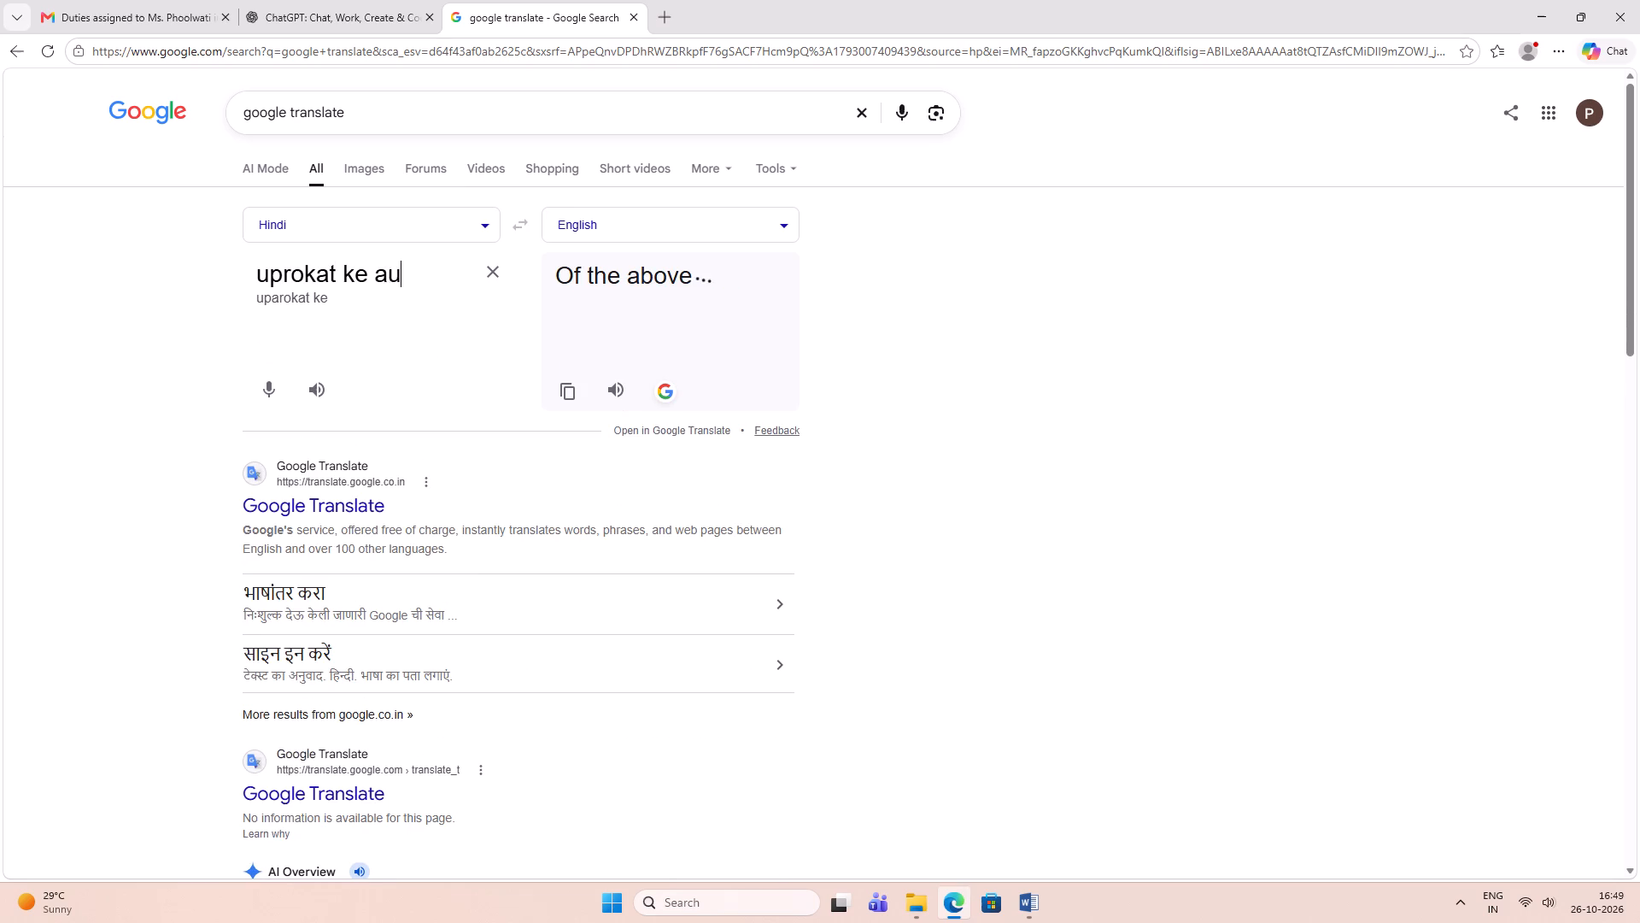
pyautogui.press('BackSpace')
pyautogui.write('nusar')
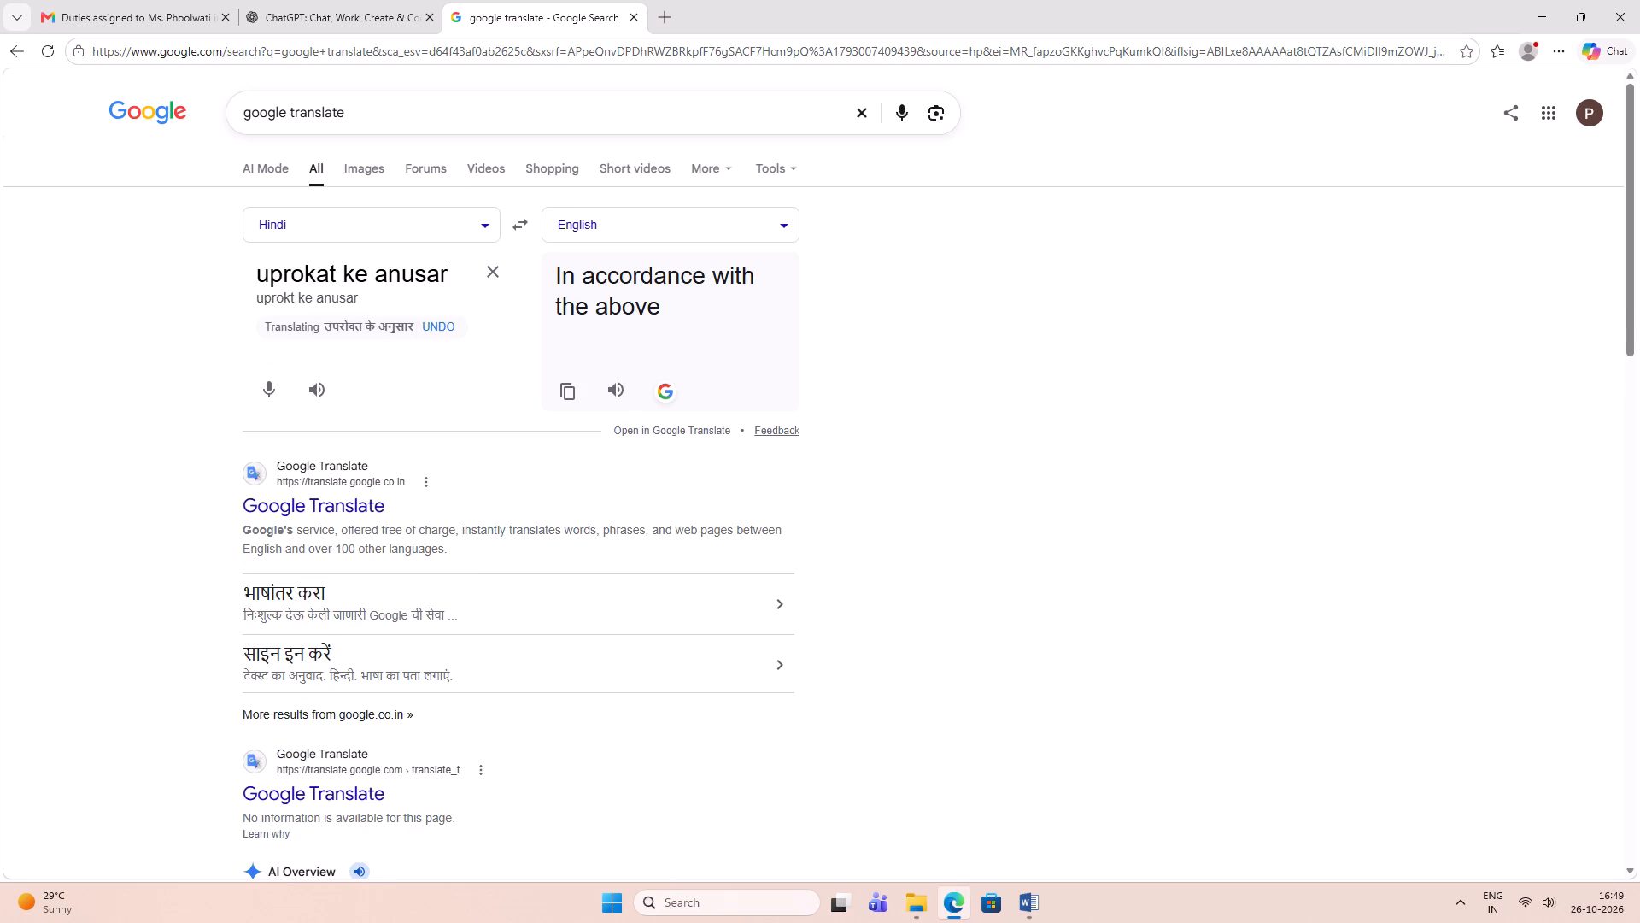
# Switch to the Word letter and begin the new paragraph with "In accordance of the above.".
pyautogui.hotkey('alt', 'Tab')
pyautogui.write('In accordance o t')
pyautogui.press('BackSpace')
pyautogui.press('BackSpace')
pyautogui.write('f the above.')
# Recheck the translation in the browser, then reword the new paragraph in Word as "In accordance with the above.".
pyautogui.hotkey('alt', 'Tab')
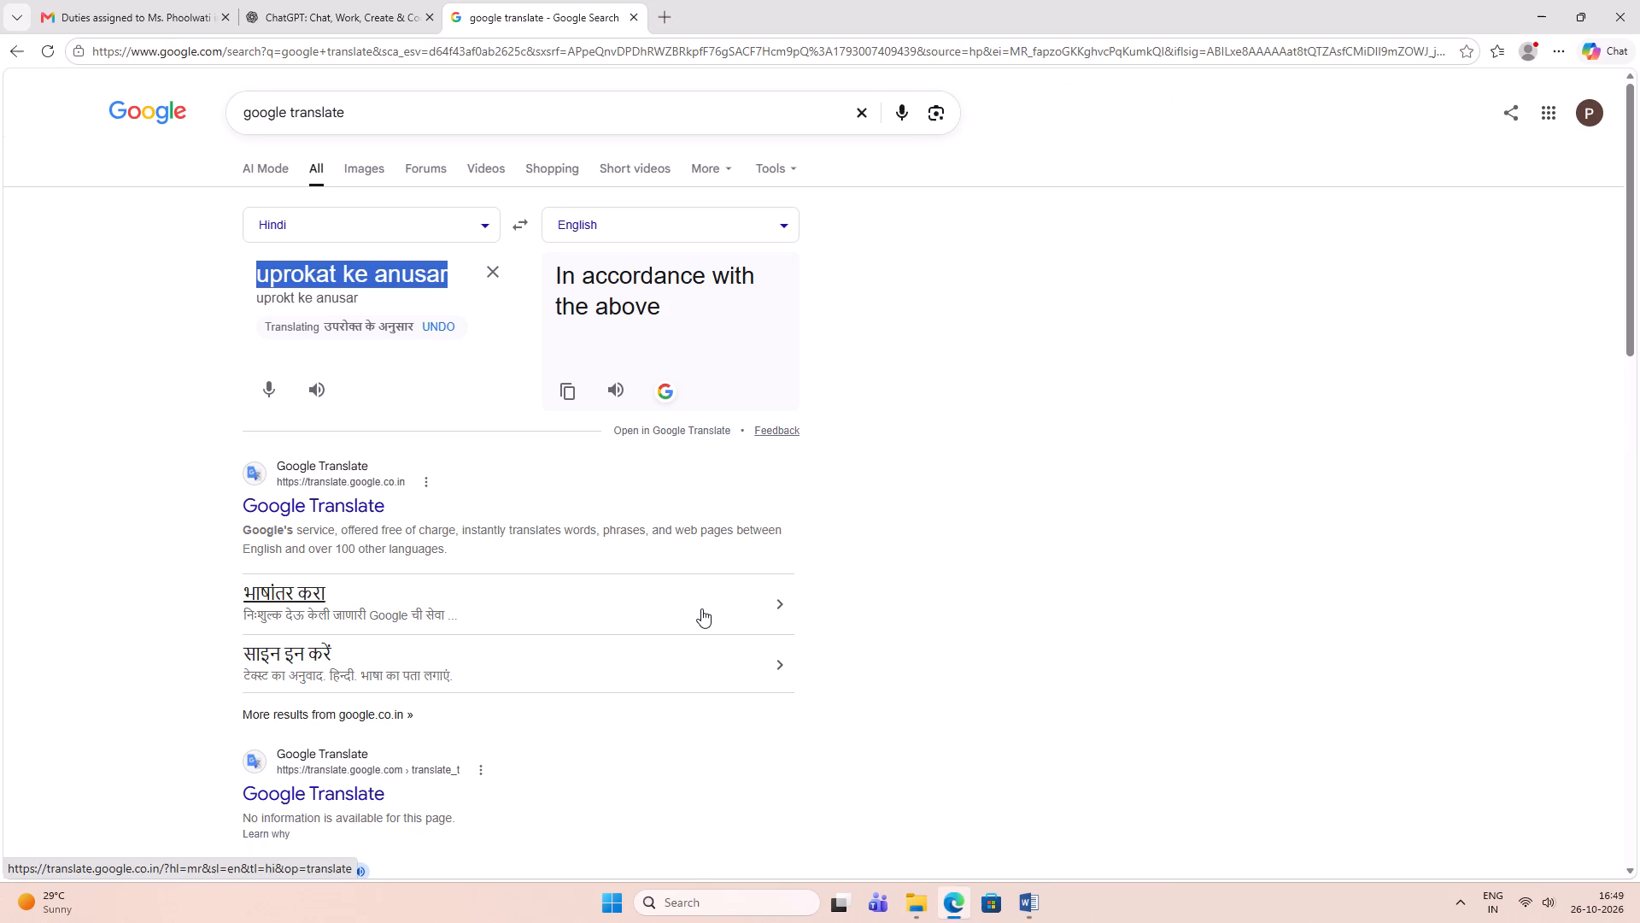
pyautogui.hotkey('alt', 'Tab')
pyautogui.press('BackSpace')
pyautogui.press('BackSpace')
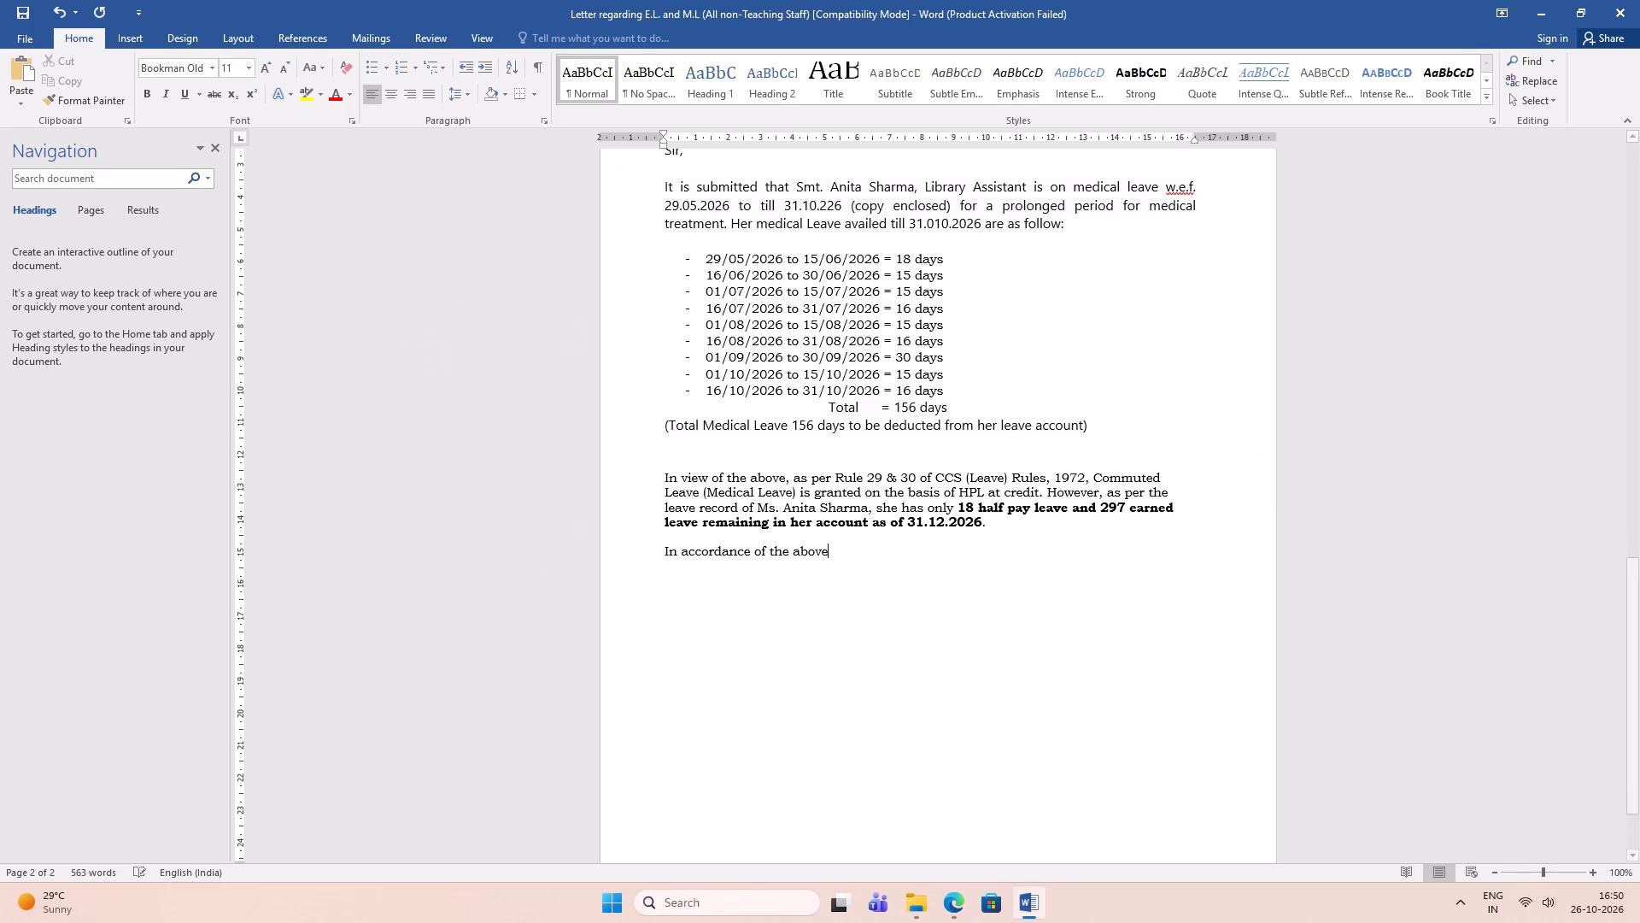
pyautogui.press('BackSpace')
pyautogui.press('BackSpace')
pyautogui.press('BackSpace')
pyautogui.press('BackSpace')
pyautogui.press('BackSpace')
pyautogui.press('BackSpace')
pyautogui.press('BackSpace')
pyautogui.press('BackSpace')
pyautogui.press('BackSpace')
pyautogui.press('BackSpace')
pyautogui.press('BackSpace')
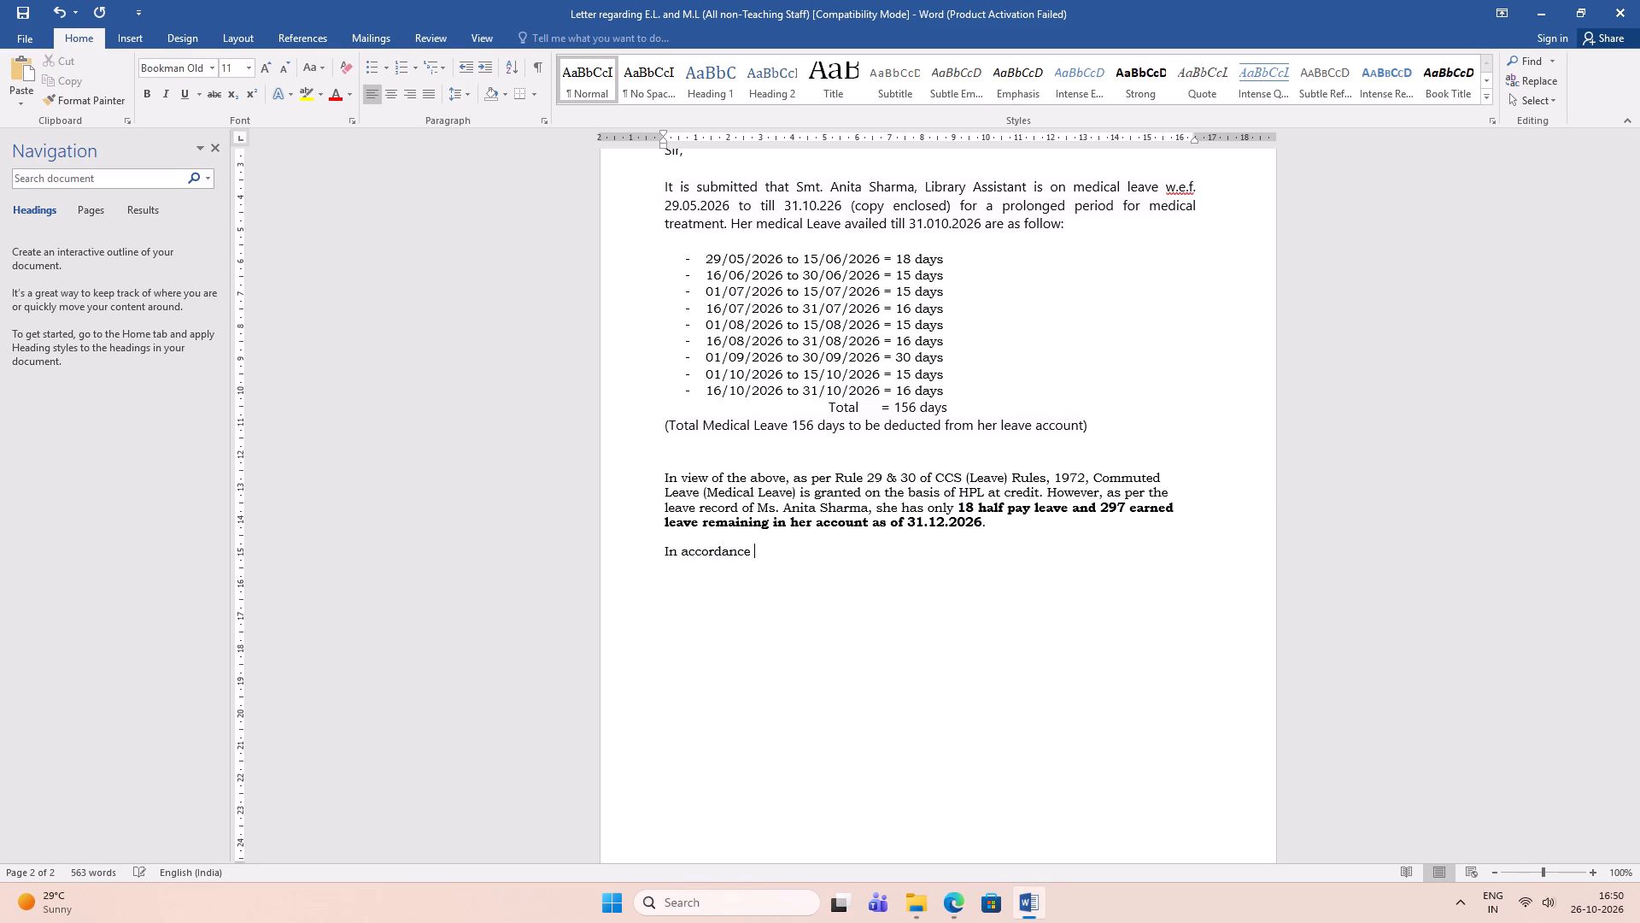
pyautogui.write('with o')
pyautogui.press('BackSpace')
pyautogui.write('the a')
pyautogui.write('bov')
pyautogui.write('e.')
# Save the letter.
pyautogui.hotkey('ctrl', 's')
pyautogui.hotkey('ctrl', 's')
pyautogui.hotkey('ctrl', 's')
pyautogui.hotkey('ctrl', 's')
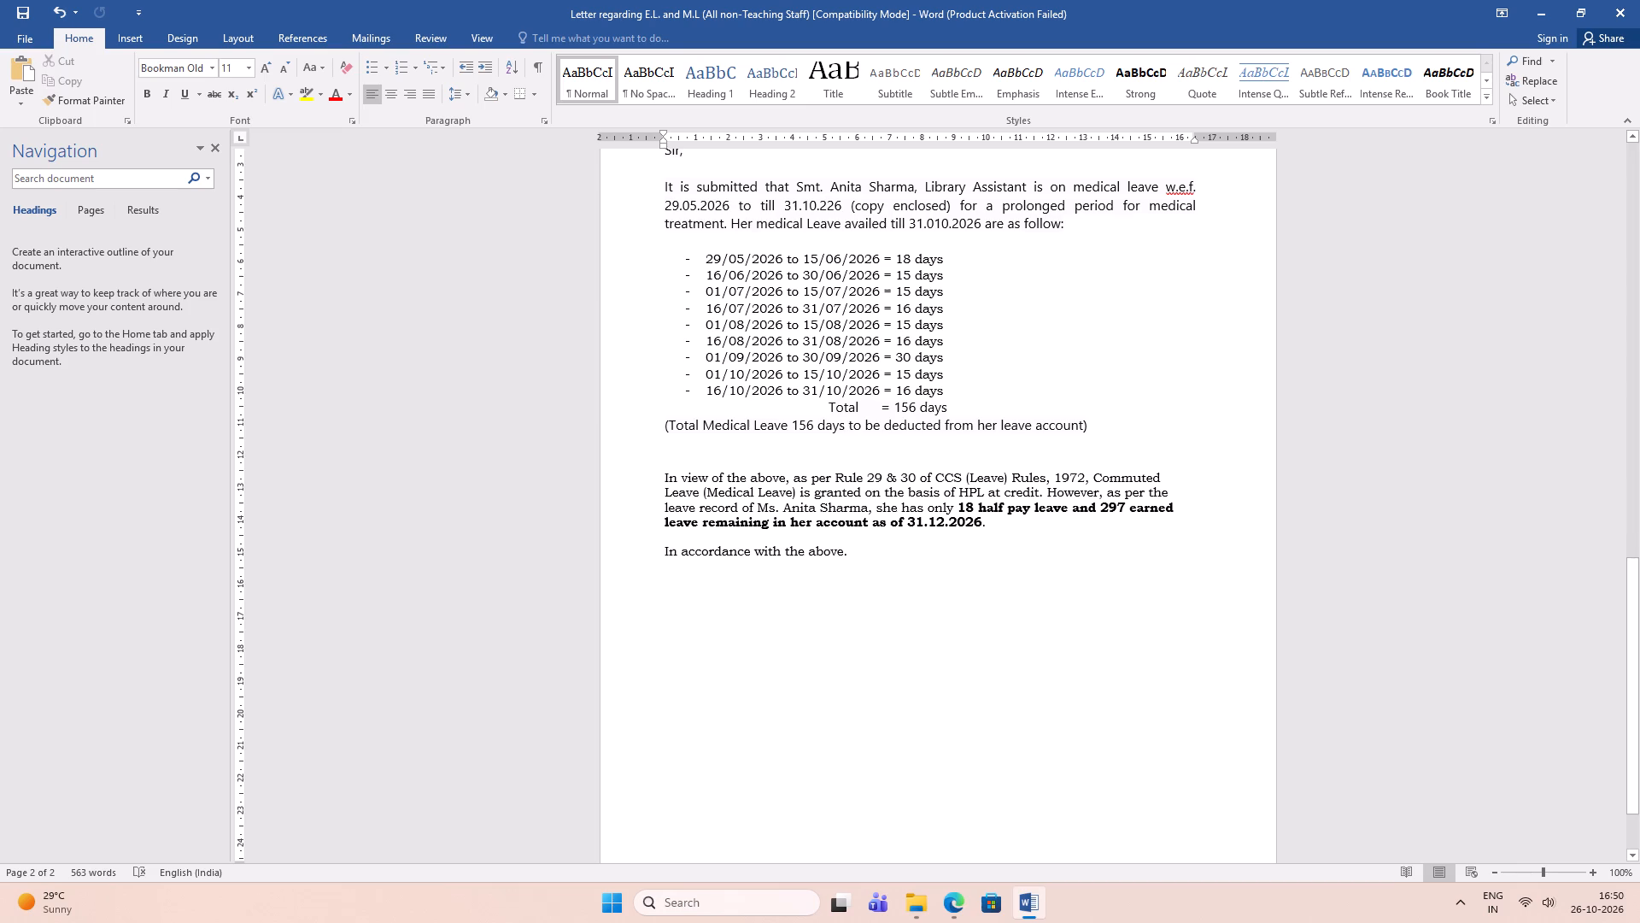
# Justify the paragraph on commuted leave rules and leave balances, keeping it without underline, and save the letter.
pyautogui.moveTo(663, 477); pyautogui.dragTo(1005, 526)
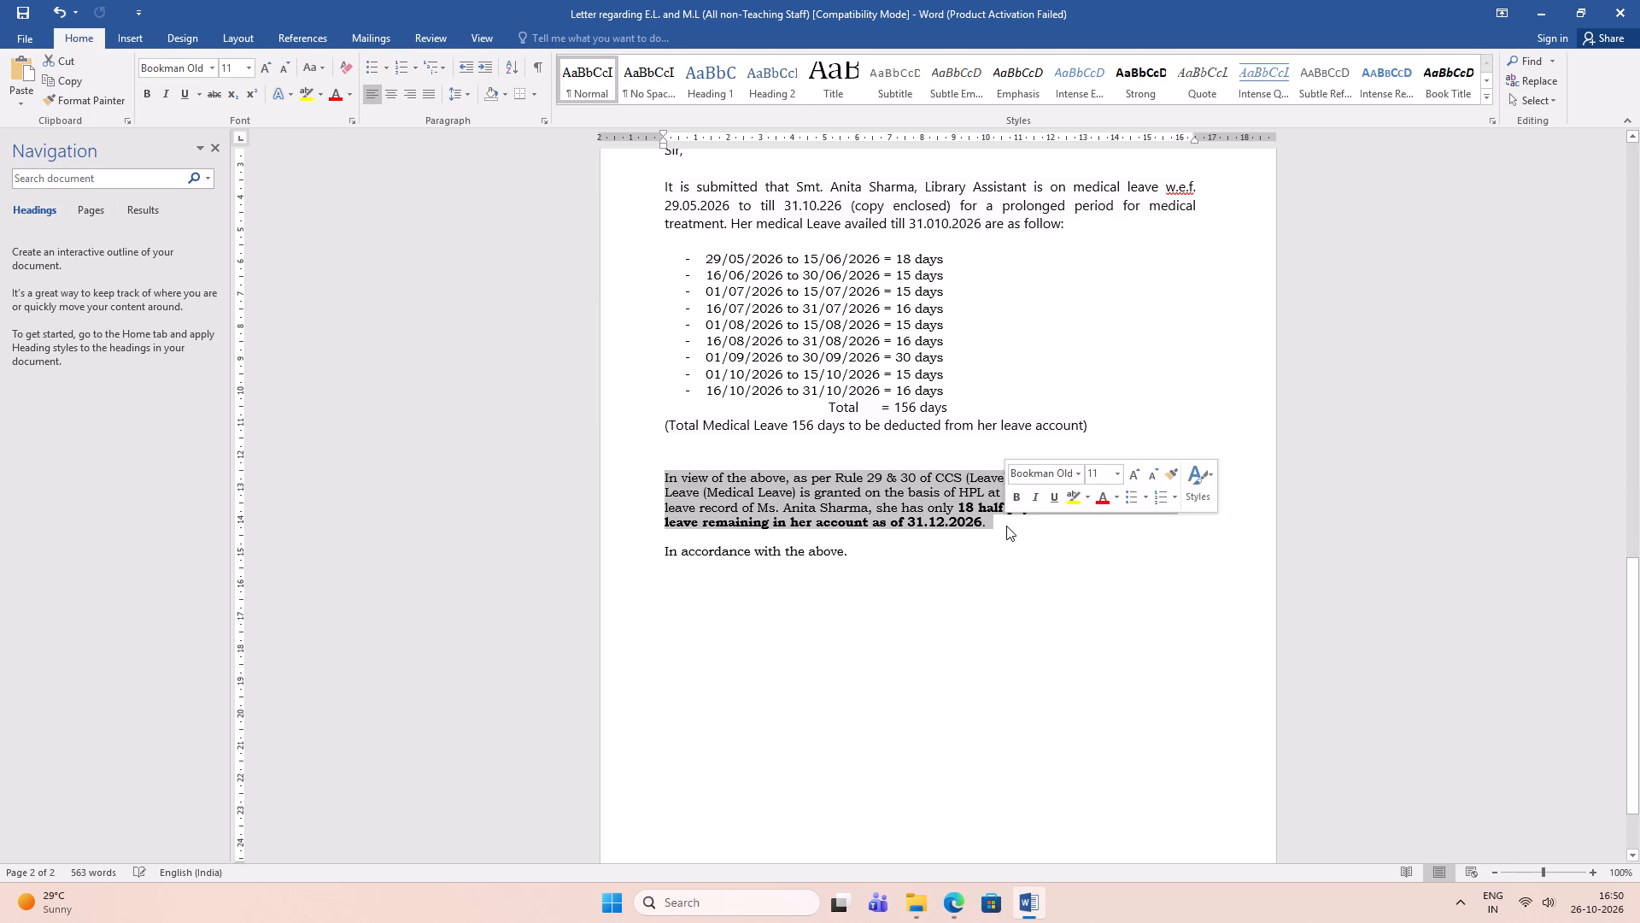
pyautogui.hotkey('ctrl', 'j')
pyautogui.hotkey('ctrl', 'u')
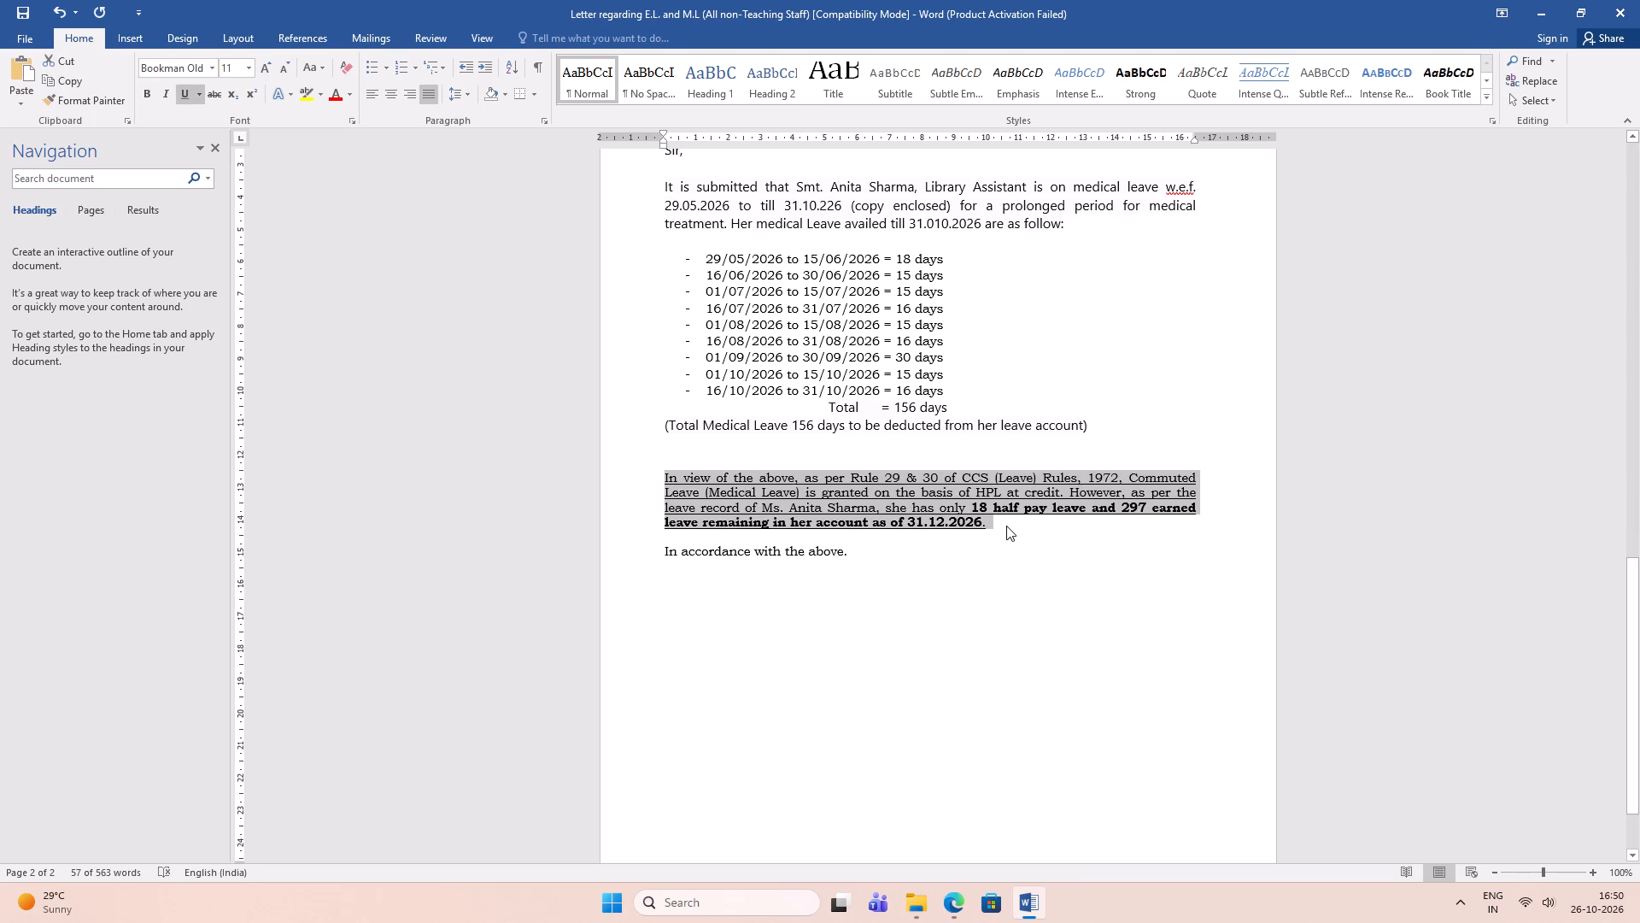
pyautogui.hotkey('ctrl', 'u')
pyautogui.hotkey('ctrl', 's')
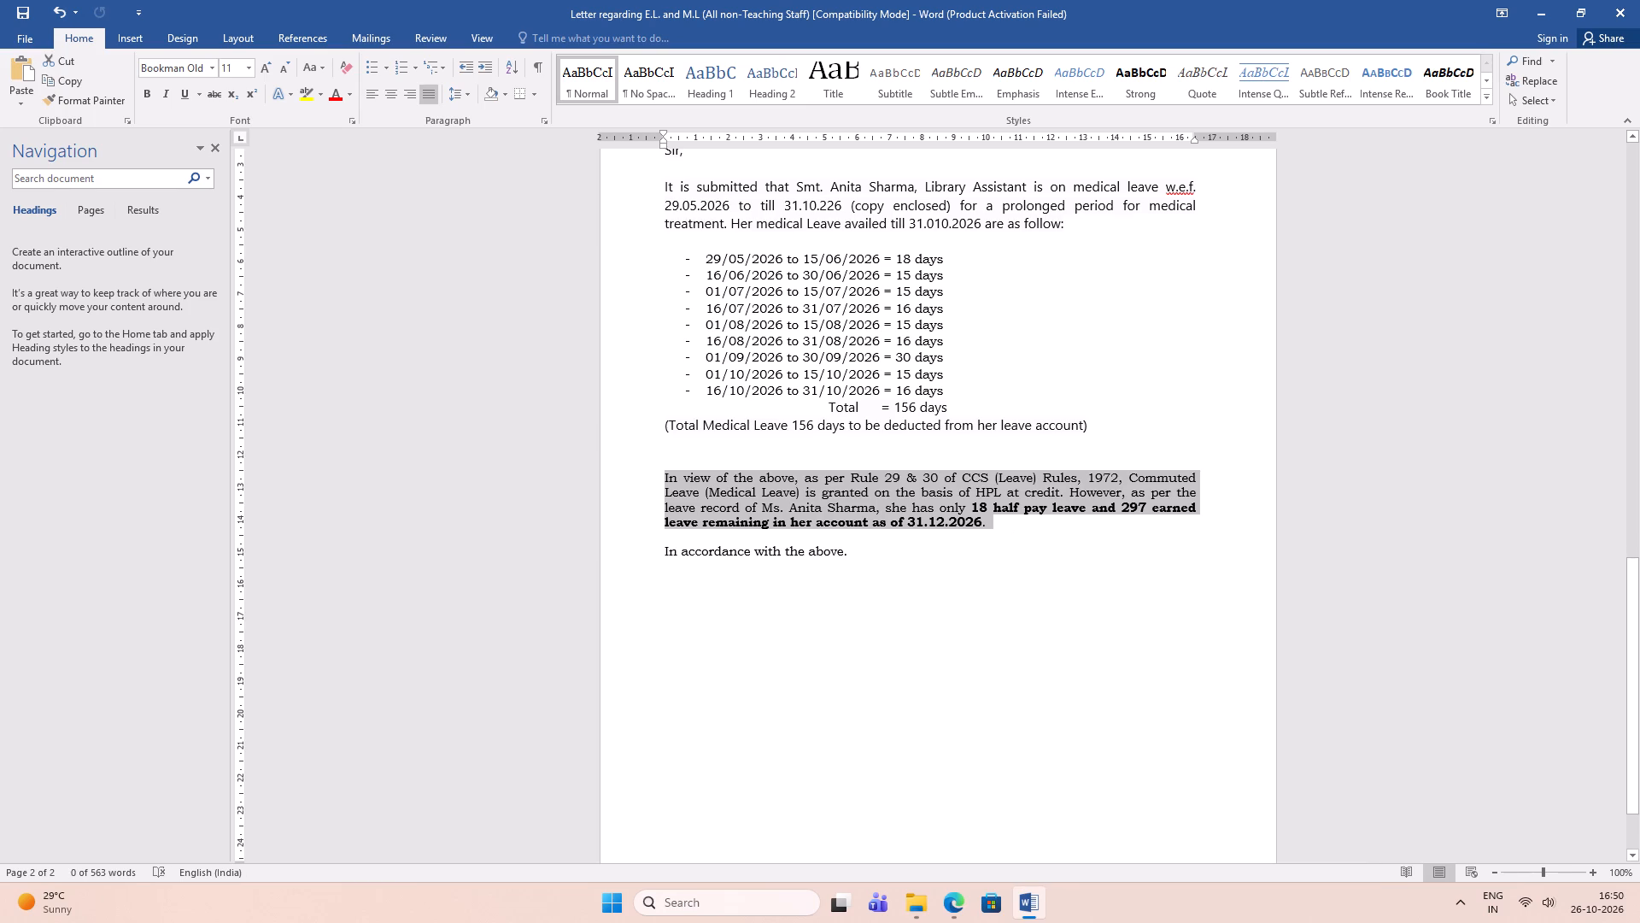
# Replace the full stop after "In accordance with the above" with a comma and a space to continue the sentence.
pyautogui.moveTo(853, 558); pyautogui.dragTo(861, 558)
pyautogui.click(866, 558)
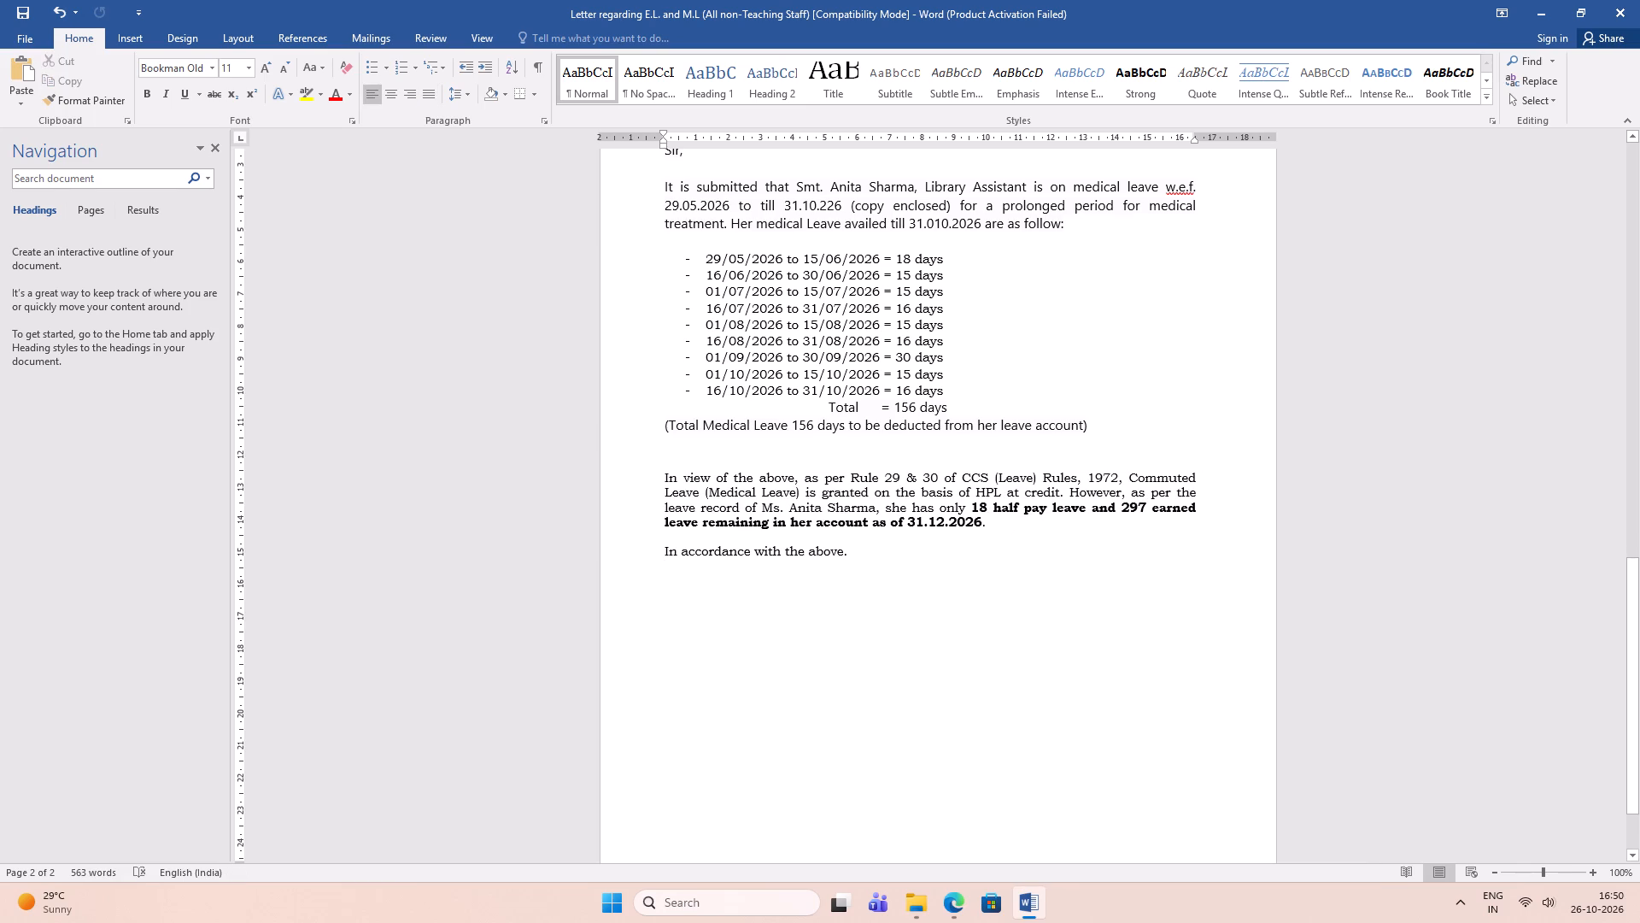
pyautogui.press('BackSpace')
pyautogui.press('BackSpace')
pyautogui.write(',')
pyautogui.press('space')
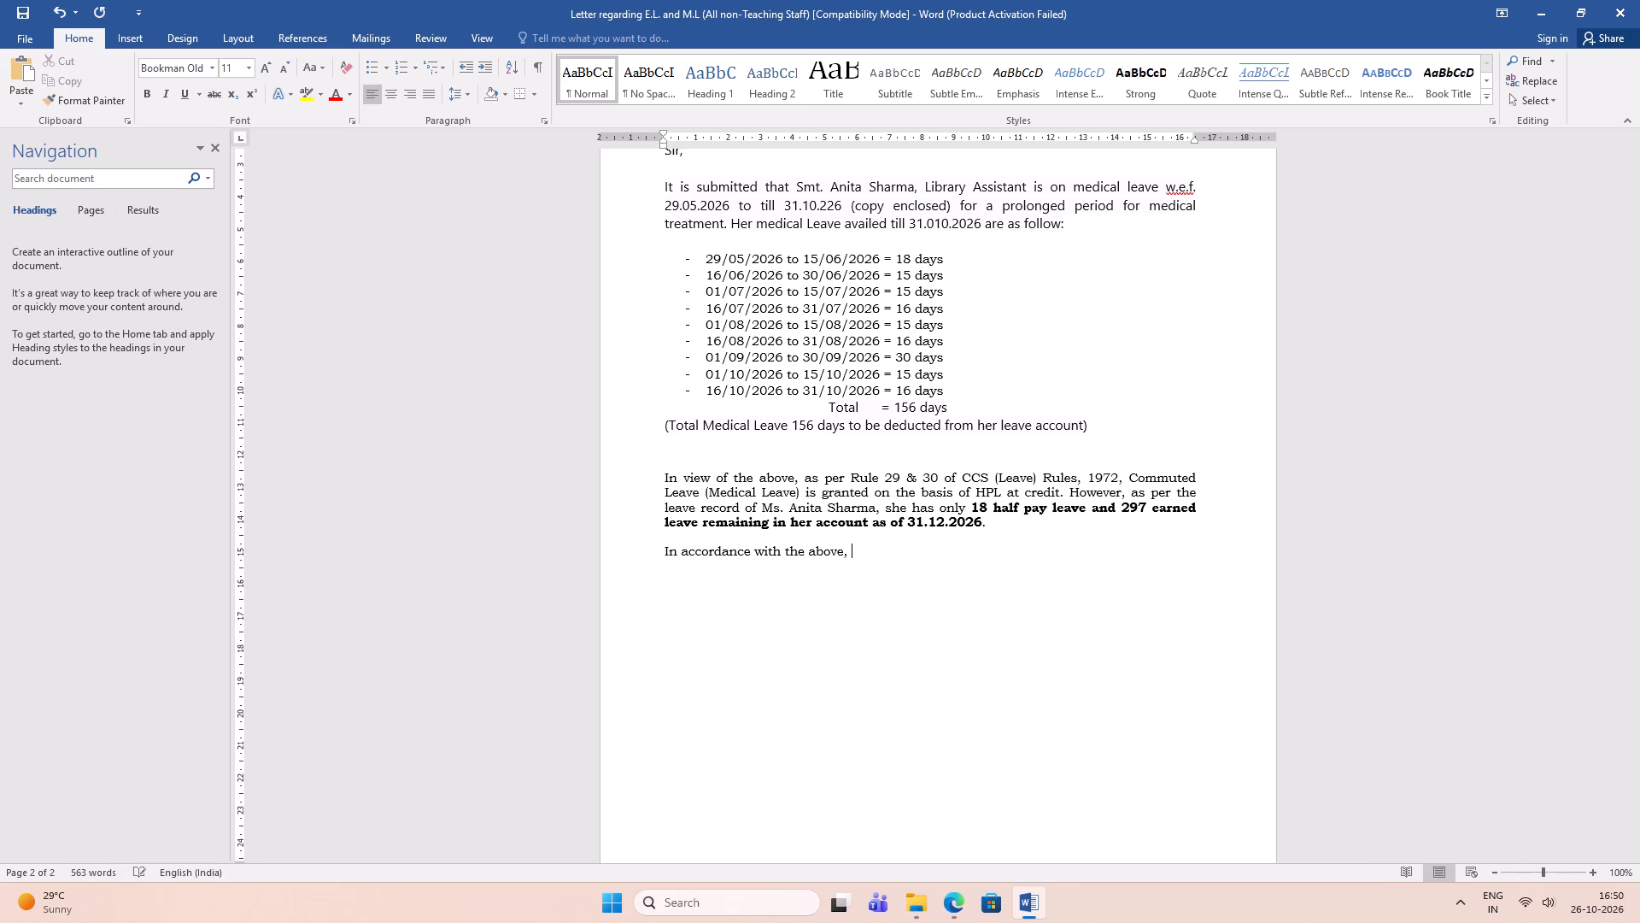
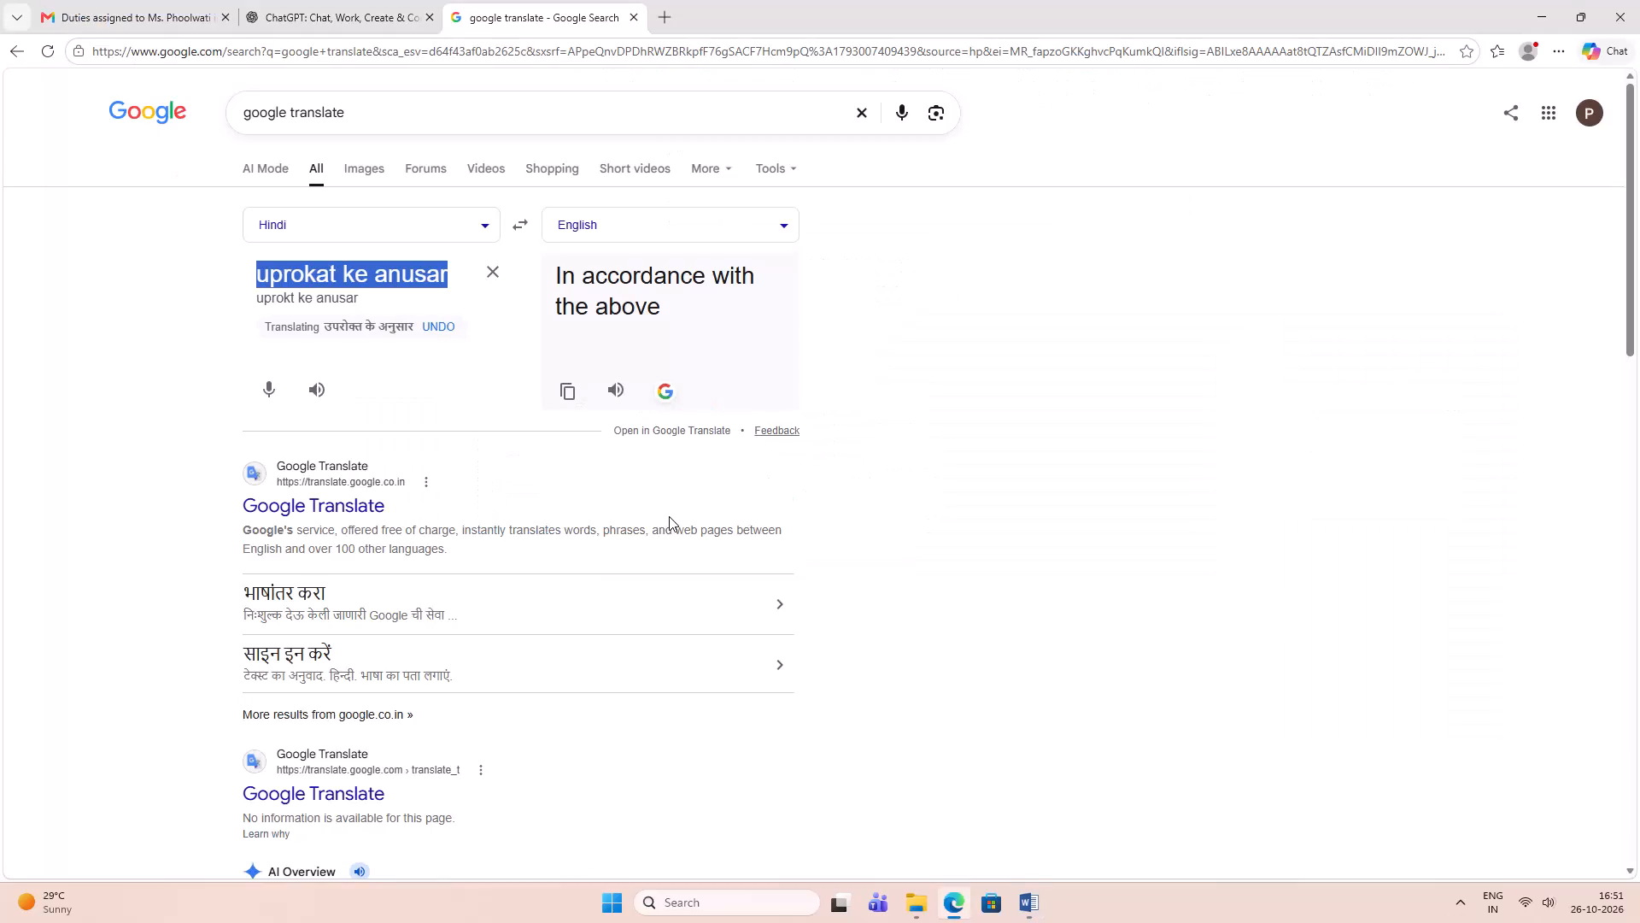
# Replace the Hindi text in the browser translator with "hum sirf 156 days medical leave me" for translation into English.
pyautogui.click(500, 262)
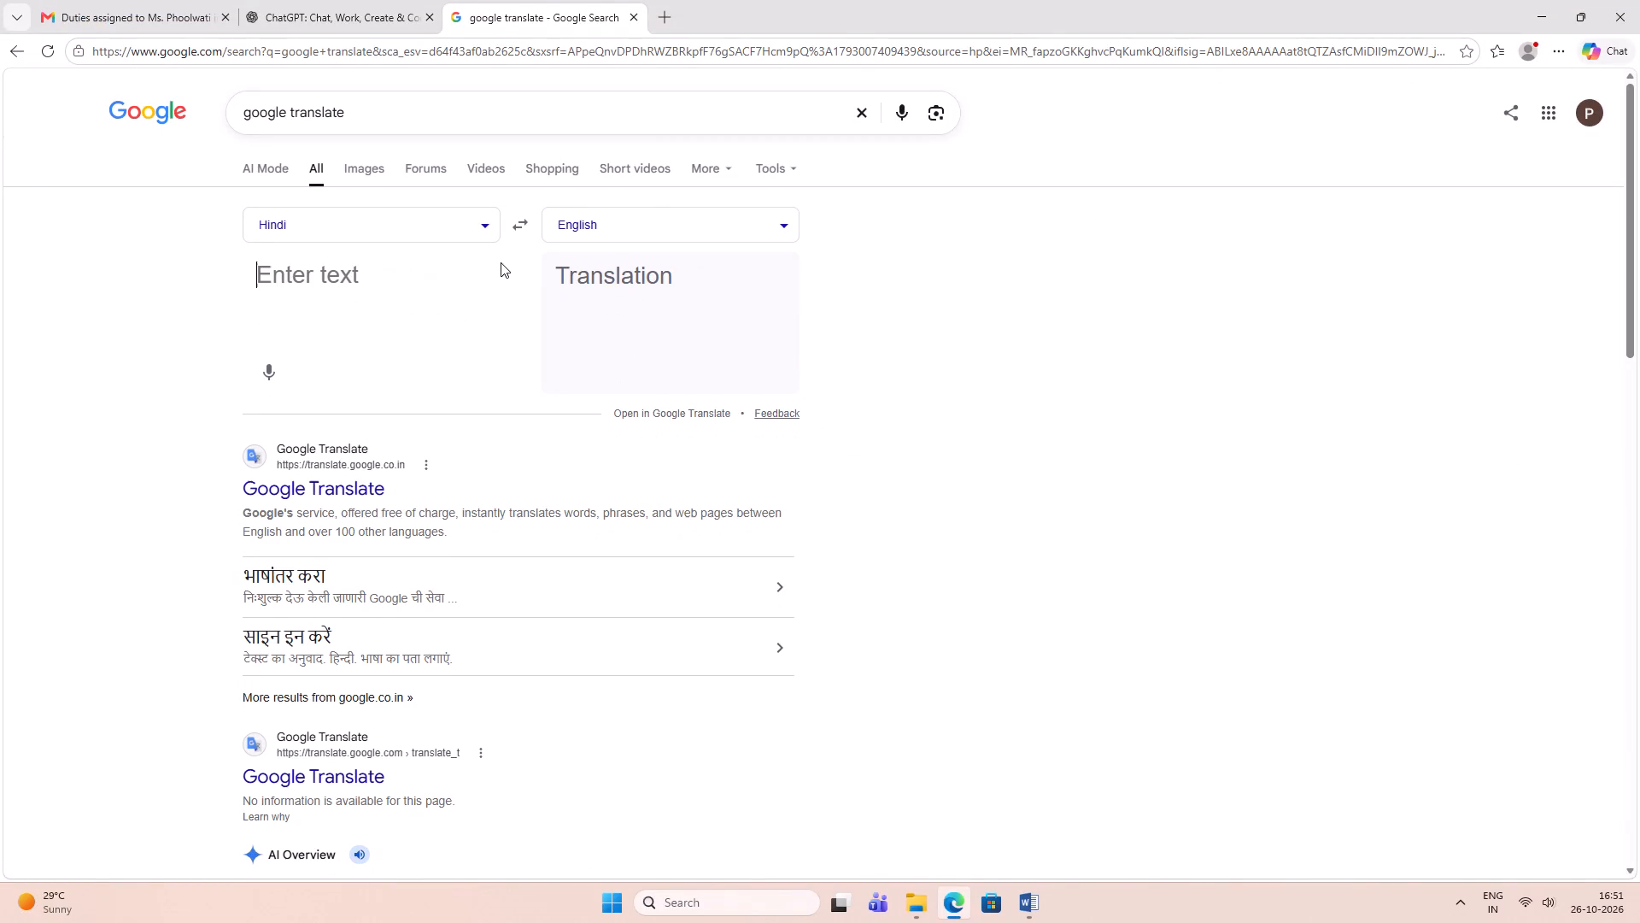
pyautogui.write('hum sir')
pyautogui.press('space')
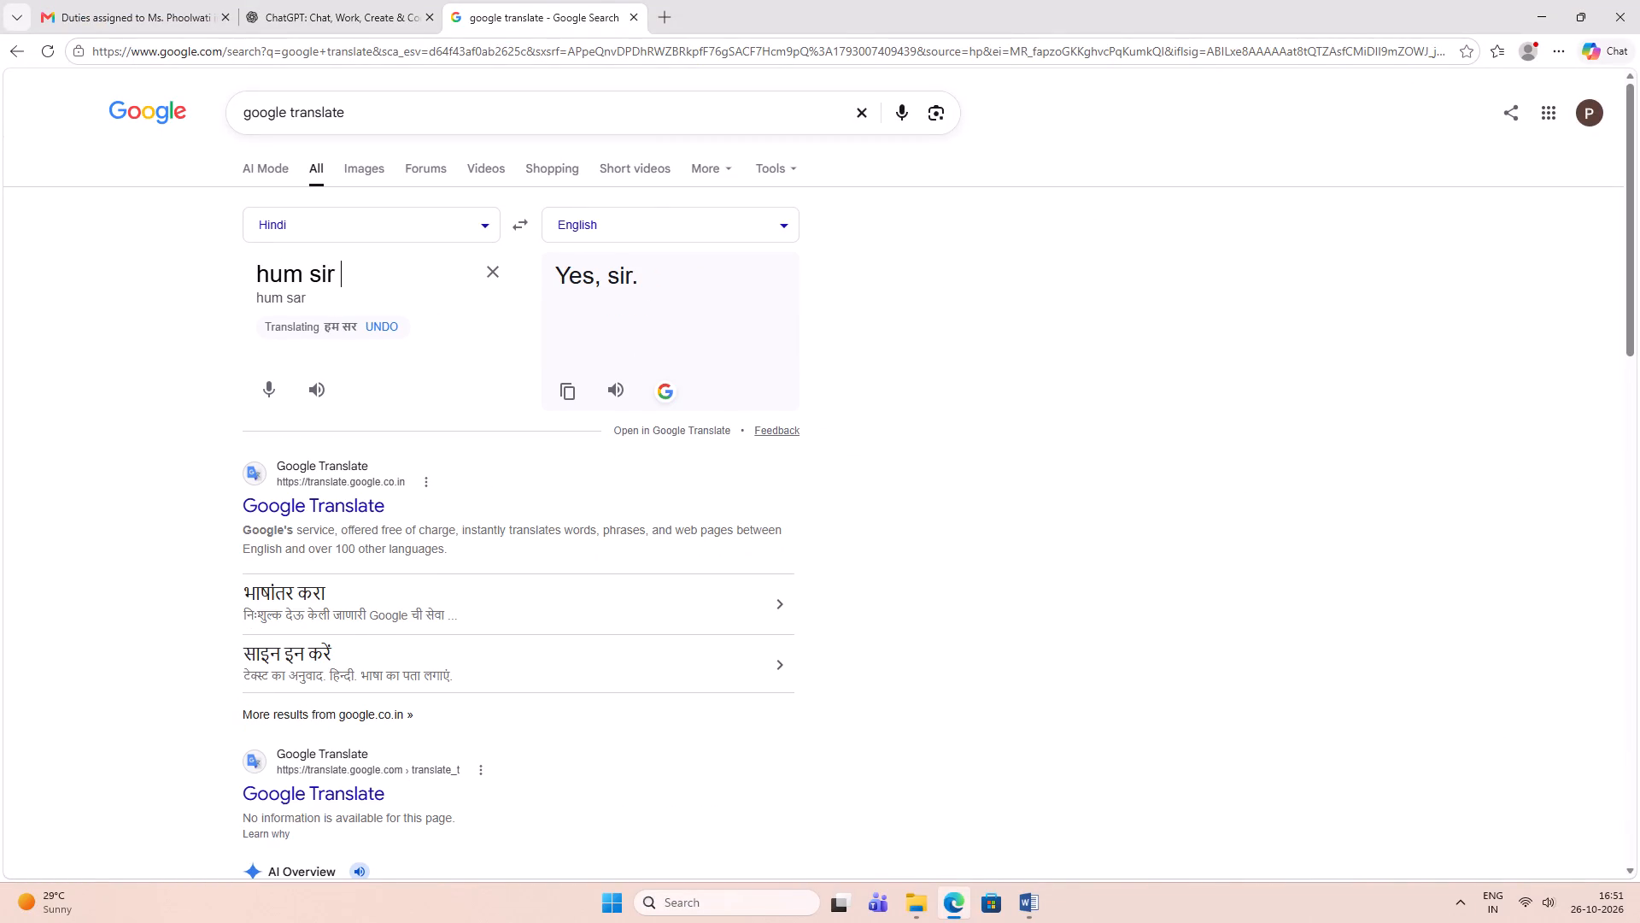
pyautogui.press('BackSpace')
pyautogui.write('f')
pyautogui.press('space')
pyautogui.hotkey('alt', 'Tab')
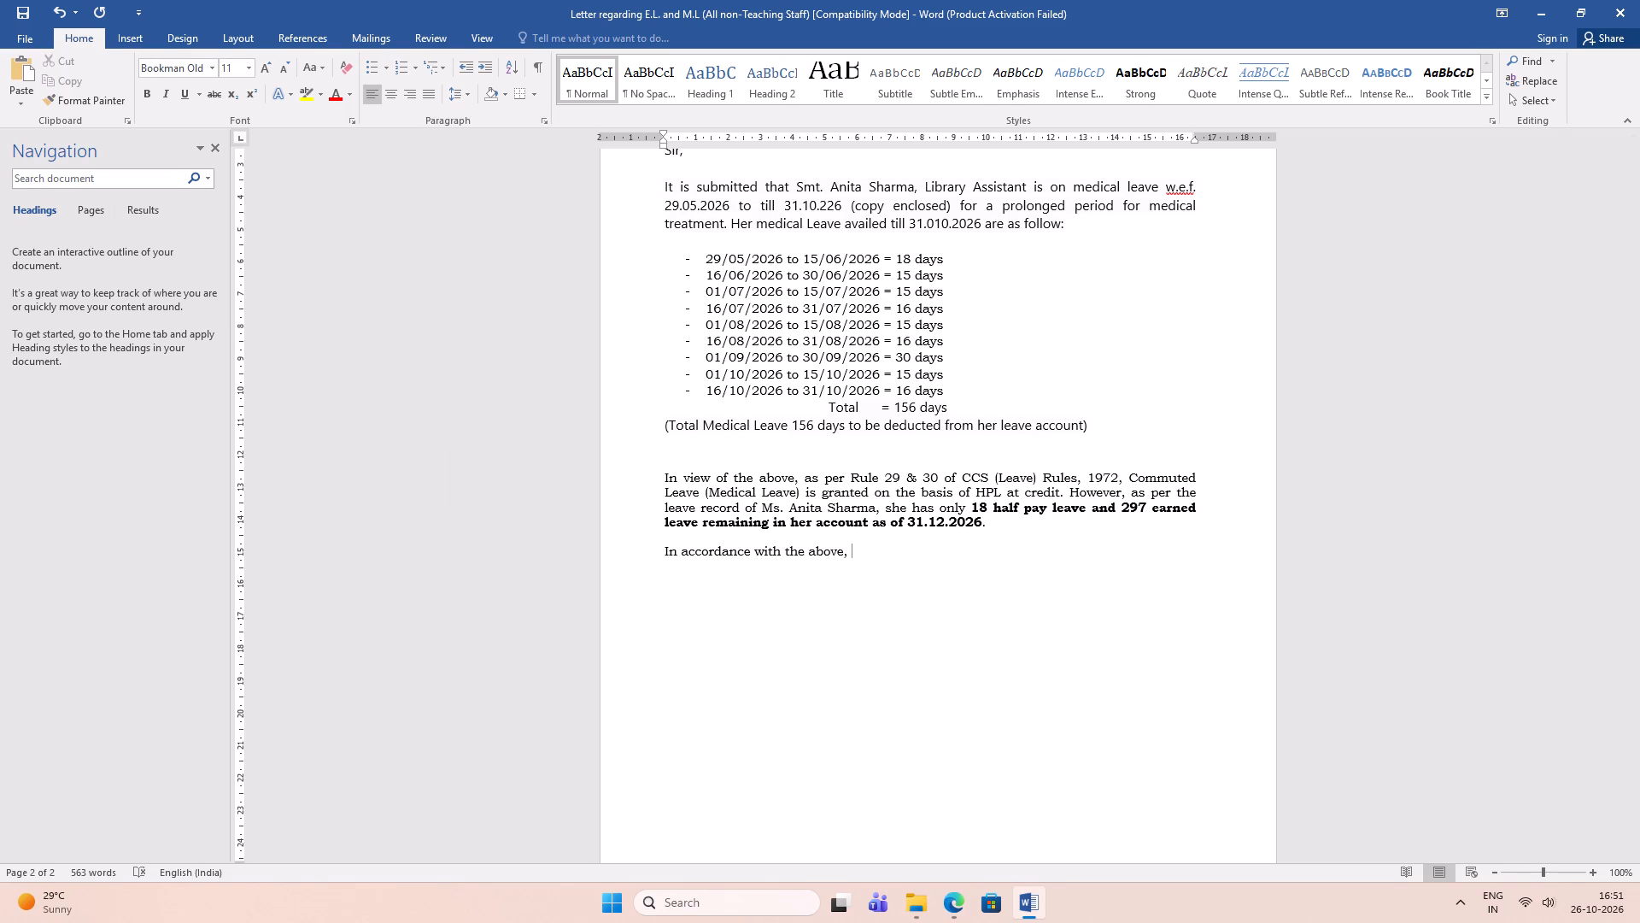
pyautogui.hotkey('alt', 'Tab')
pyautogui.press('Right')
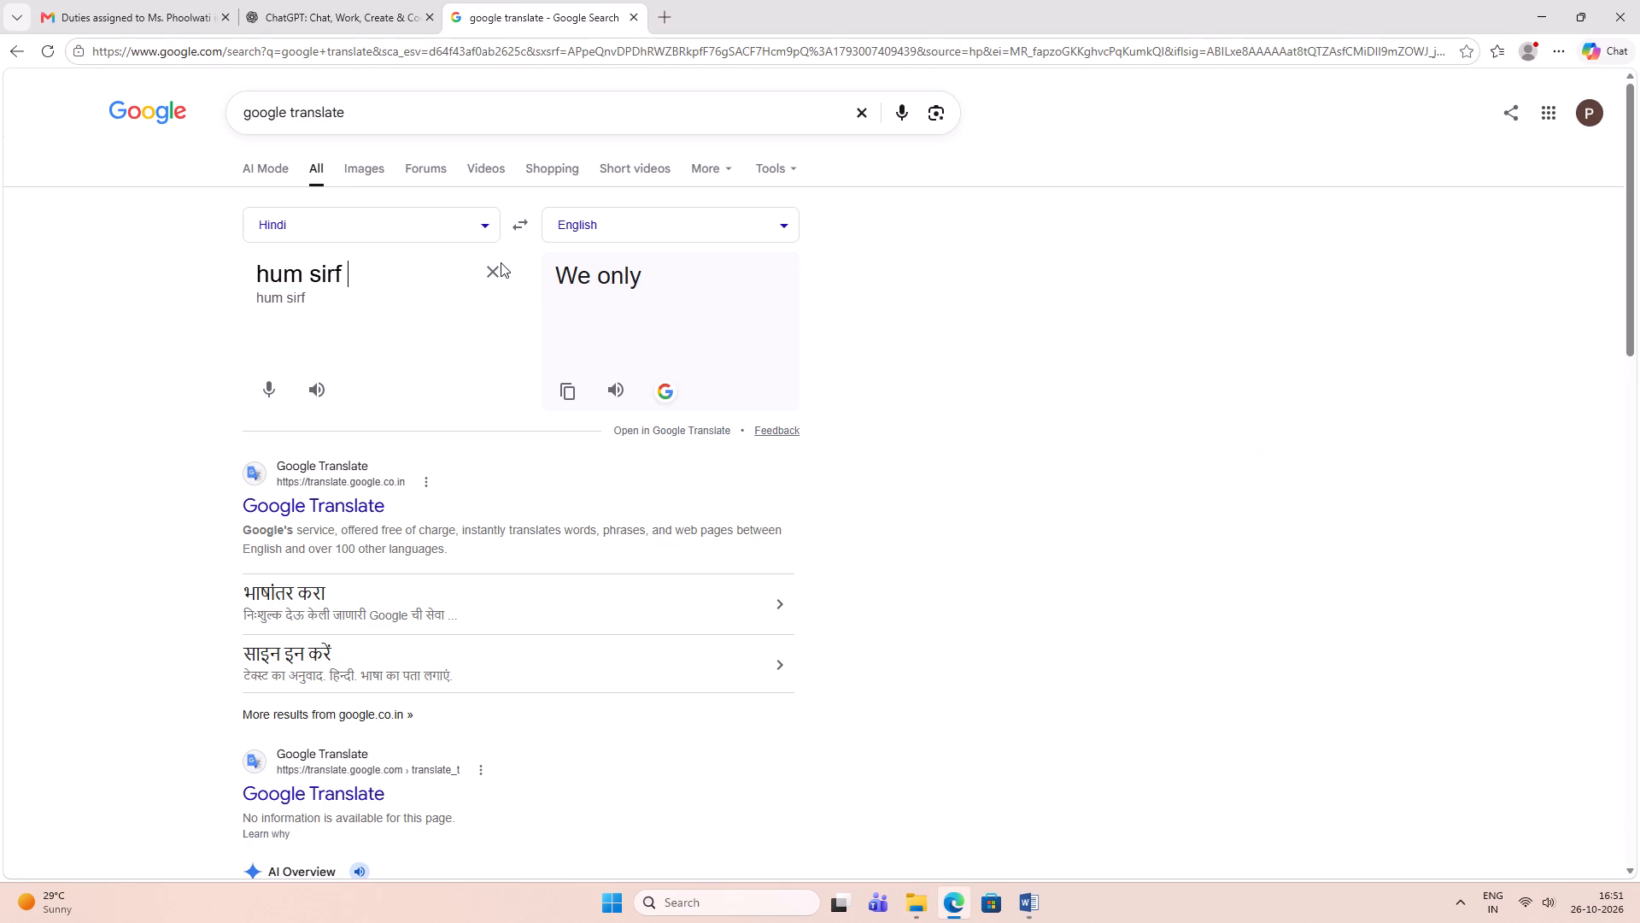
pyautogui.write('16')
pyautogui.press('BackSpace')
pyautogui.write('56 days')
pyautogui.press('space')
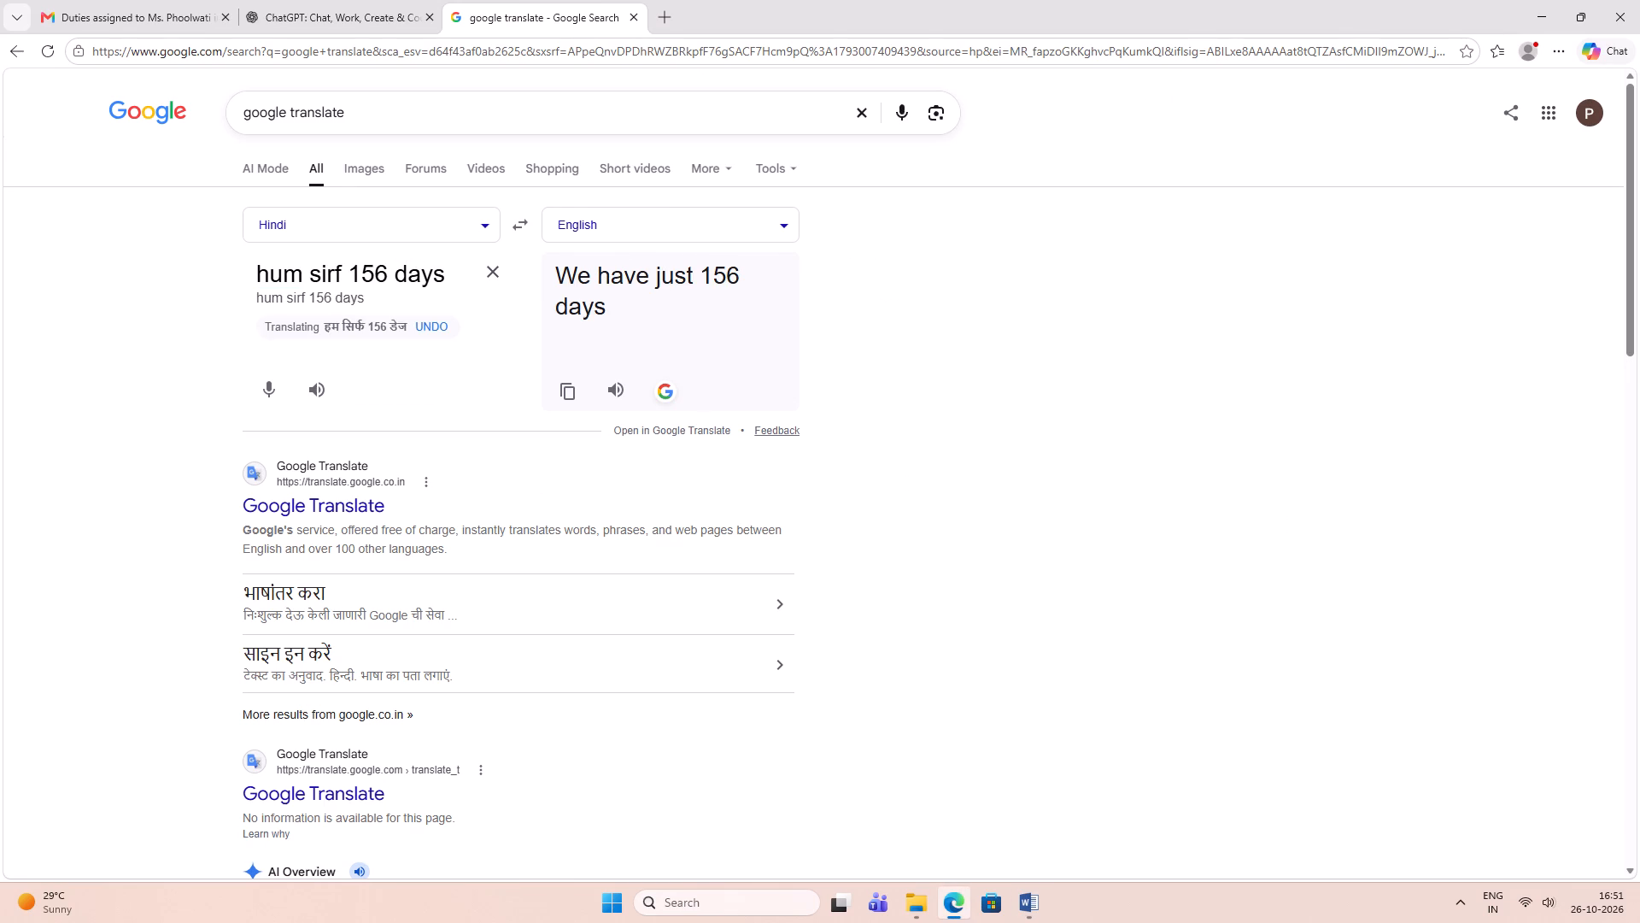
pyautogui.write('medical leave me')
pyautogui.press('space')
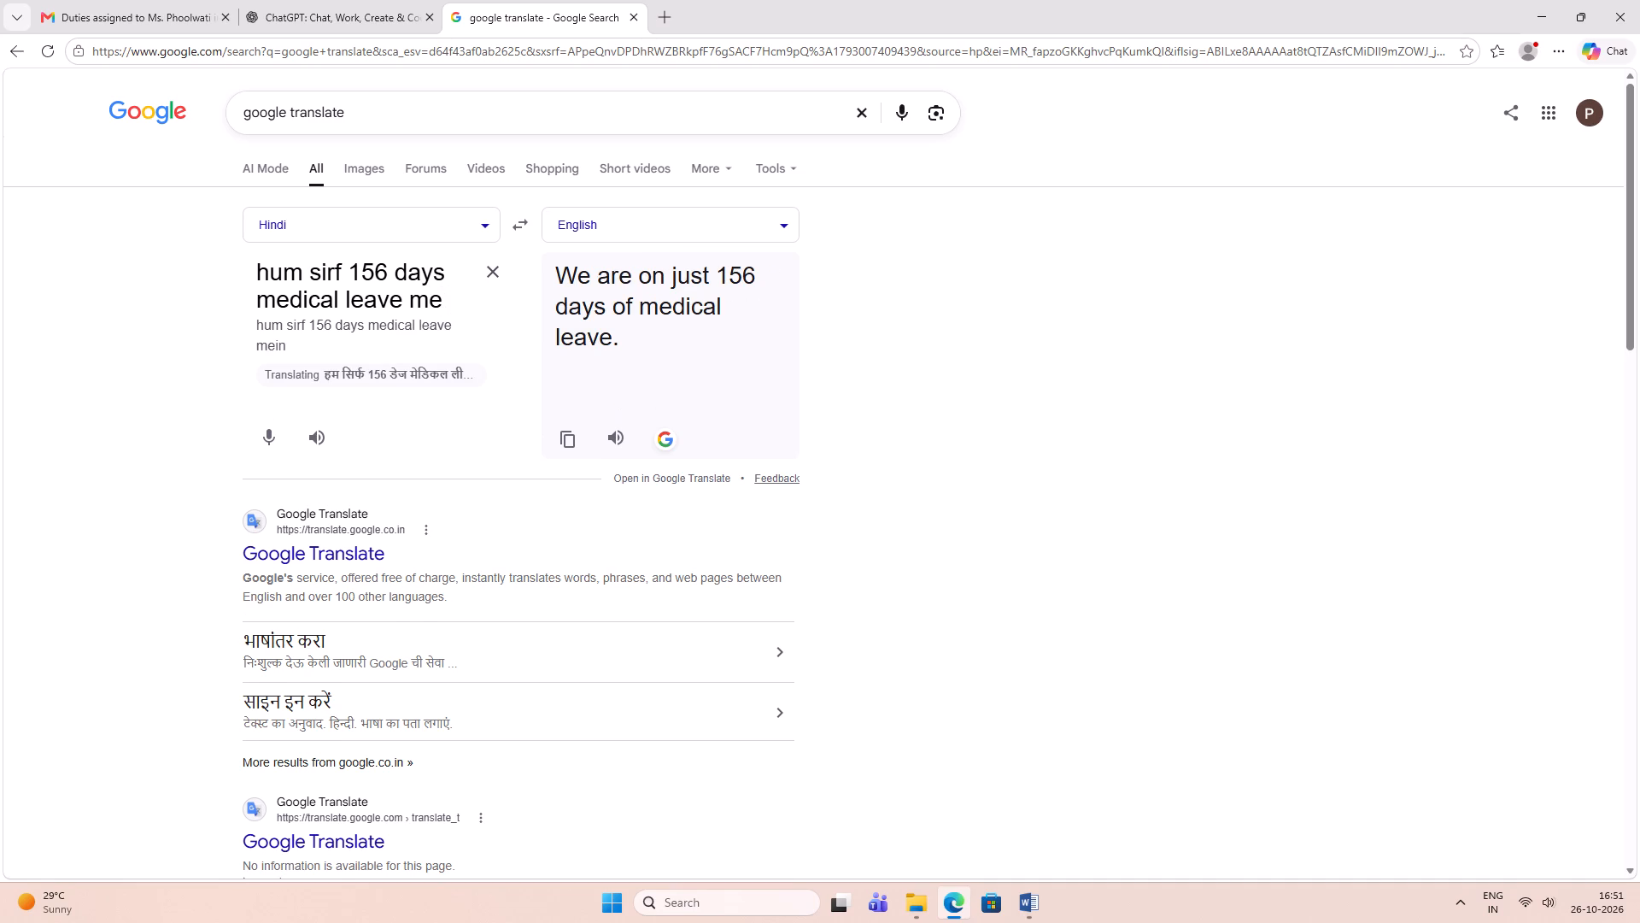
# Move "sirf" to after "medical leave me" in the translator's Hindi text and follow it with "9 medical leave".
pyautogui.click(351, 269)
pyautogui.press('BackSpace')
pyautogui.press('BackSpace')
pyautogui.press('BackSpace')
pyautogui.press('BackSpace')
pyautogui.press('BackSpace')
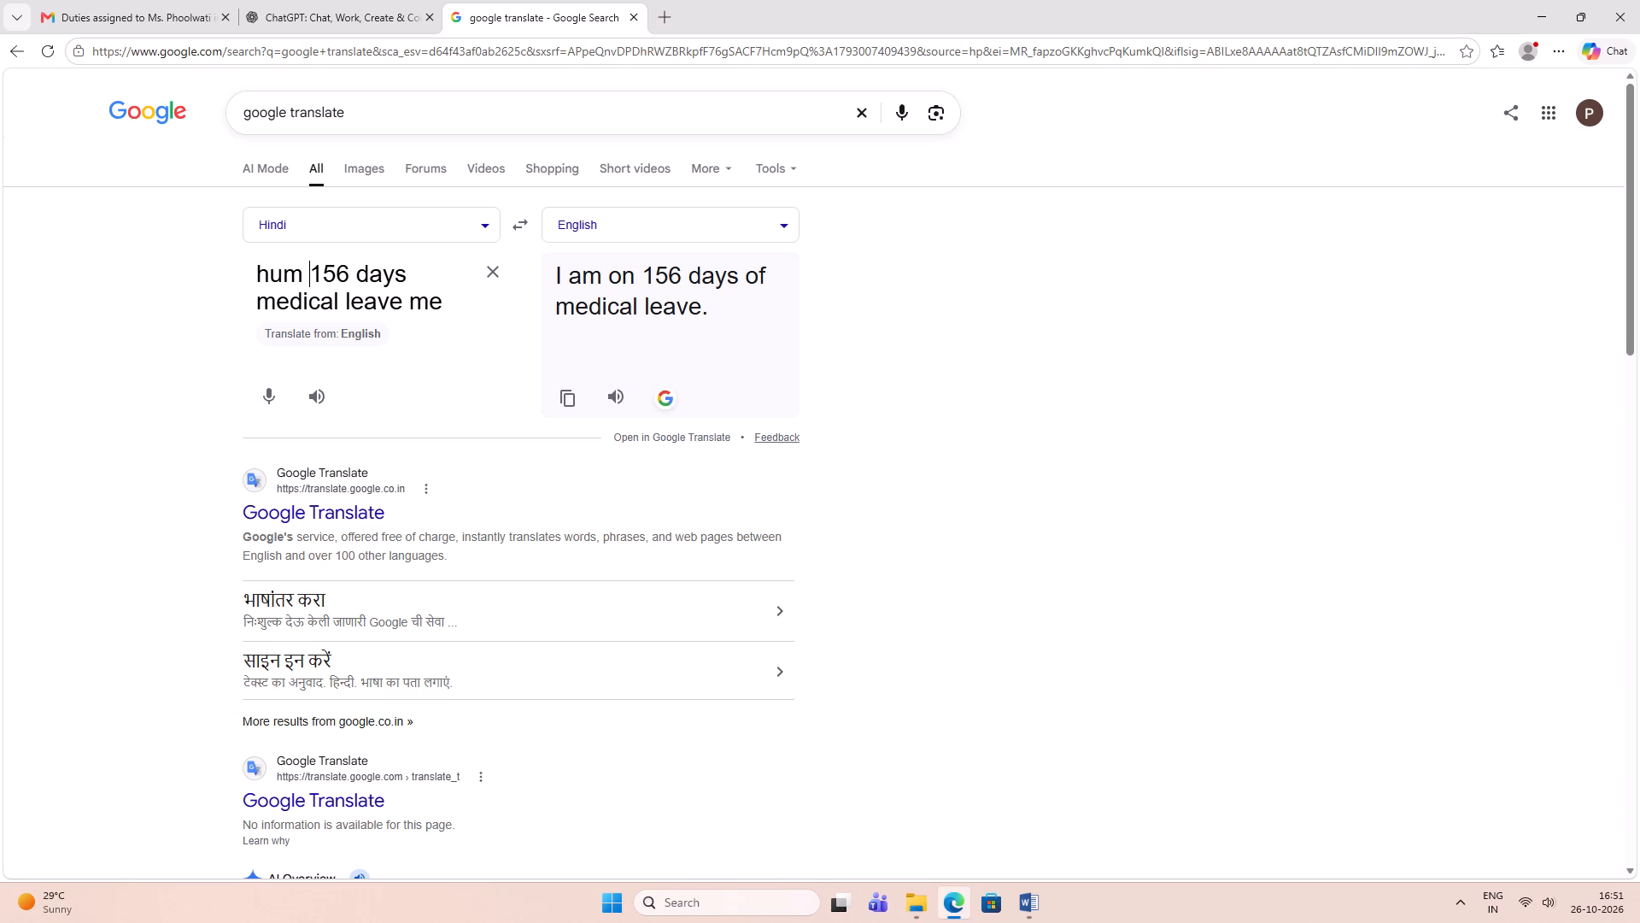
pyautogui.click(450, 301)
pyautogui.write('sirf')
pyautogui.press('space')
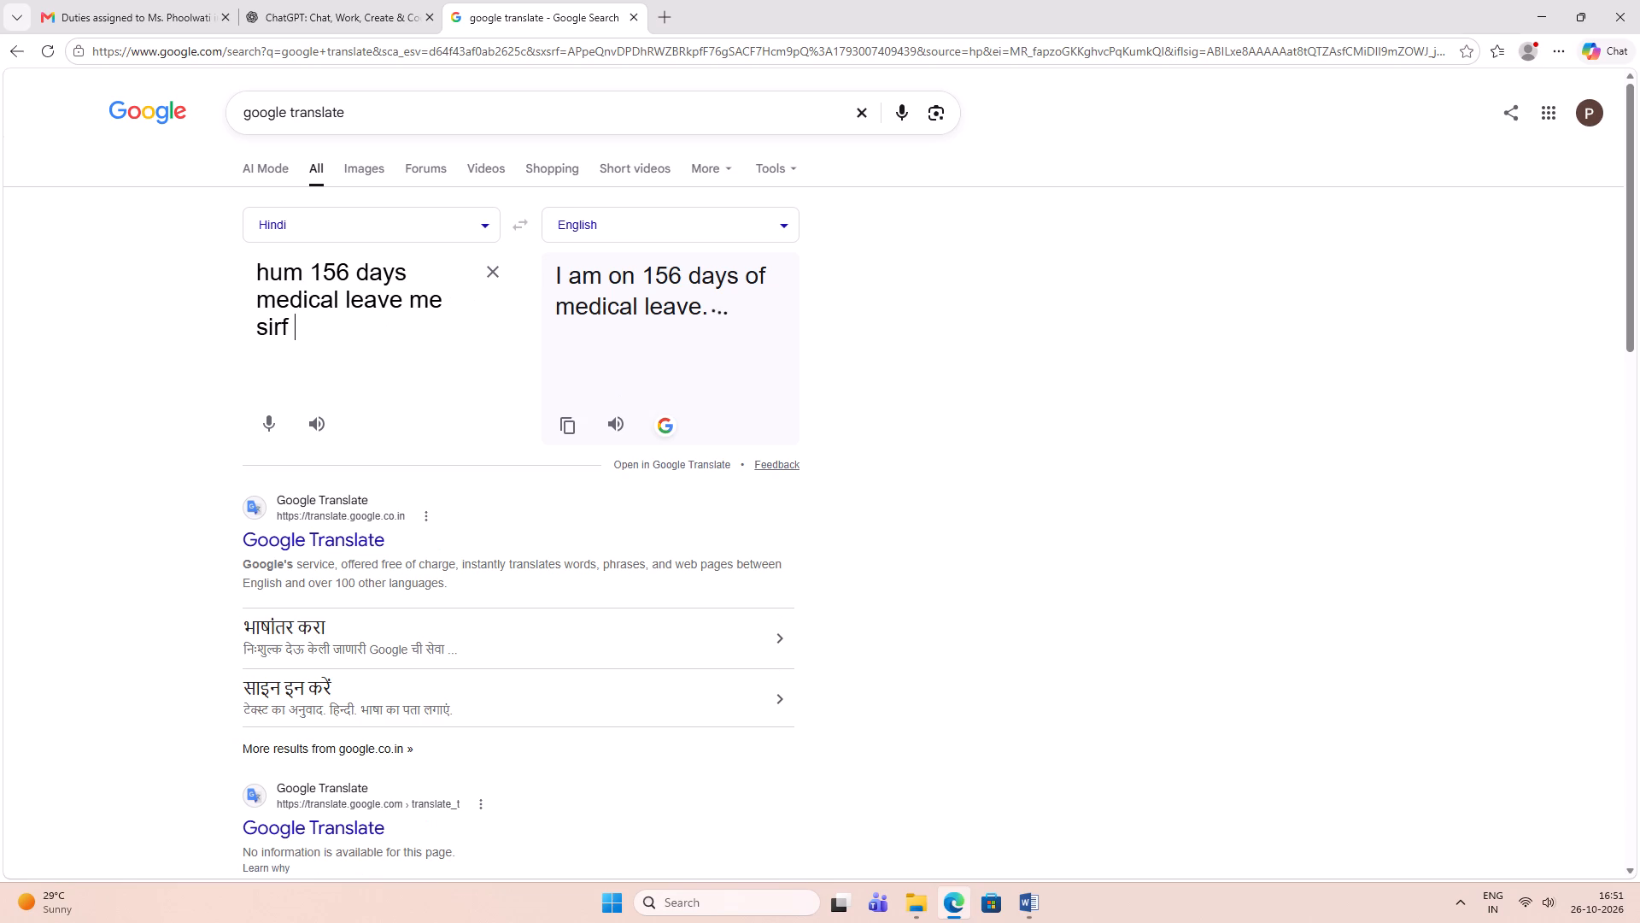
pyautogui.press('9')
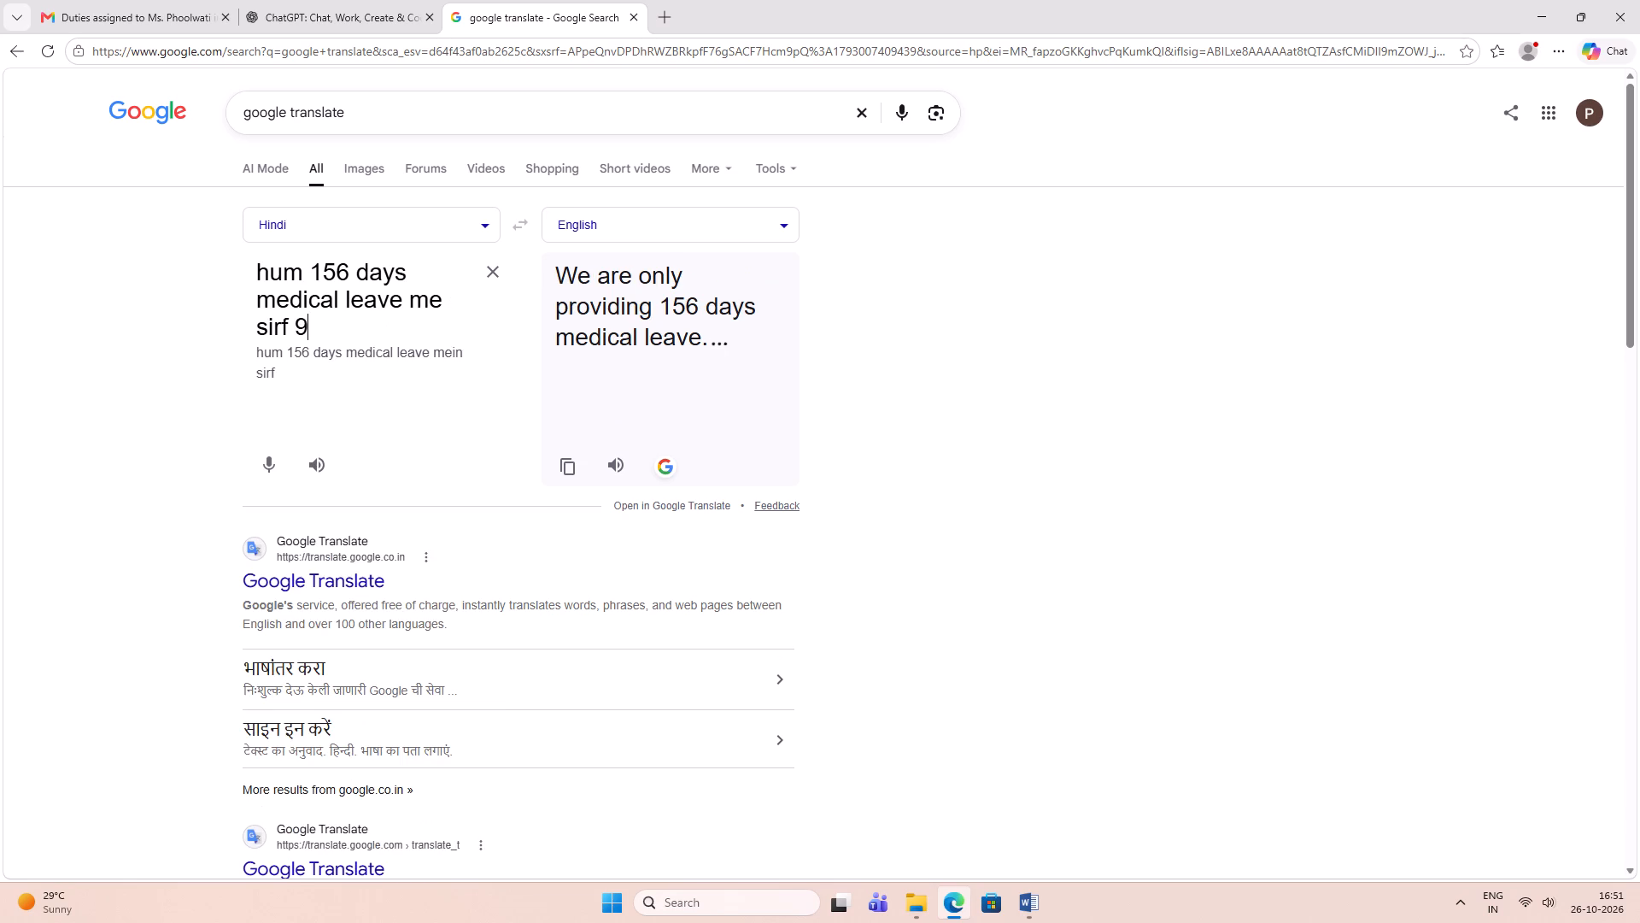
pyautogui.press('space')
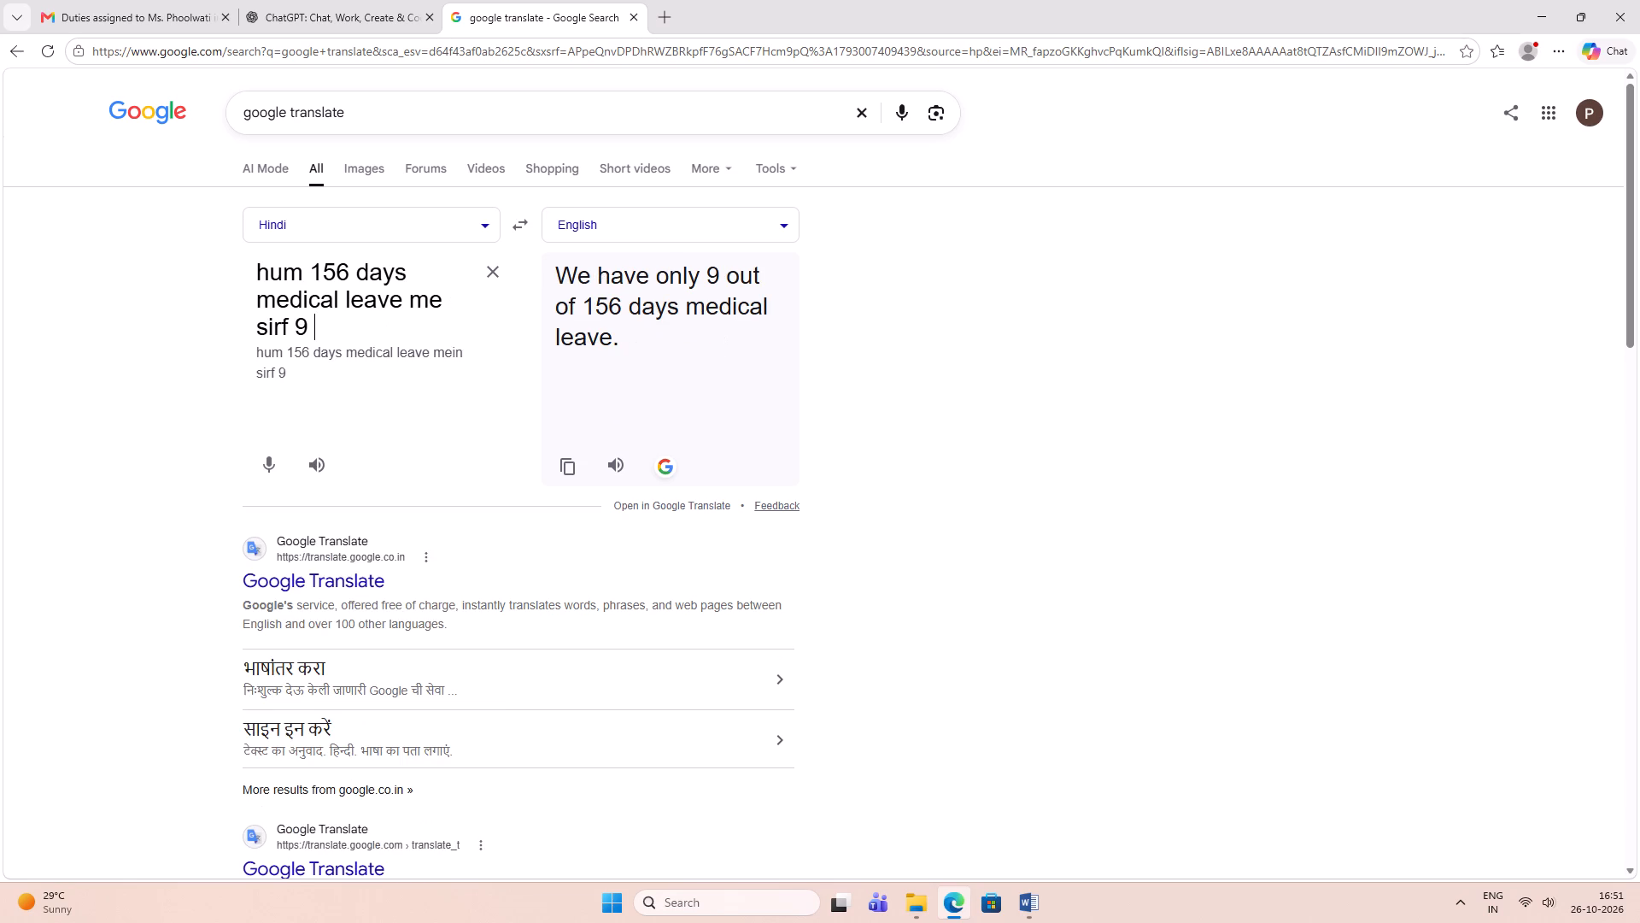
pyautogui.write('medical leave')
pyautogui.press('space')
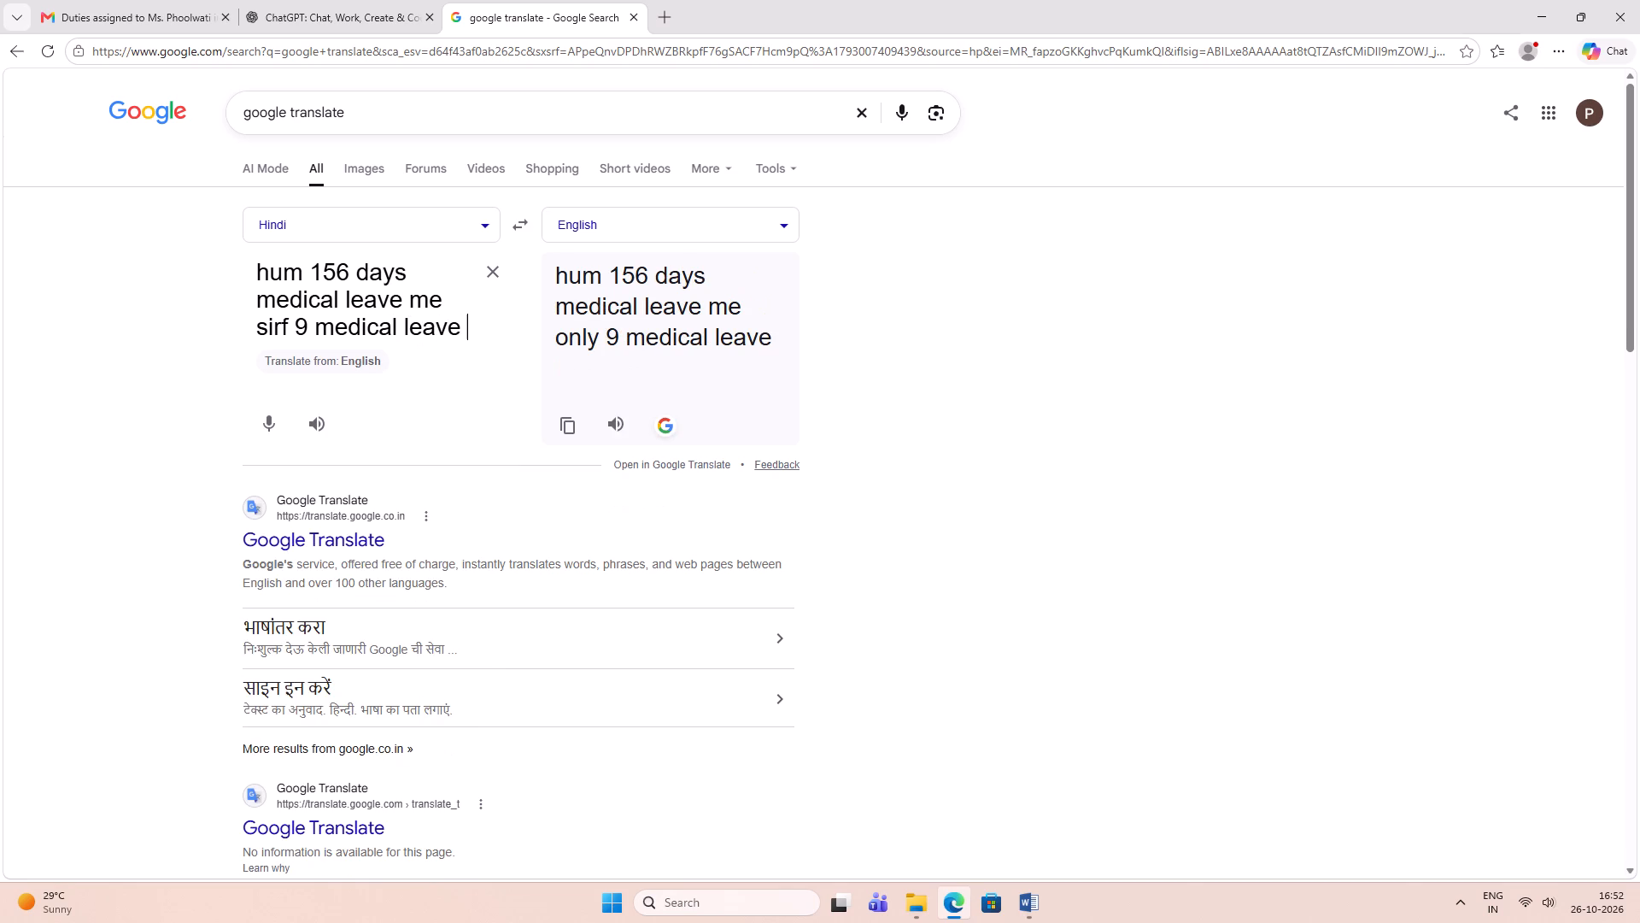
# Add "(9*2=18 commuted leave)" at the end of the Hindi text.
pyautogui.hotkey('shift', '(')
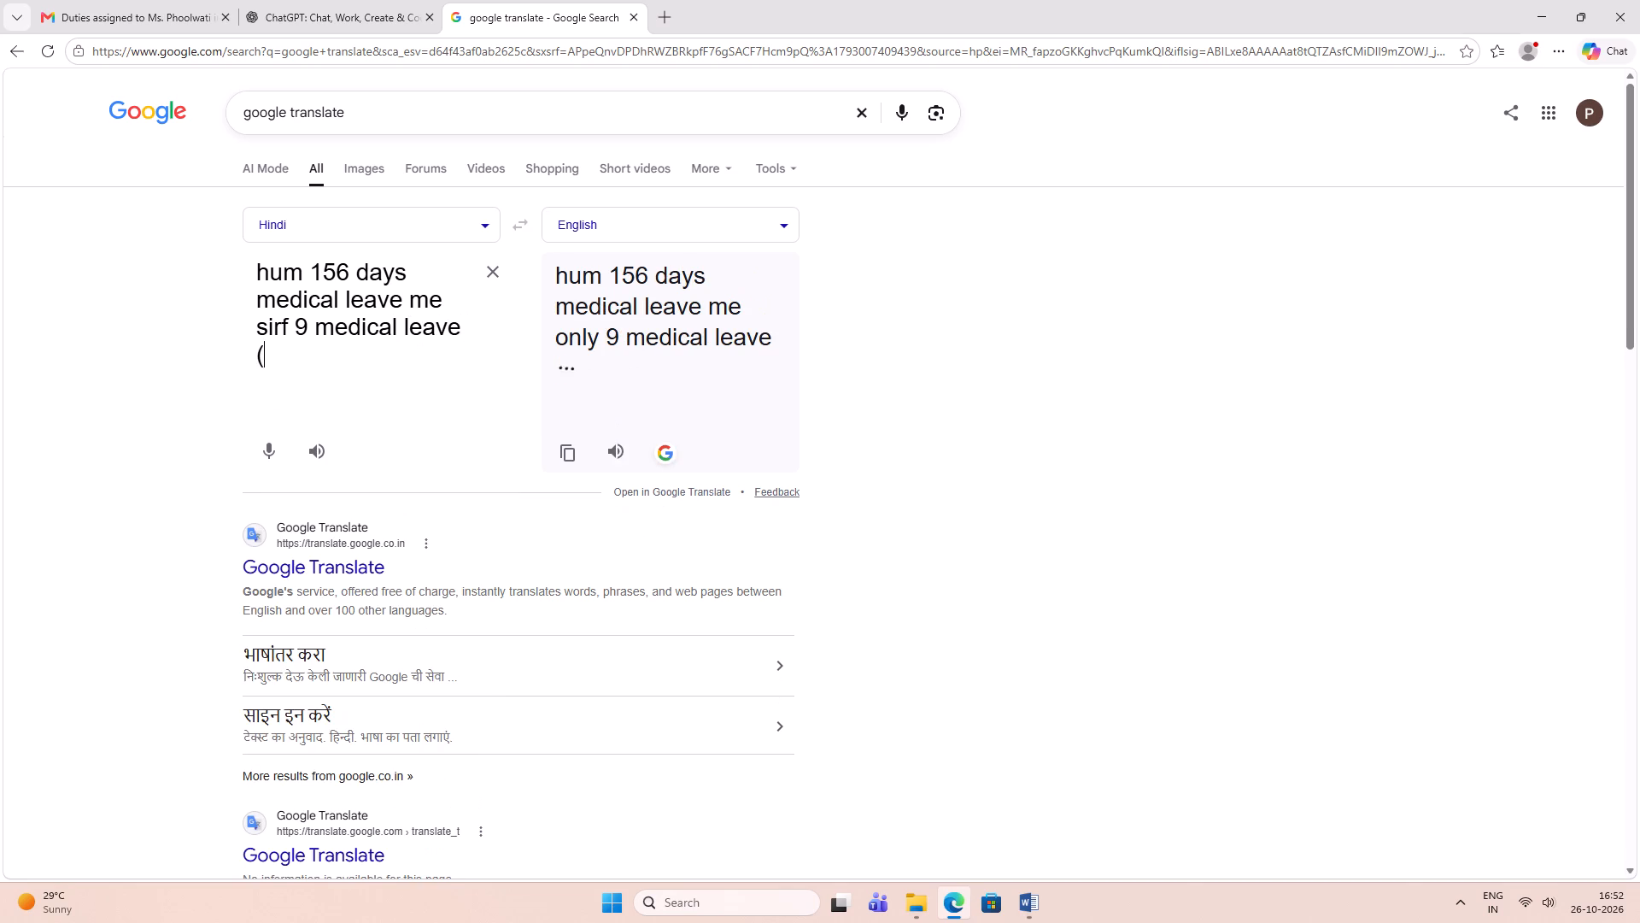
pyautogui.press('9')
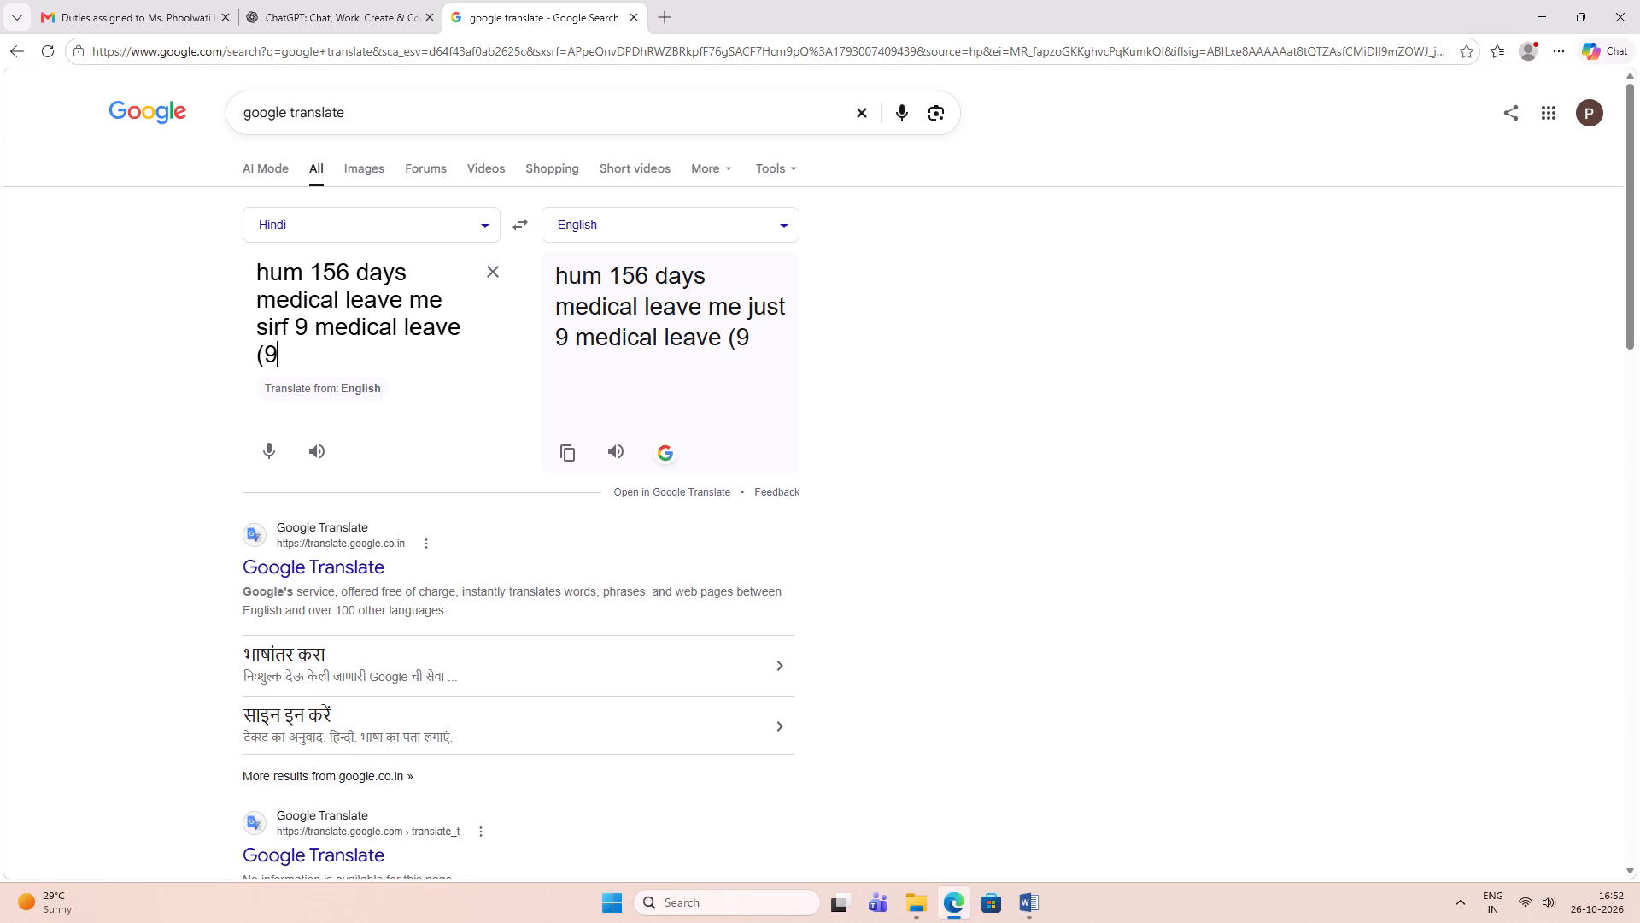
pyautogui.write('*2')
pyautogui.press('=')
pyautogui.write('18')
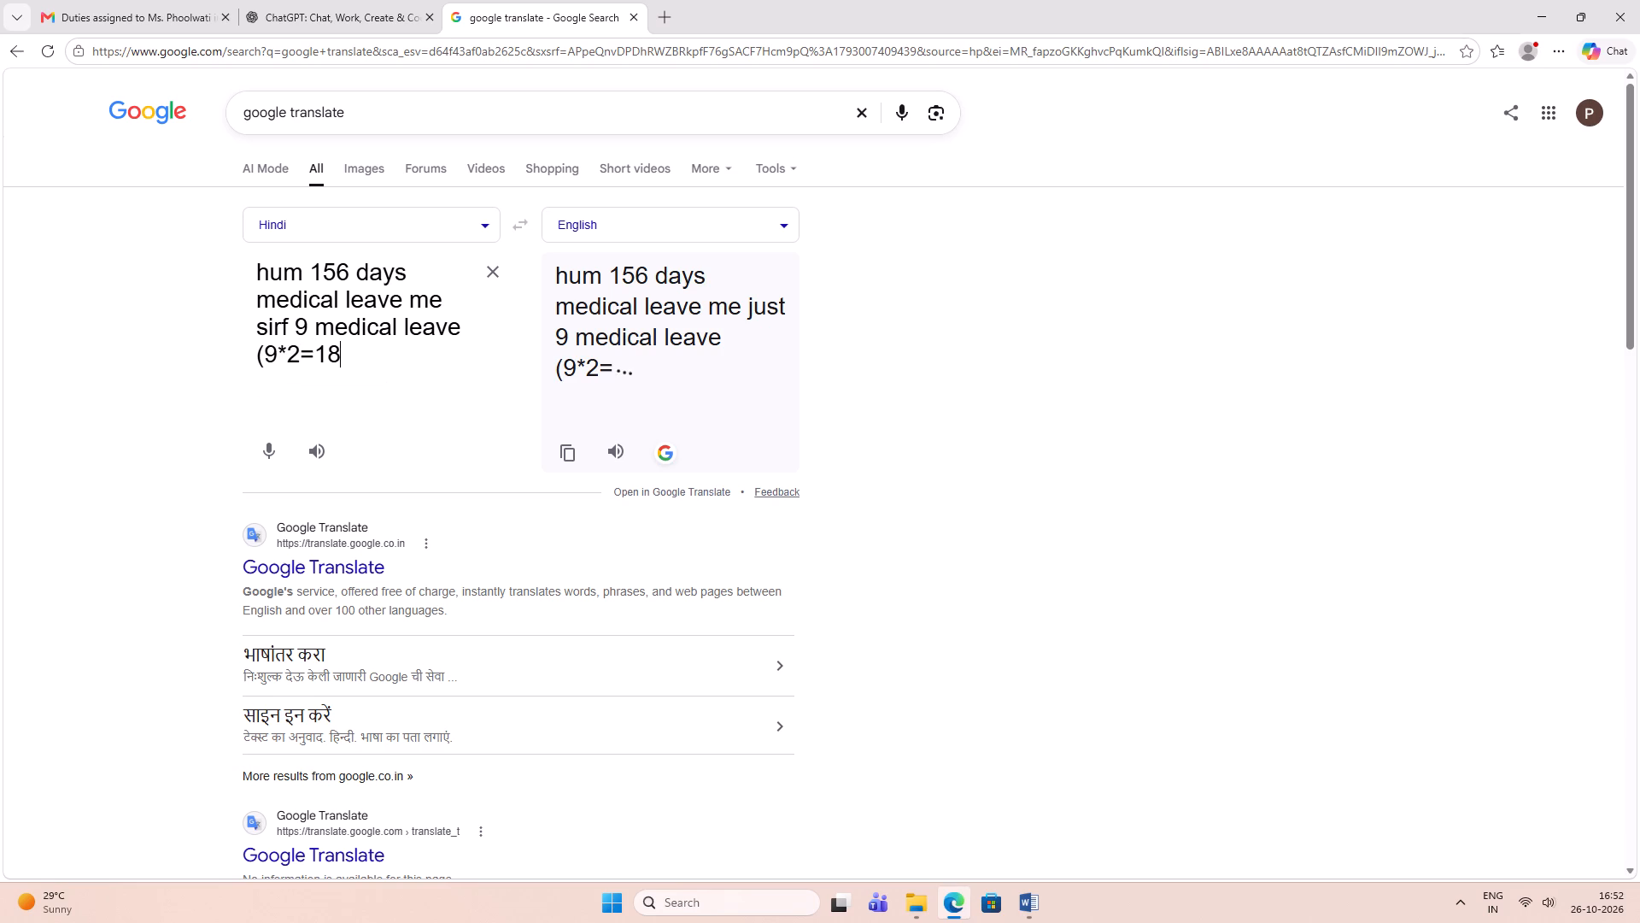
pyautogui.press('space')
pyautogui.write('c')
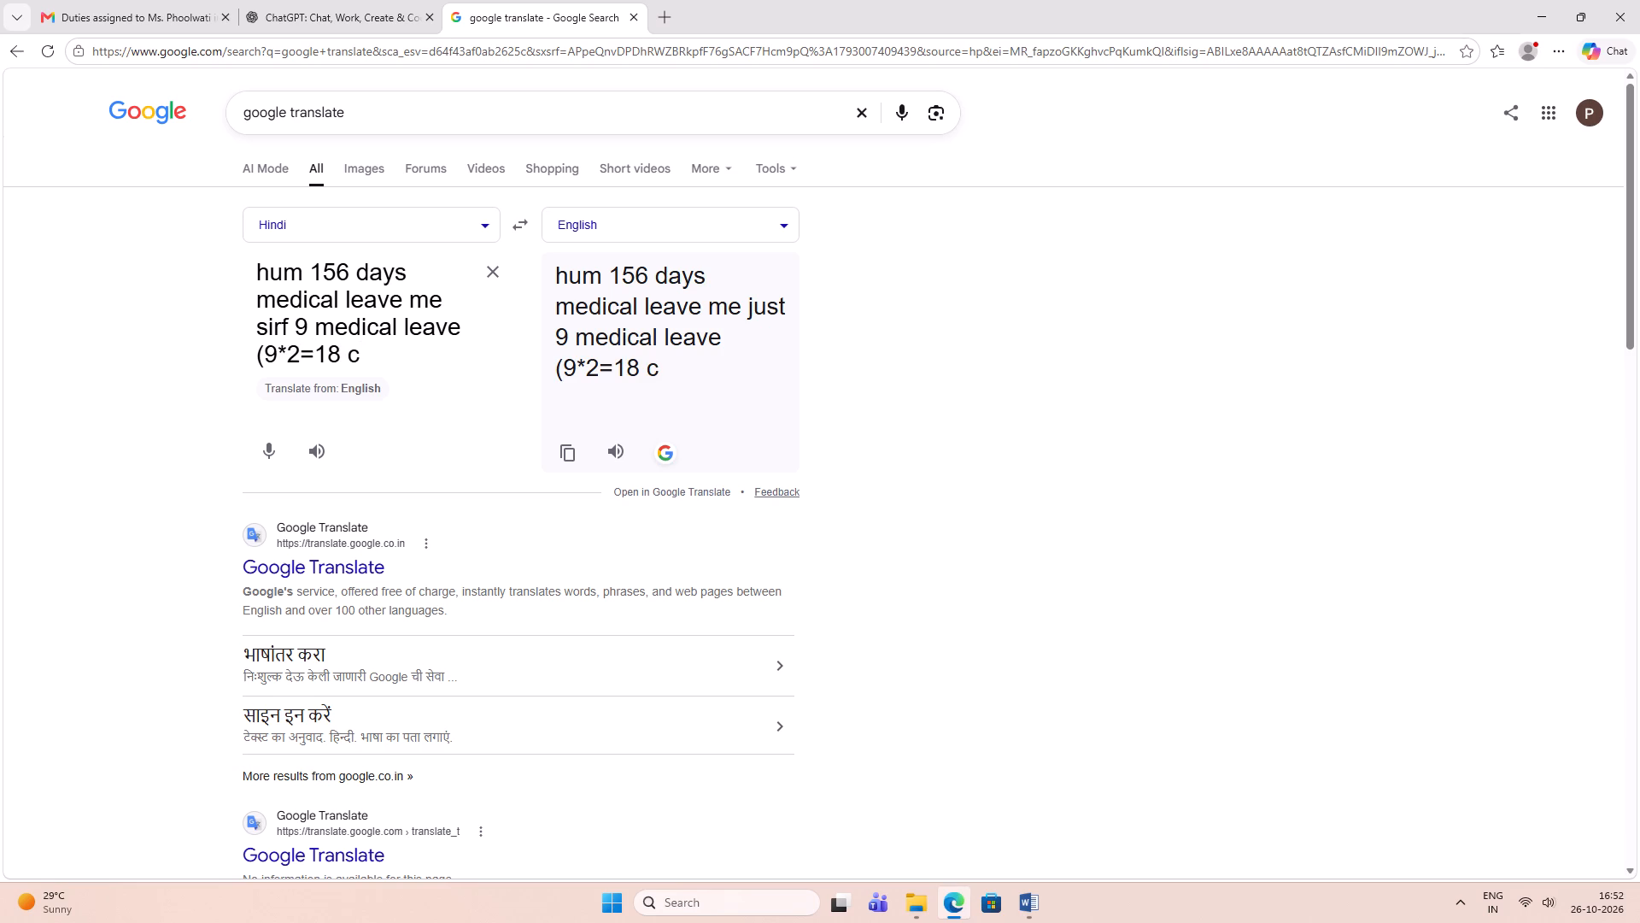
pyautogui.press('i')
pyautogui.press('BackSpace')
pyautogui.write('ommuted leave)')
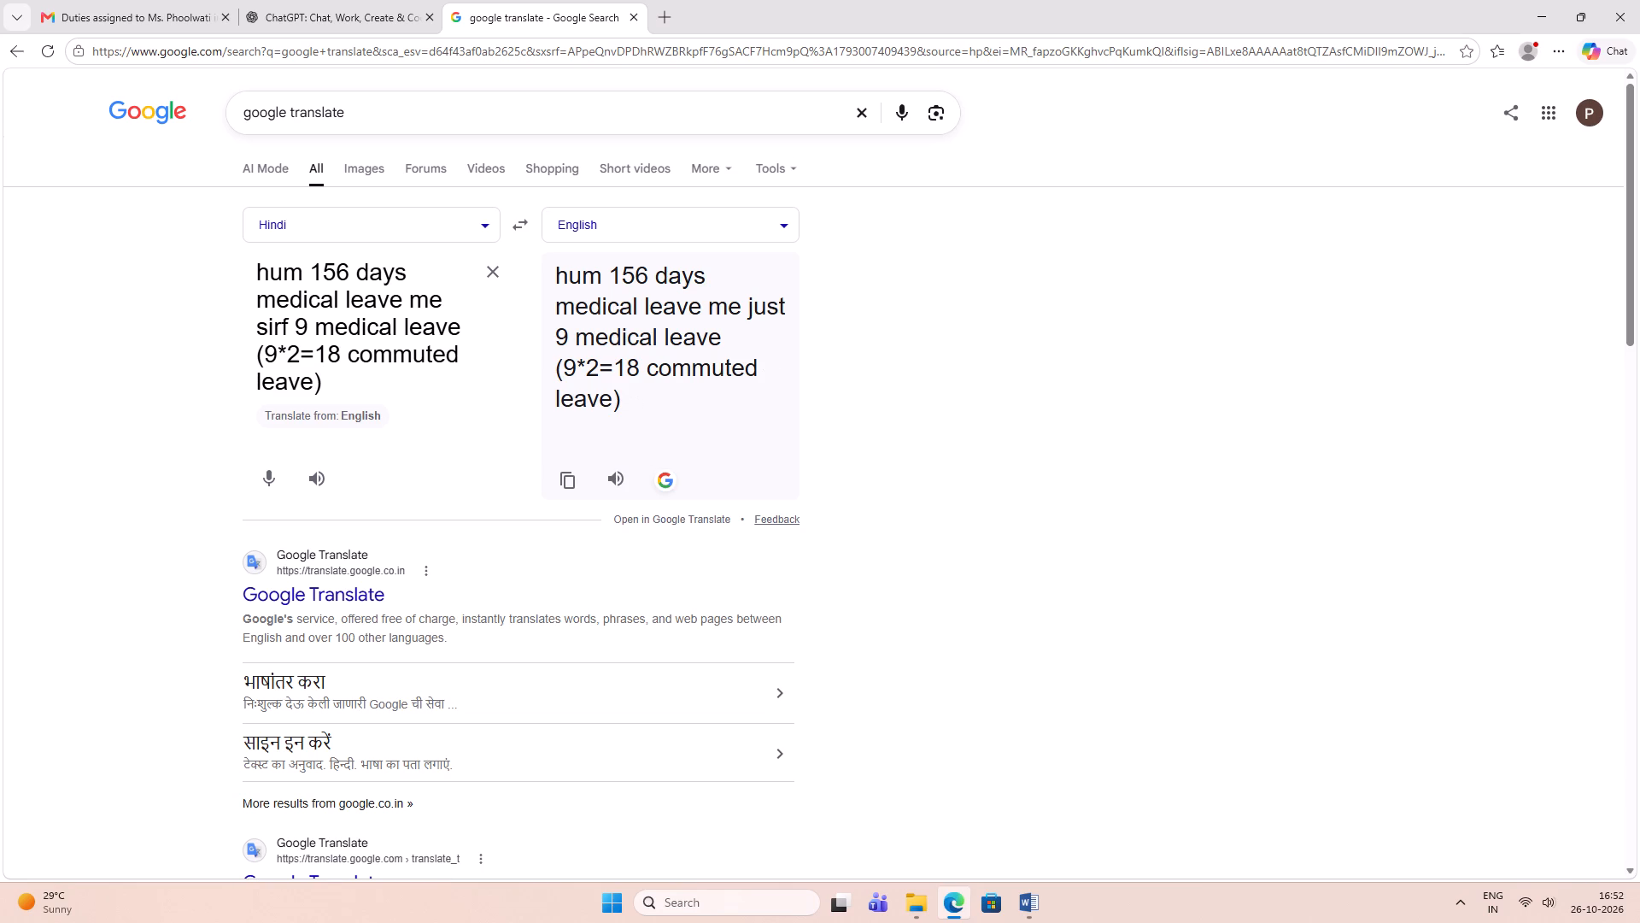
# Check the letter in Word, then replace "medical leave" after the 9 in the translator's Hindi text with "days".
pyautogui.hotkey('alt', 'Tab')
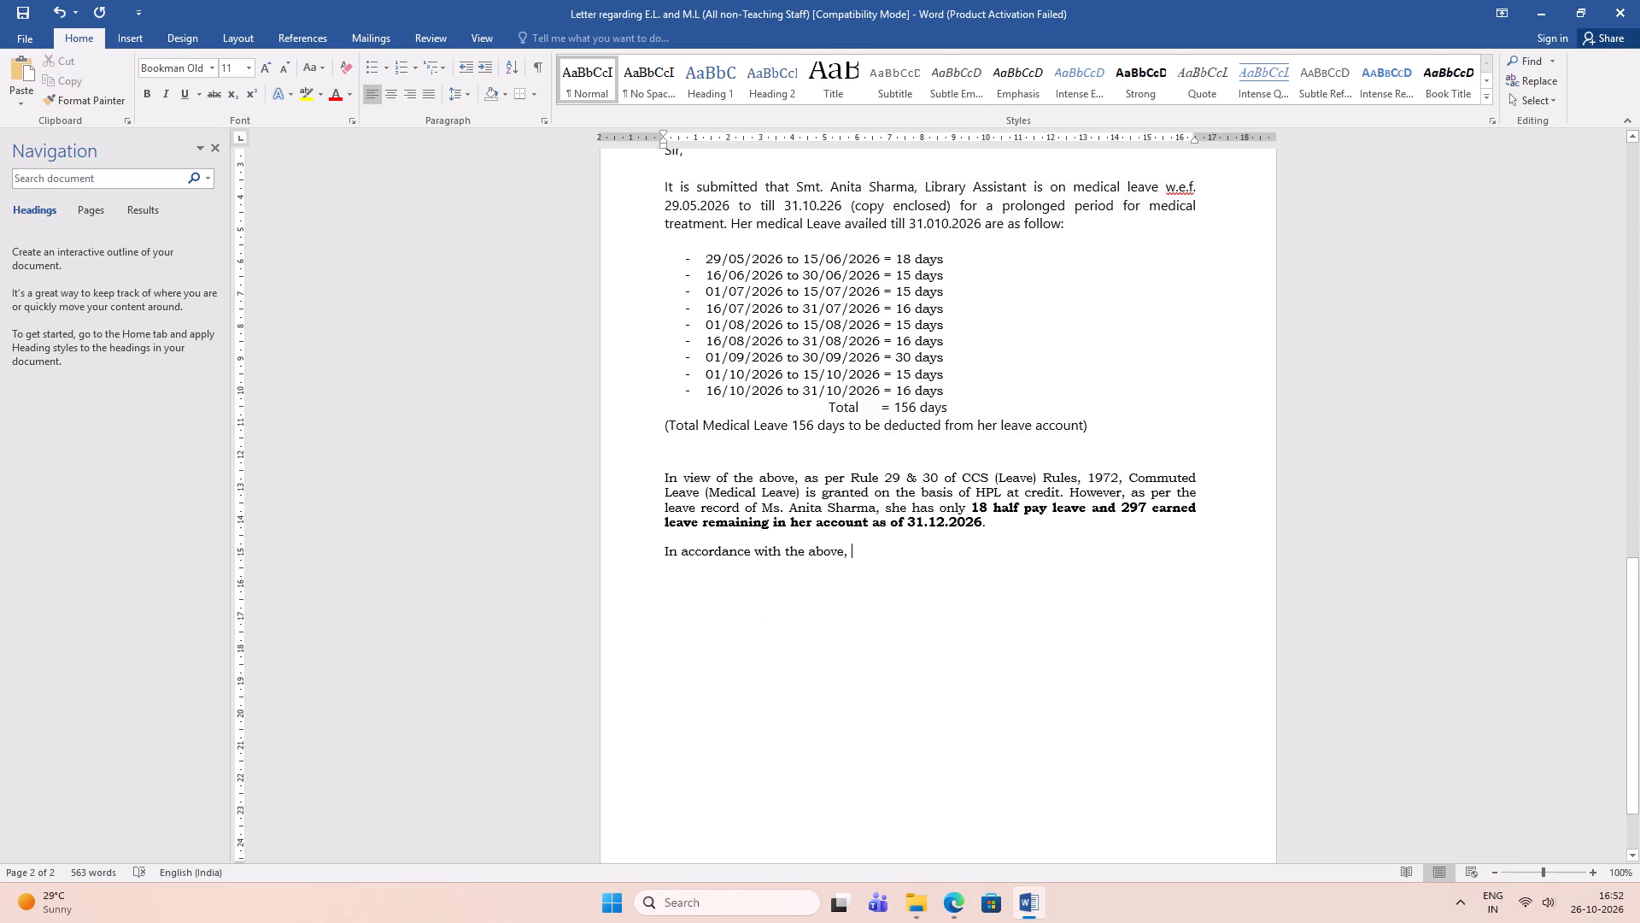
pyautogui.hotkey('alt', 'Tab')
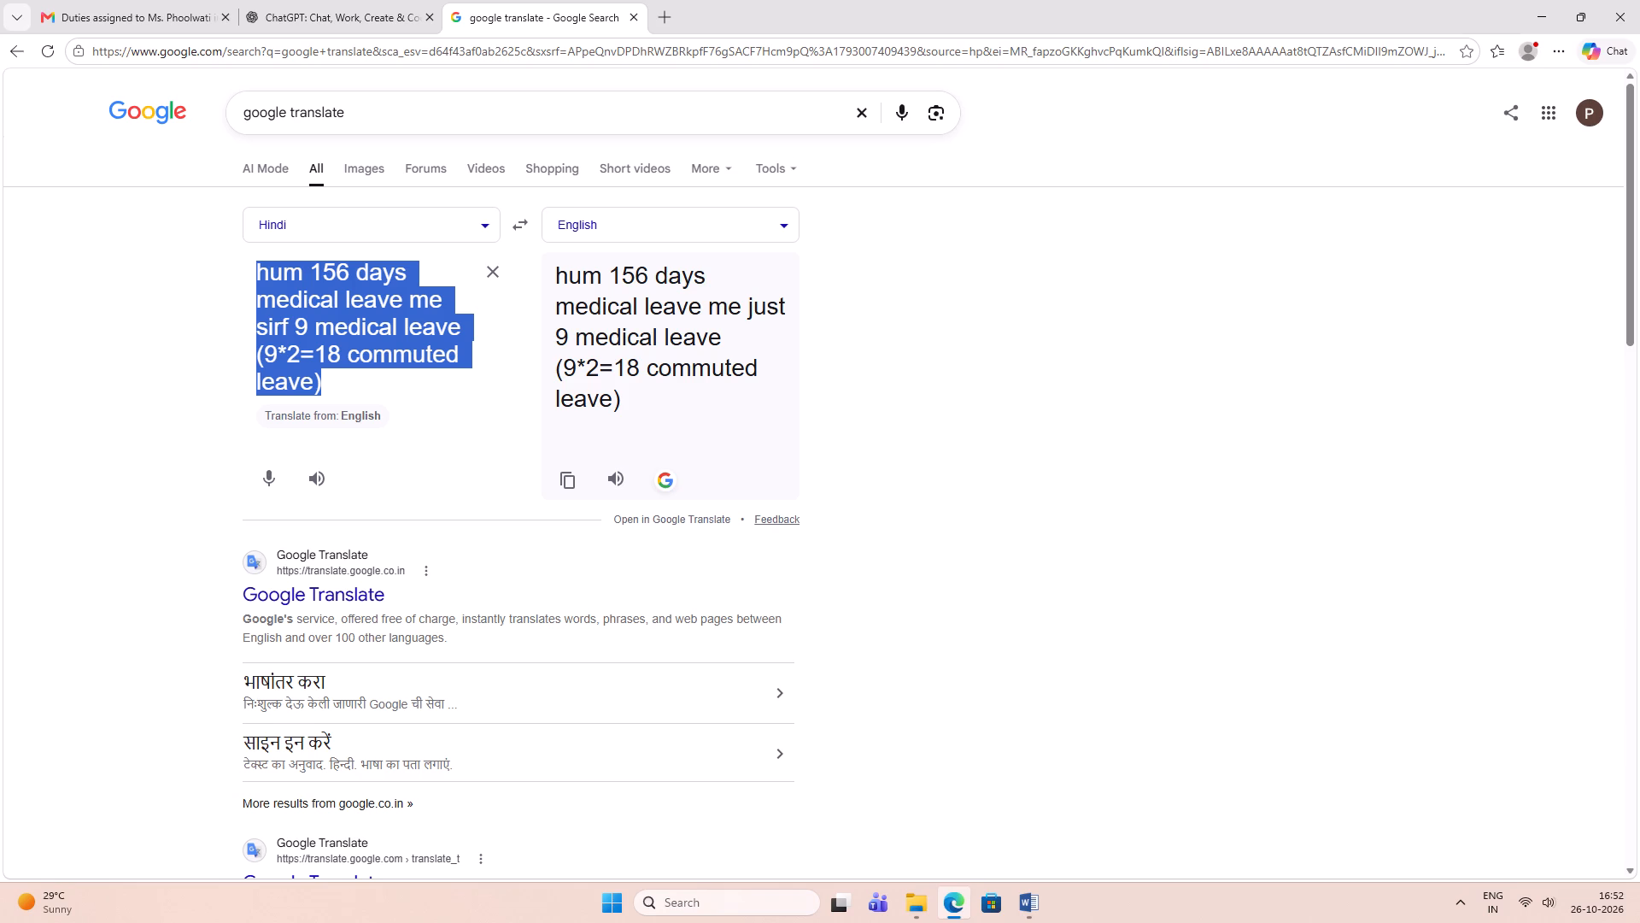
pyautogui.hotkey('alt', 'Tab')
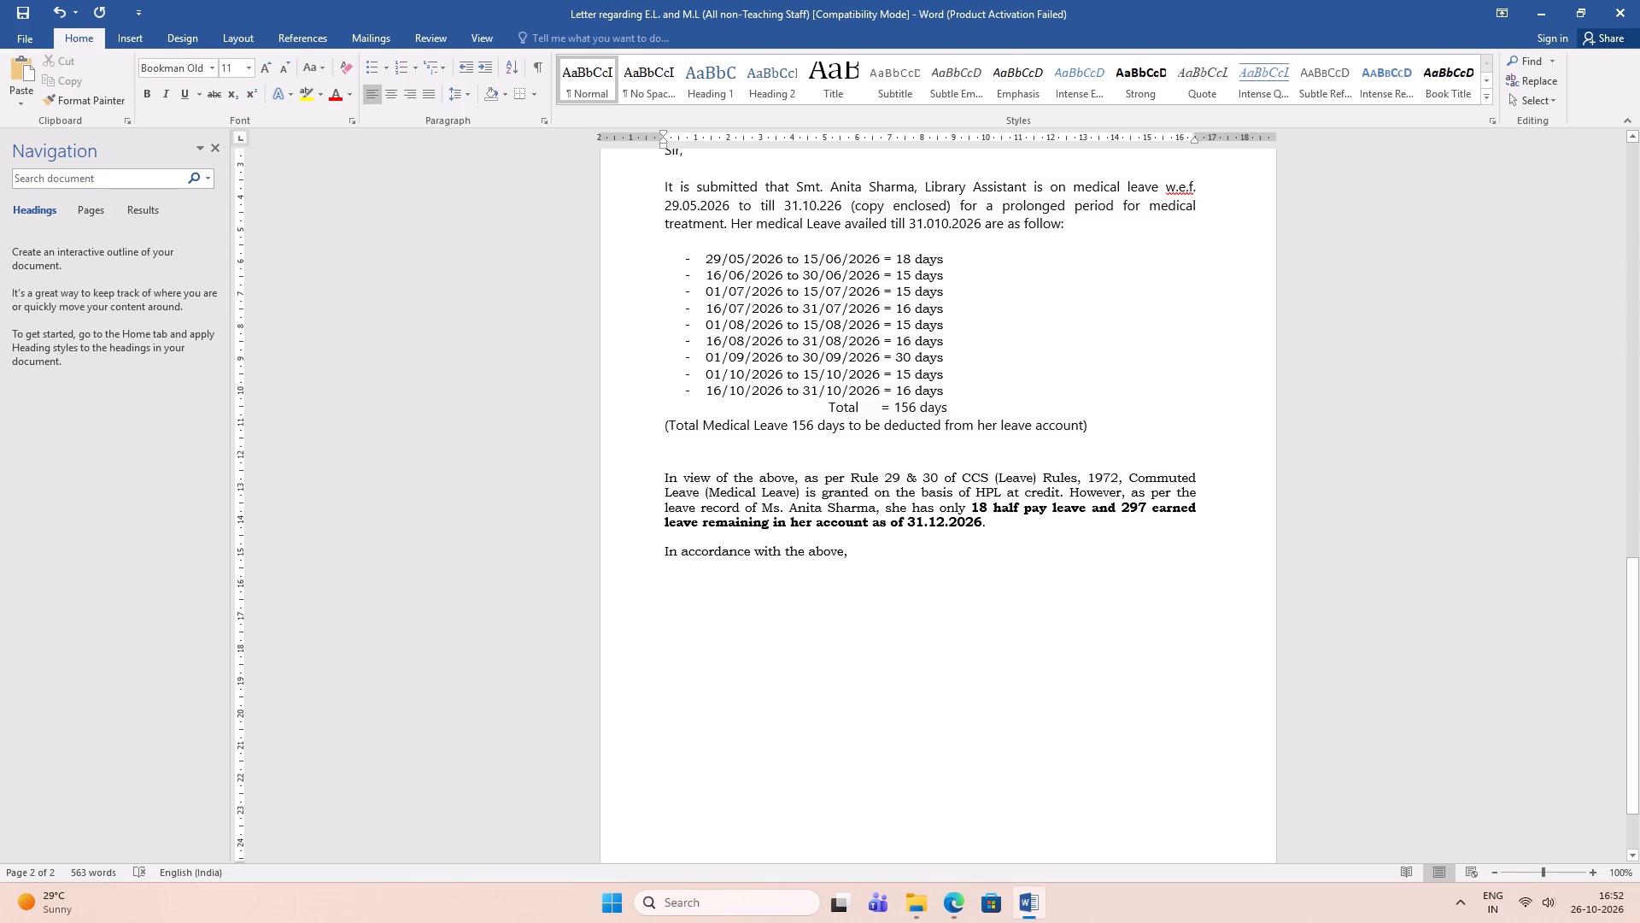
pyautogui.hotkey('alt', 'Tab')
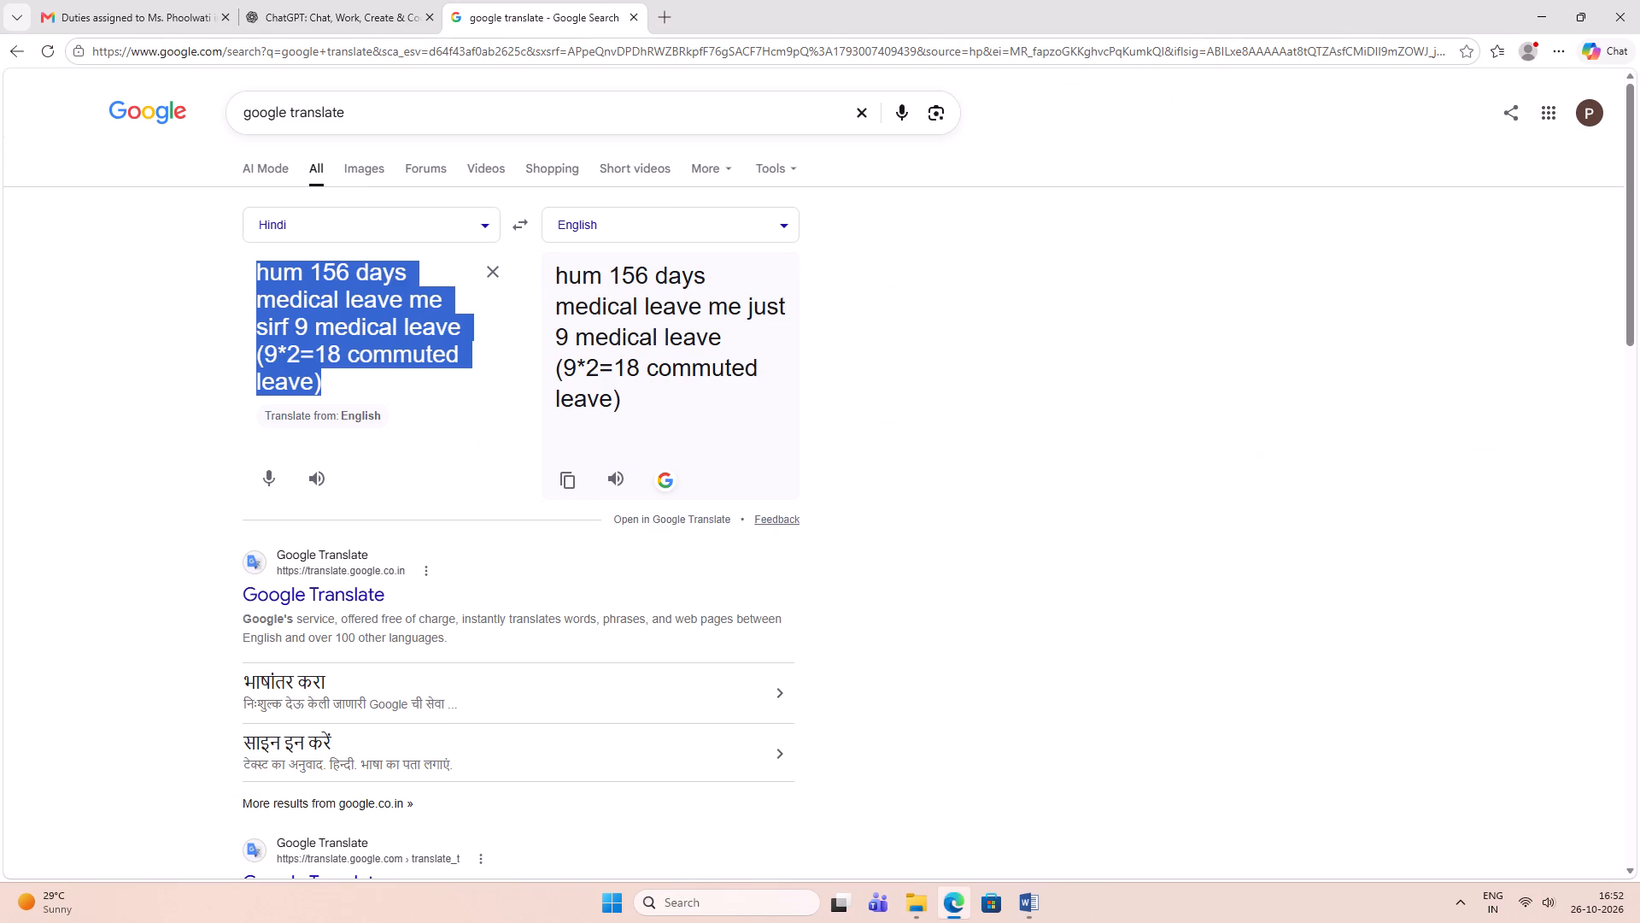
pyautogui.click(318, 325)
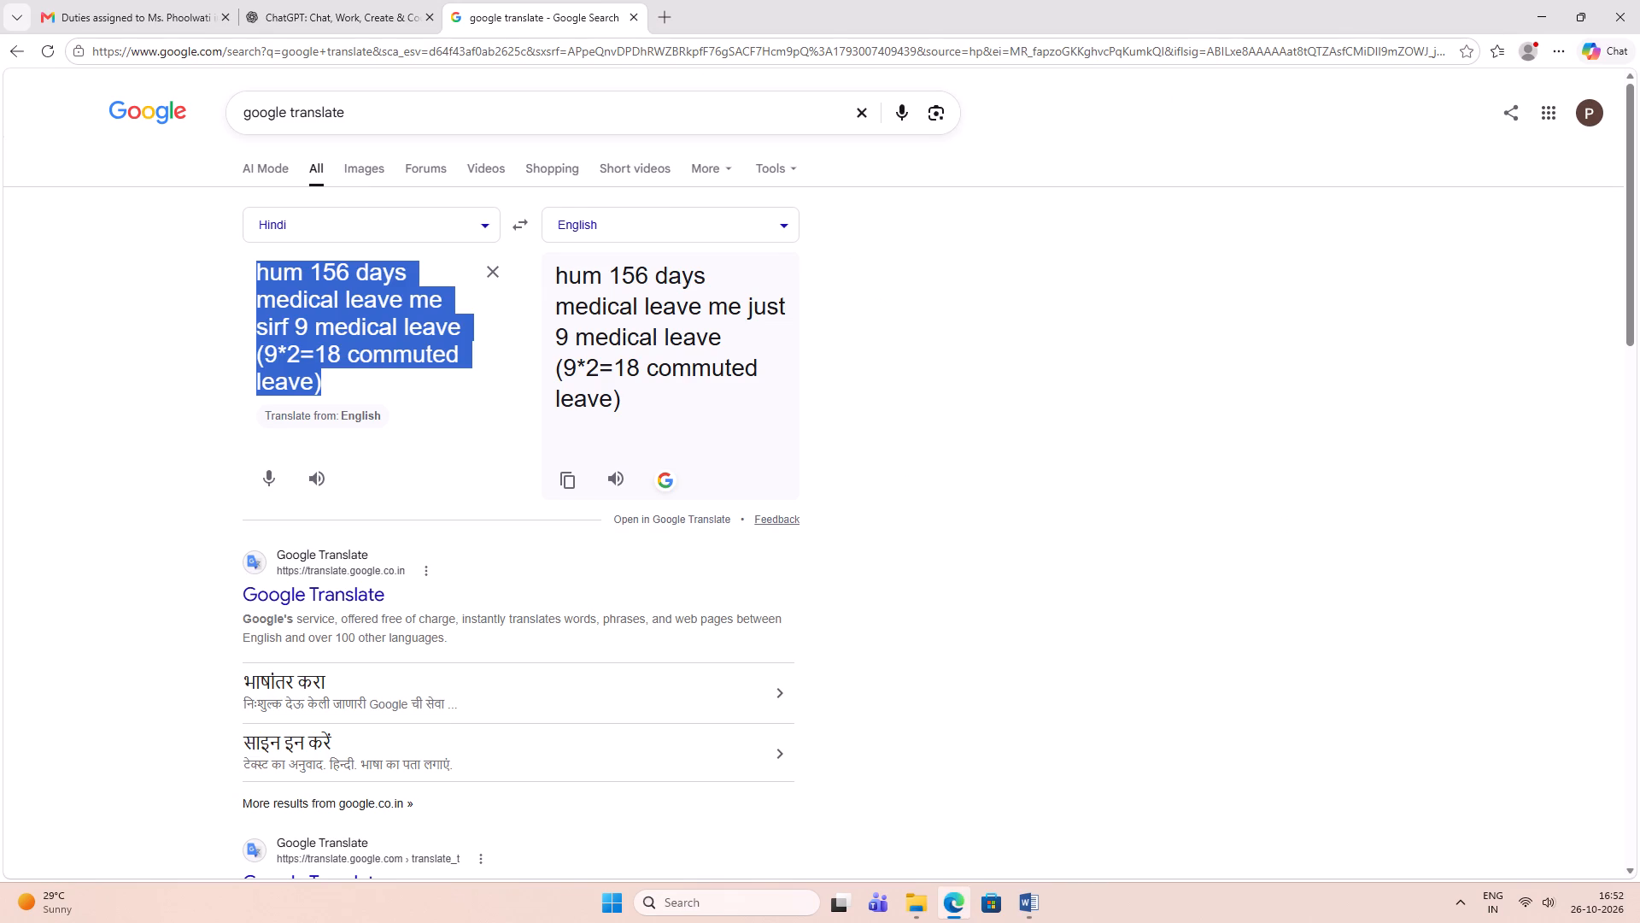
pyautogui.click(315, 327)
pyautogui.press('Delete')
pyautogui.press('Delete')
pyautogui.press('Delete')
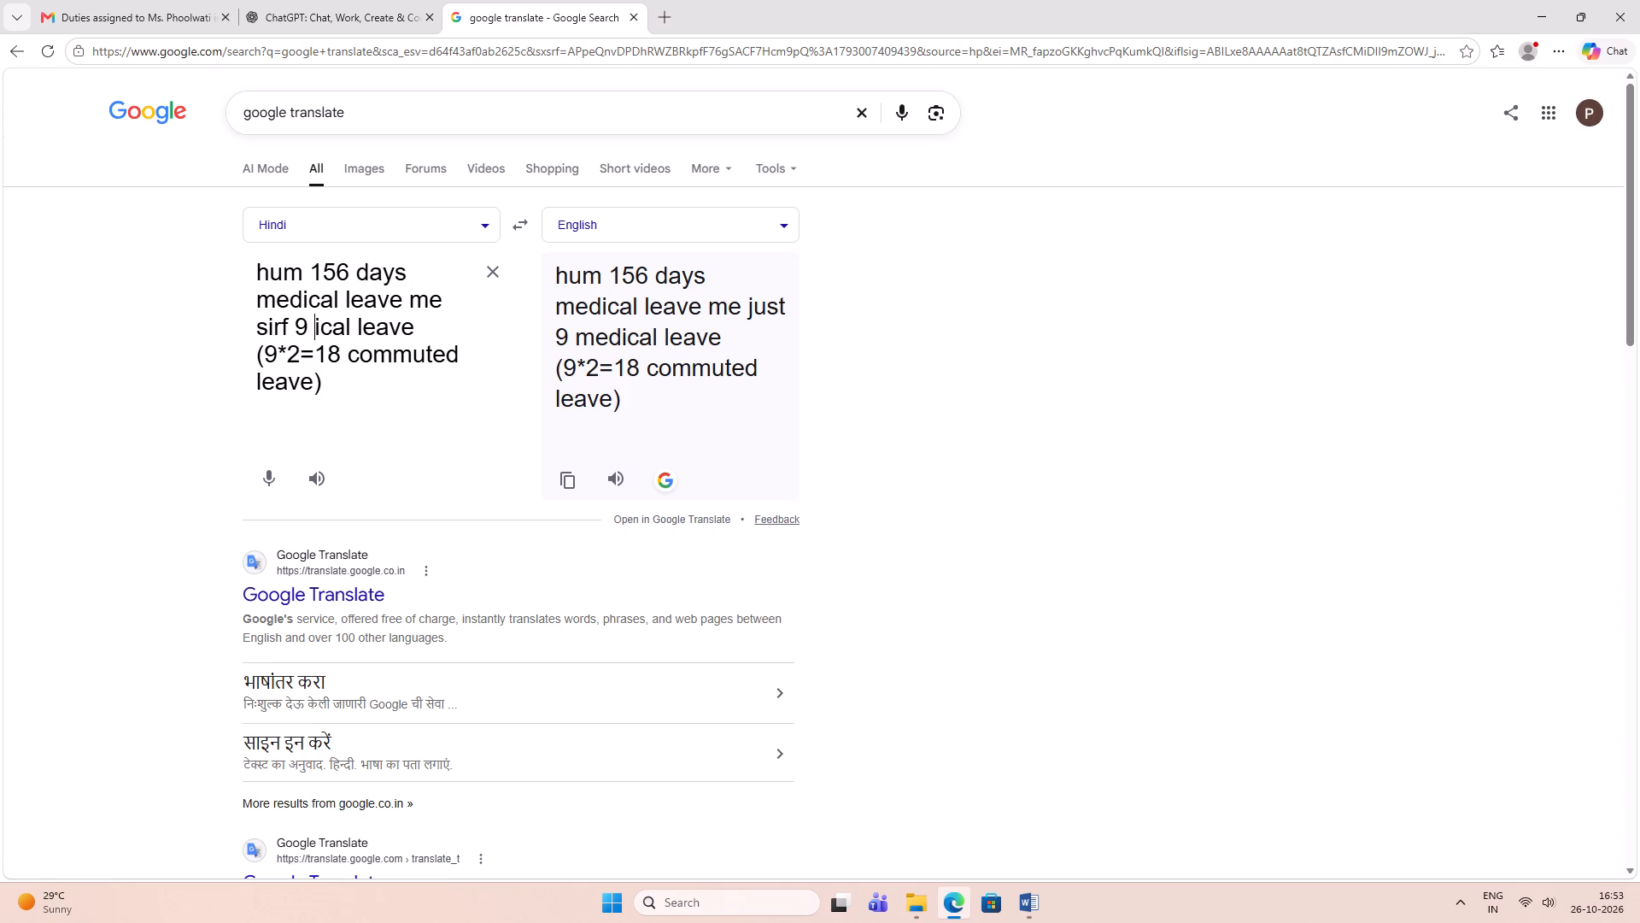
pyautogui.press('Delete')
pyautogui.press('Delete')
pyautogui.press('Delete')
pyautogui.press('Delete')
pyautogui.press('Delete')
pyautogui.press('Delete')
pyautogui.press('Delete')
pyautogui.press('Delete')
pyautogui.press('Delete')
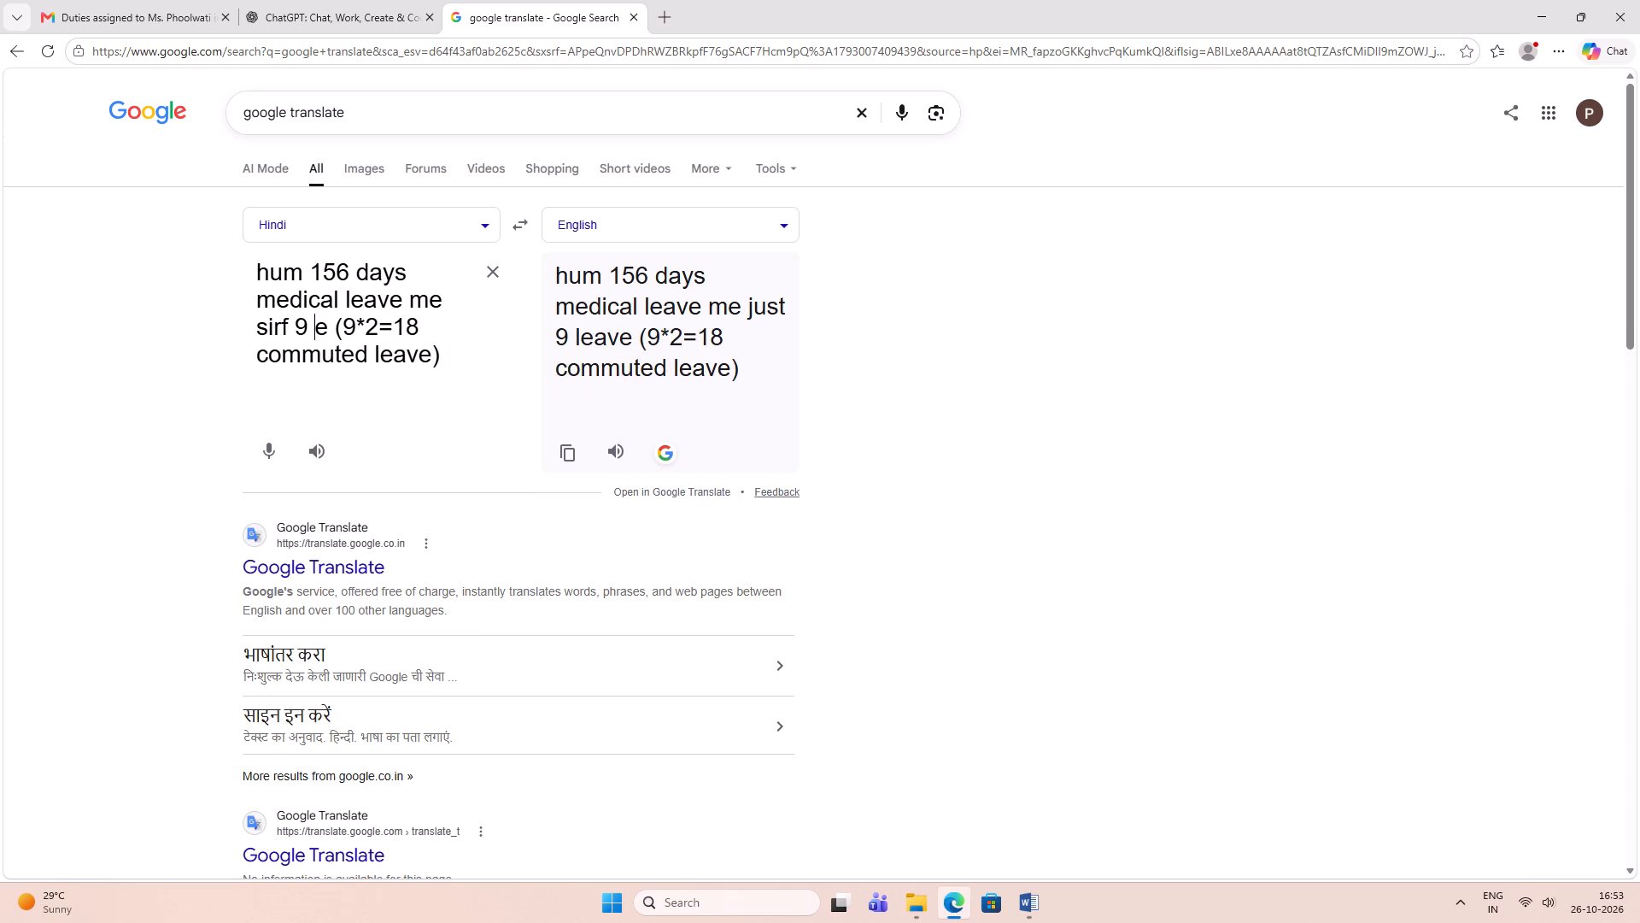
pyautogui.press('Delete')
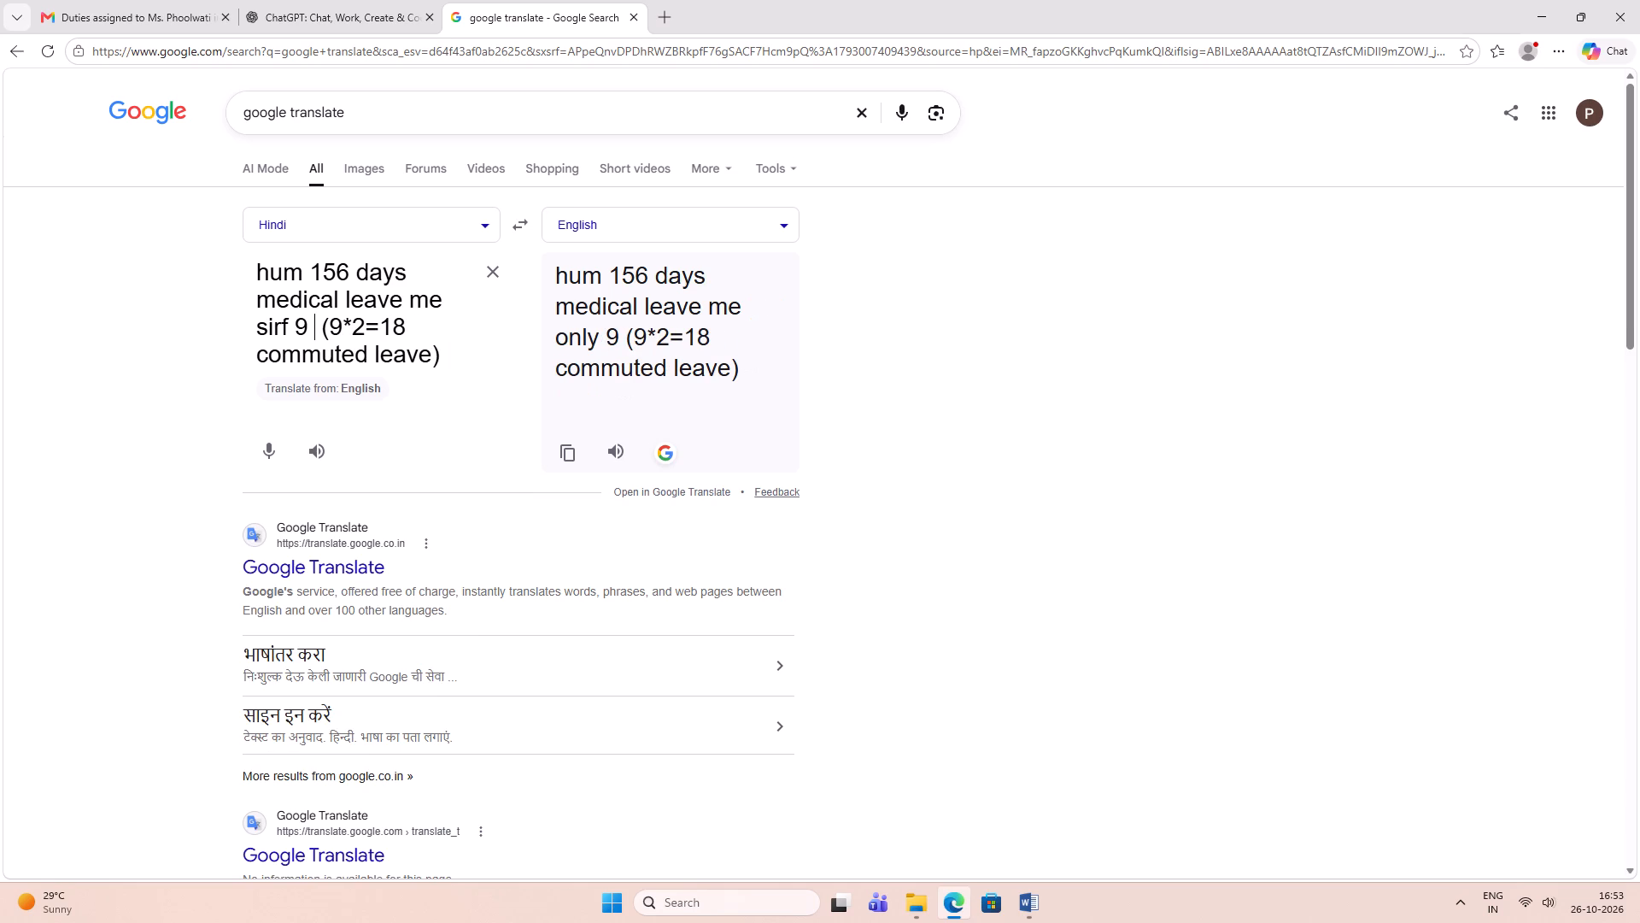
pyautogui.write('days')
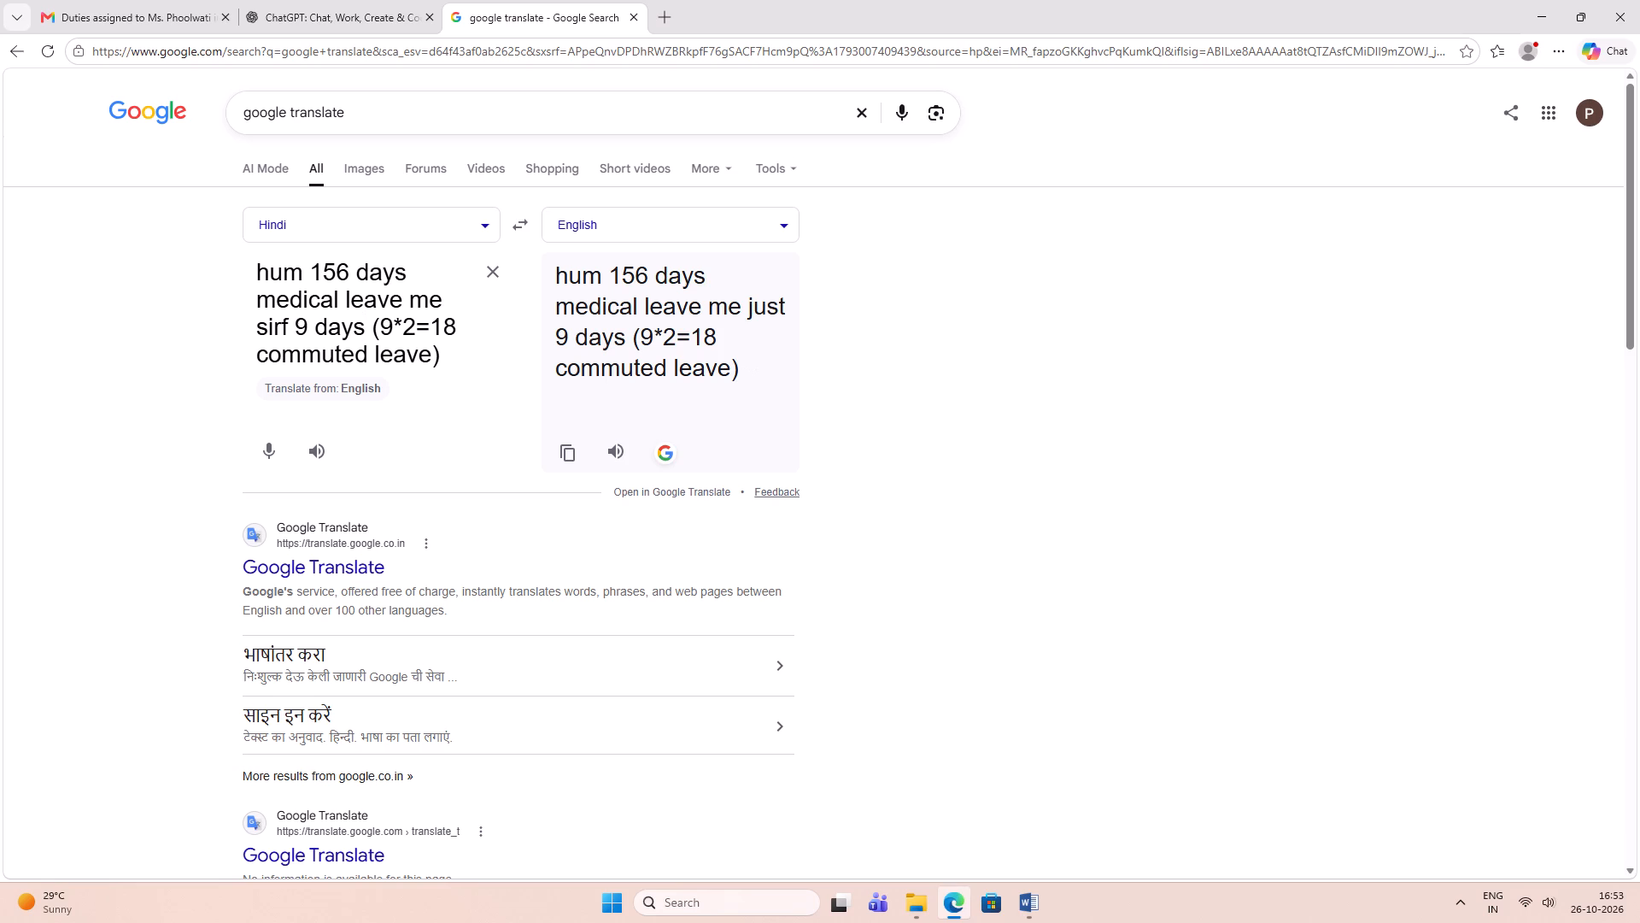
# Insert "ki medical leave deduct kar sakte hain" after "9 days" in the Hindi text, before the bracketed commuted leave calculation.
pyautogui.press('space')
pyautogui.write('ki med')
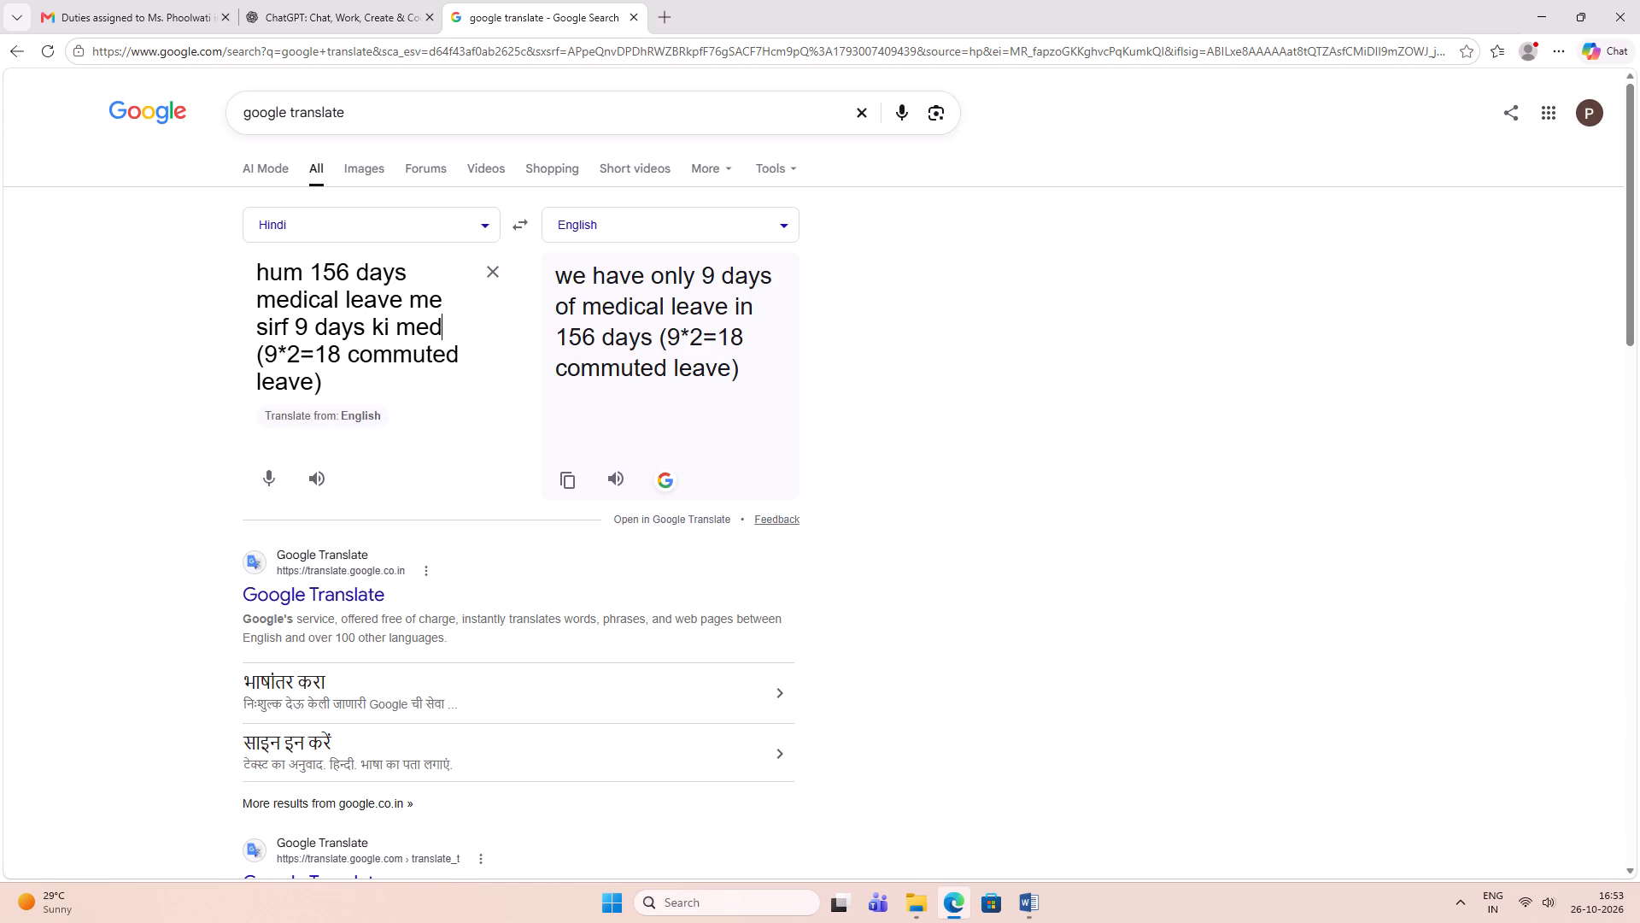
pyautogui.write('ical leave de')
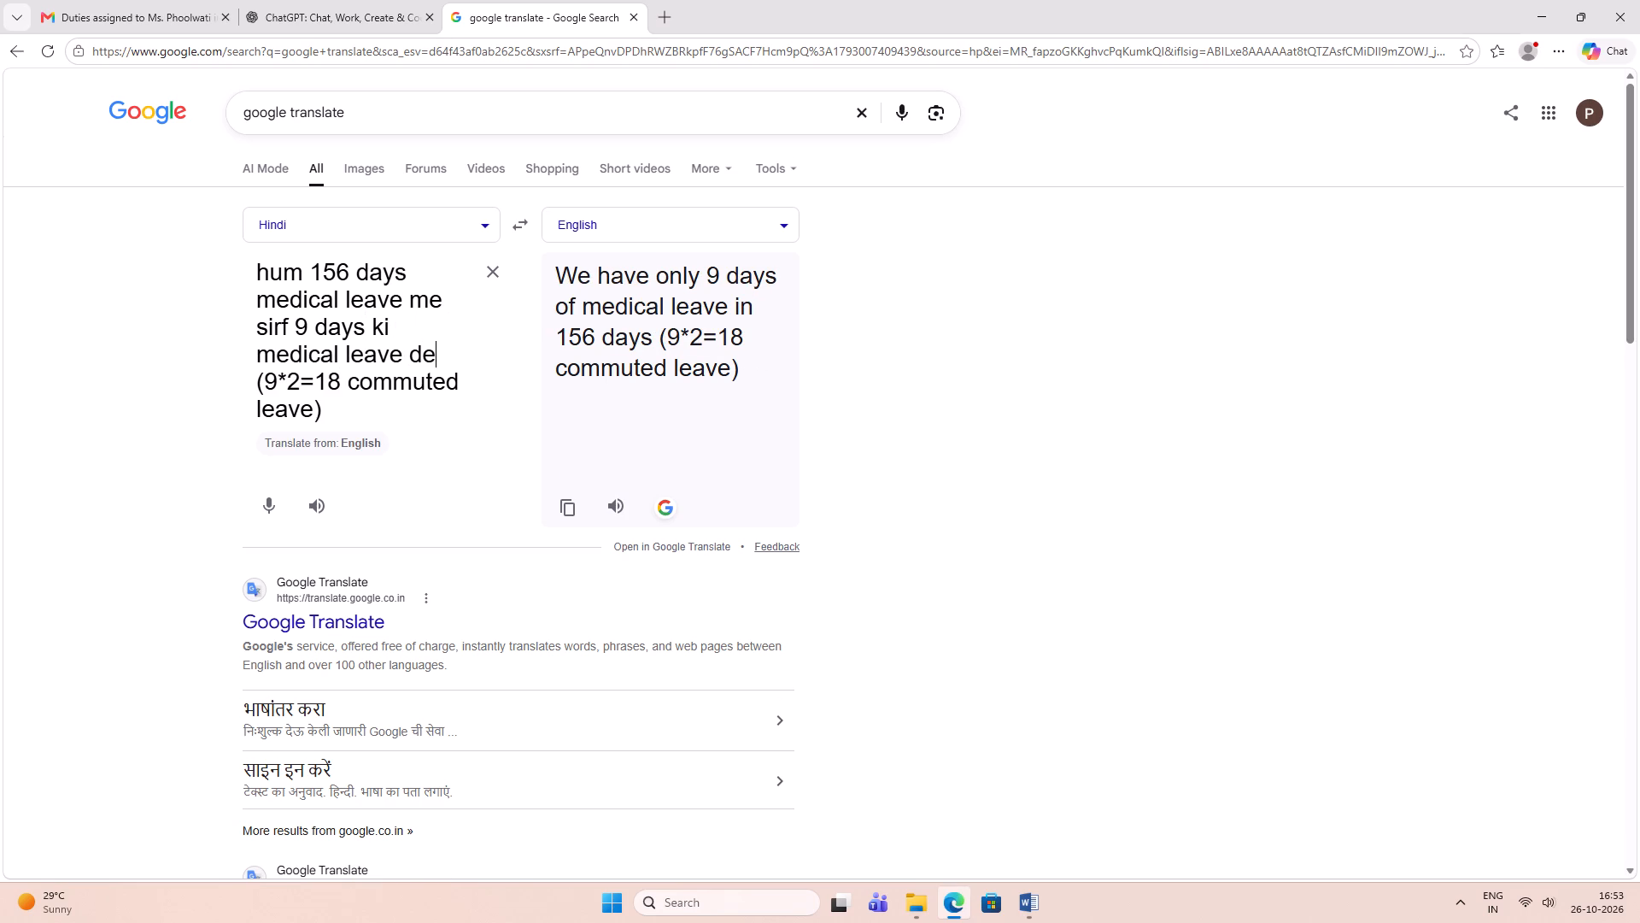
pyautogui.write('dut k')
pyautogui.press('BackSpace')
pyautogui.press('BackSpace')
pyautogui.press('BackSpace')
pyautogui.write('ct kar')
pyautogui.press('space')
pyautogui.write('sakte')
pyautogui.press('space')
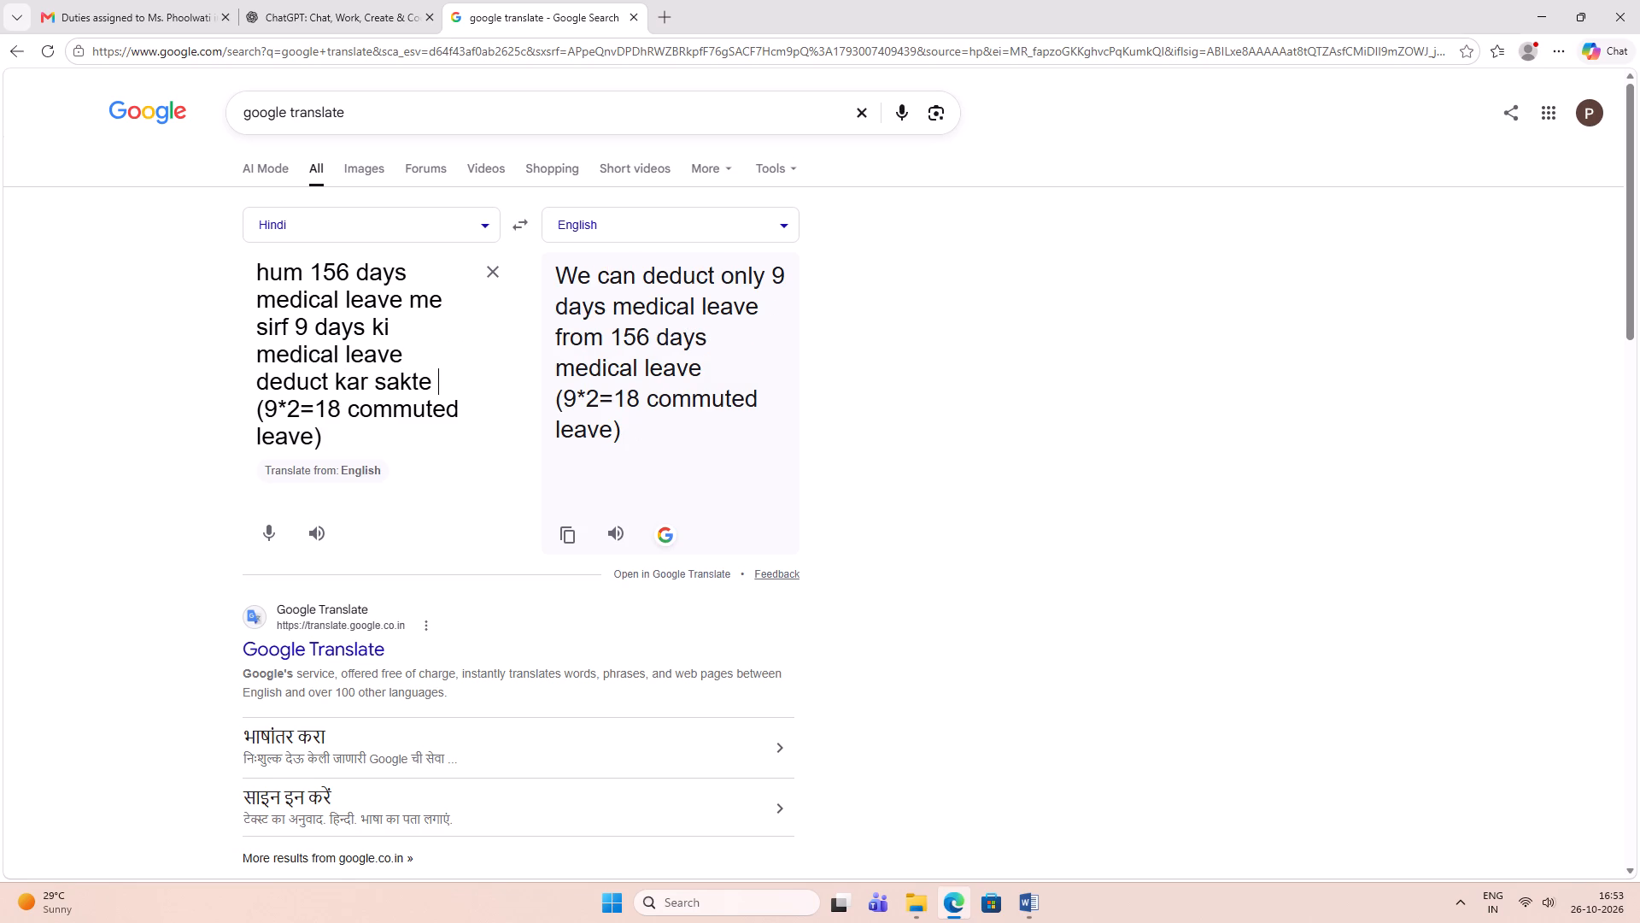
pyautogui.write('hain')
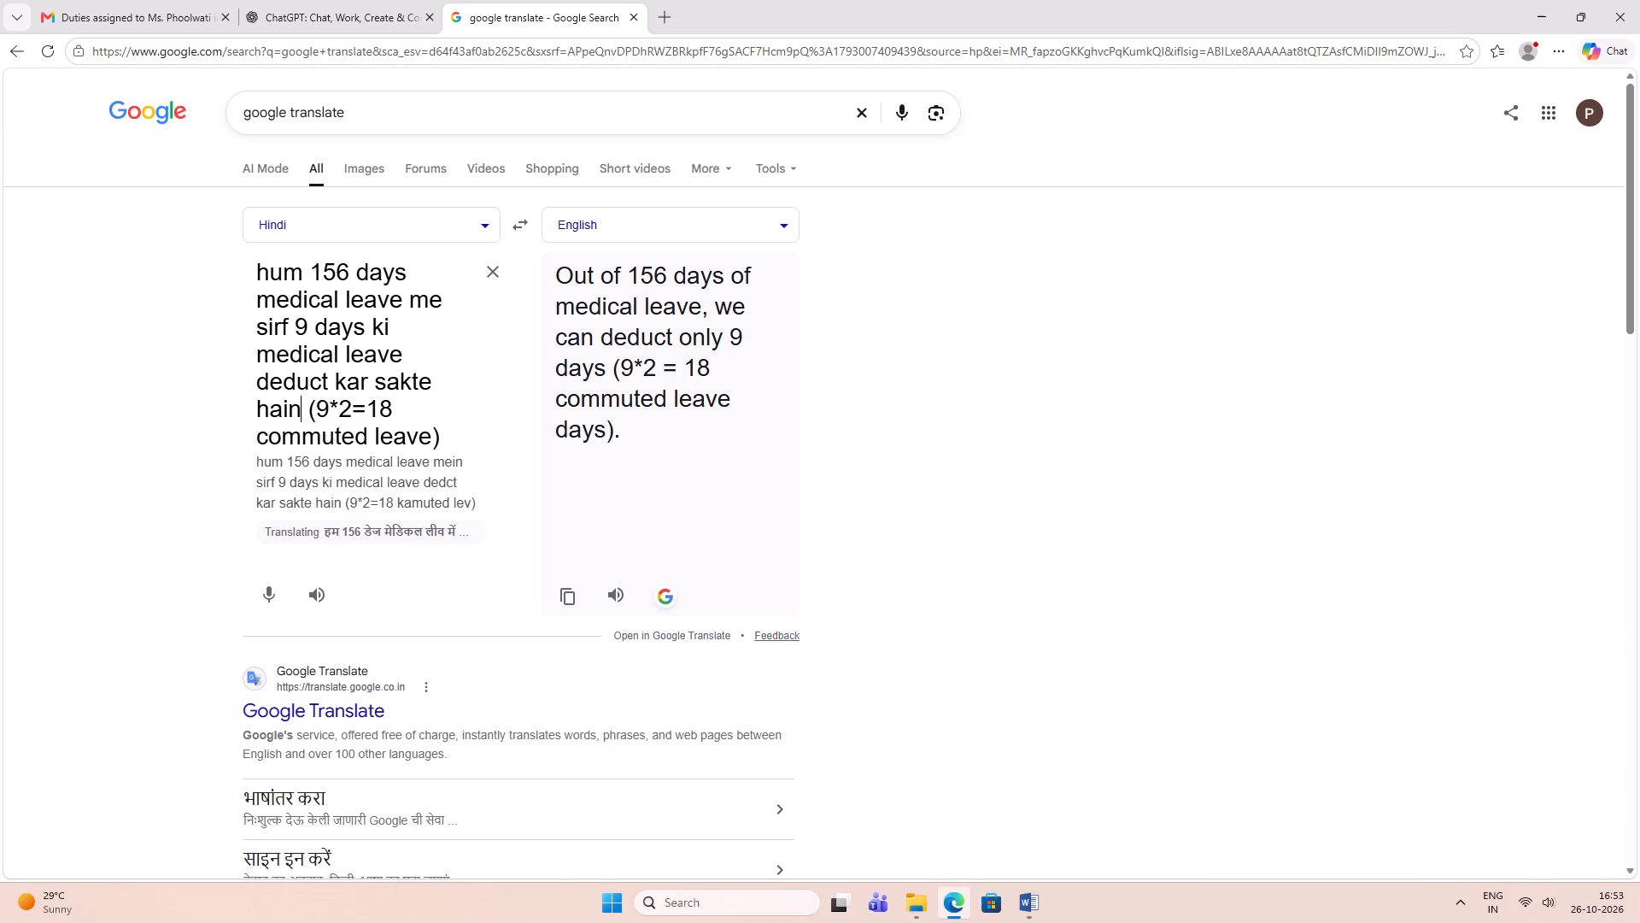
# Switch to the letter in Word and continue the last sentence after "In accordance with the above," with "out of 156 days medical leave".
pyautogui.hotkey('alt', 'Tab')
pyautogui.write('out of 156')
pyautogui.press('space')
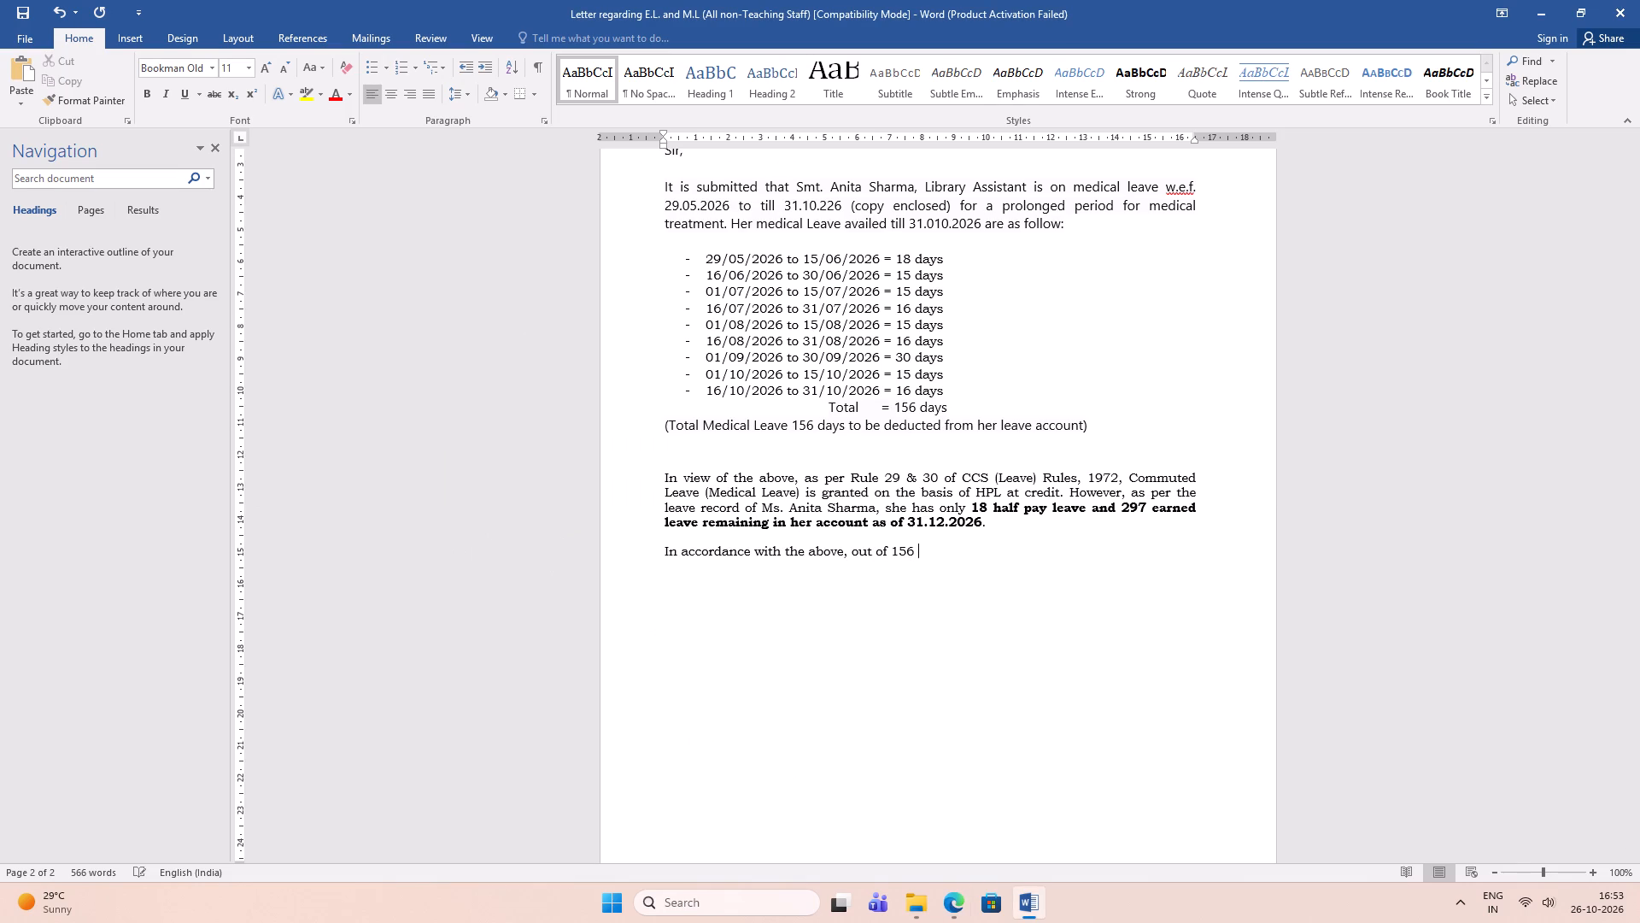
pyautogui.write('medi')
pyautogui.press('BackSpace')
pyautogui.press('BackSpace')
pyautogui.press('BackSpace')
pyautogui.press('BackSpace')
pyautogui.write('dyas me')
pyautogui.press('BackSpace')
pyautogui.press('BackSpace')
pyautogui.press('BackSpace')
pyautogui.press('BackSpace')
pyautogui.press('BackSpace')
pyautogui.press('BackSpace')
pyautogui.write('ays medical leave')
# Check the English translation in the browser, then continue the letter's sentence with ", we can deduct only 9 medical leave".
pyautogui.hotkey('alt', 'Tab')
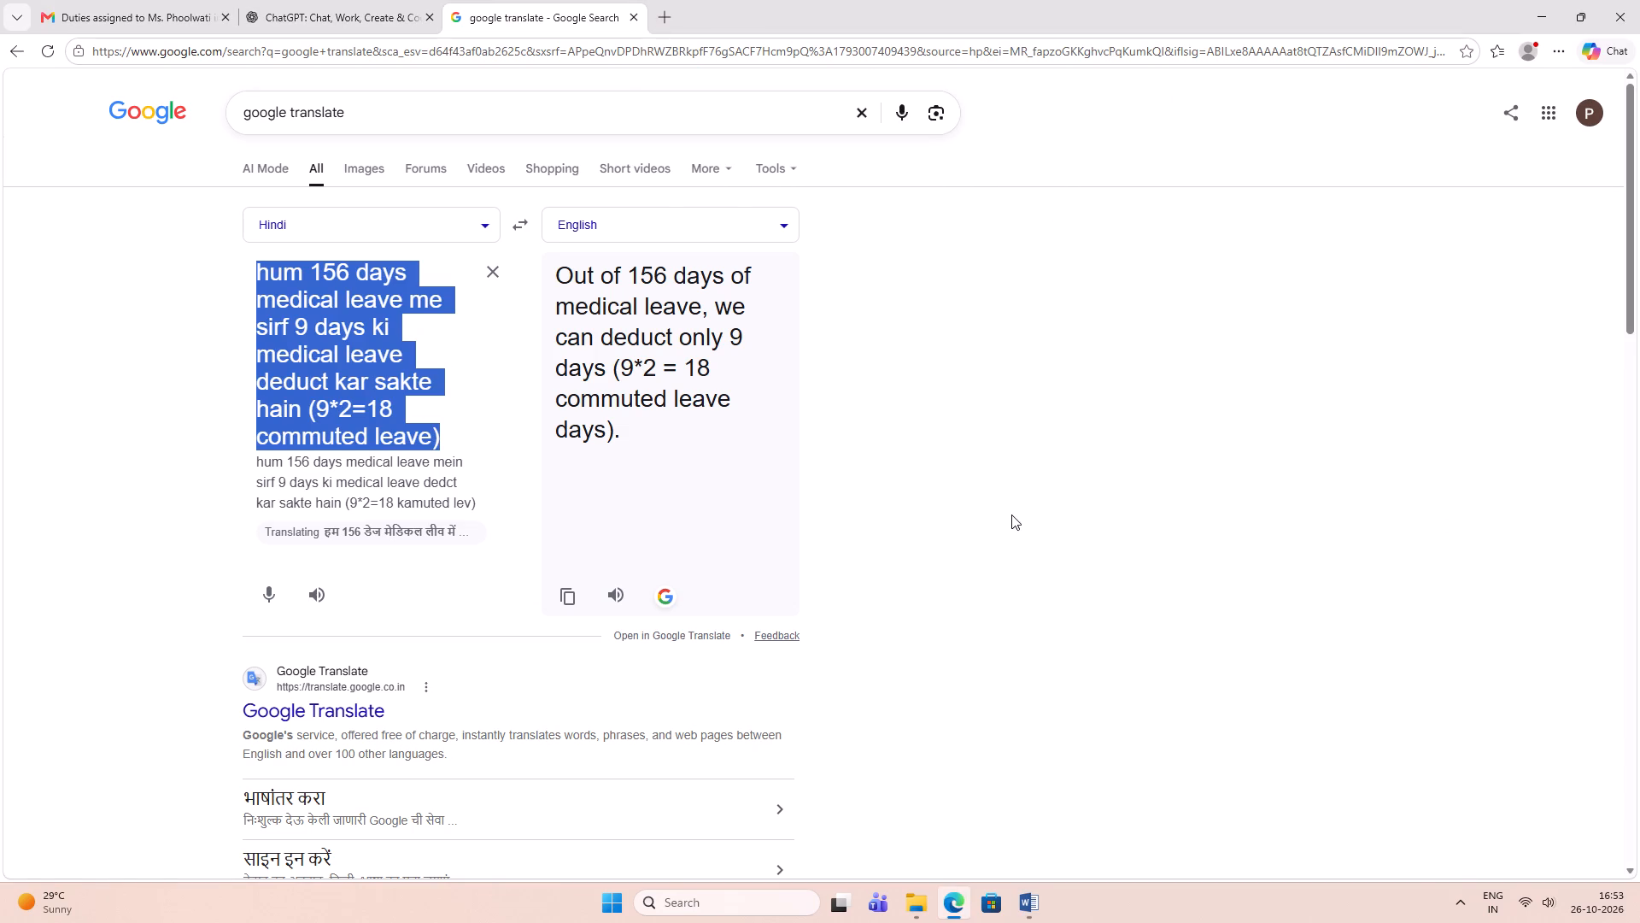
pyautogui.hotkey('alt', 'Tab')
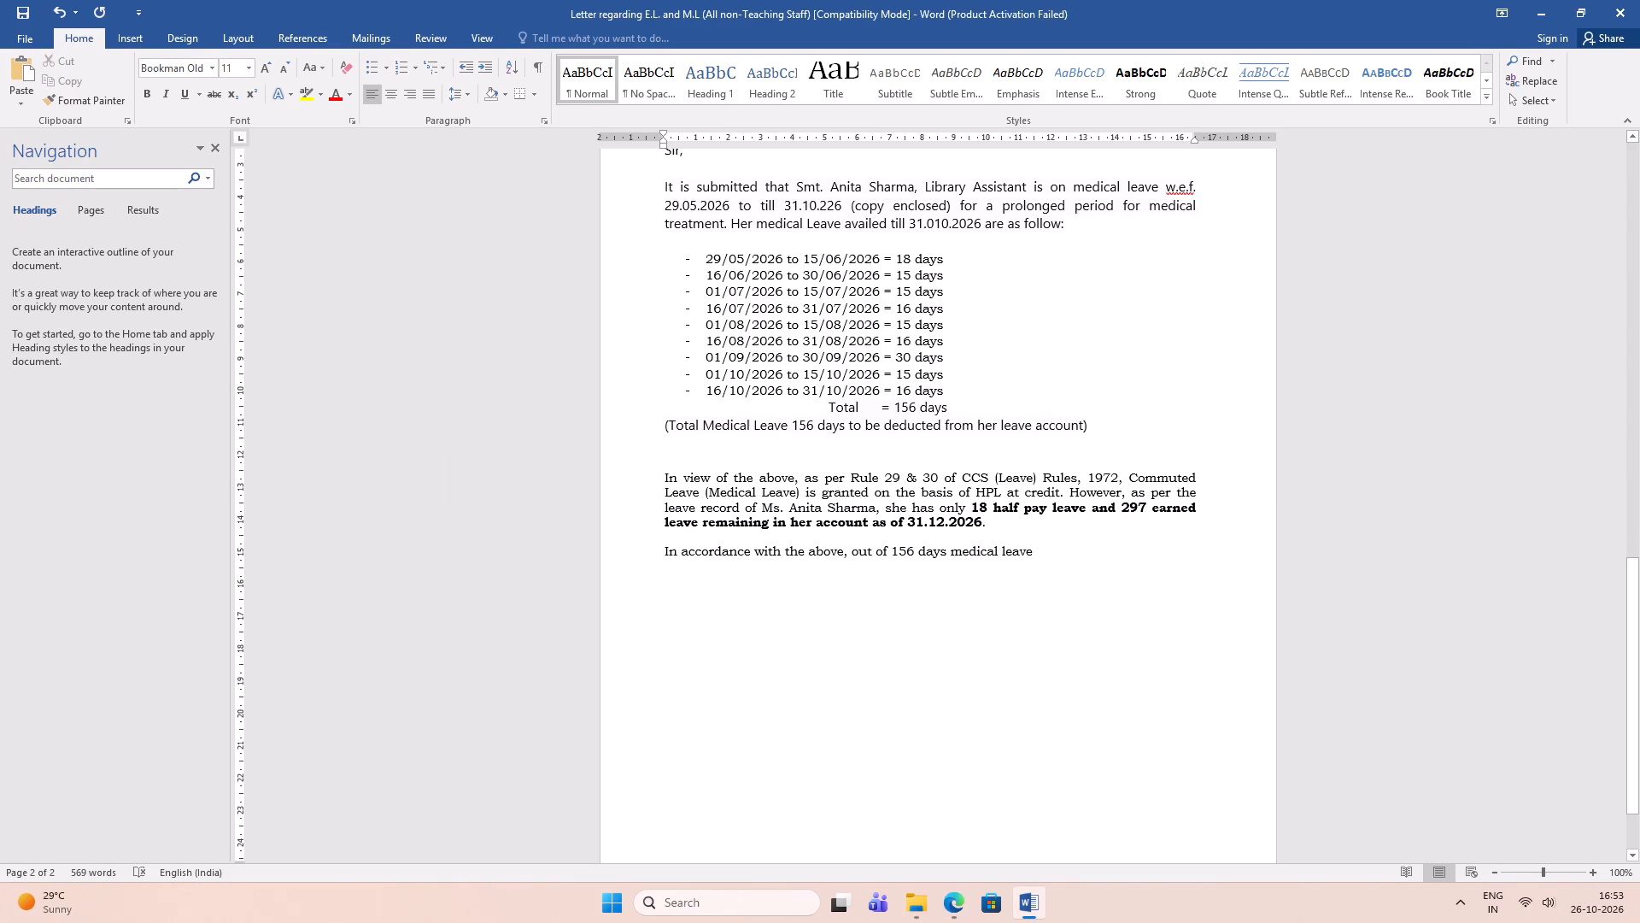
pyautogui.write(', we can deduct')
pyautogui.press('space')
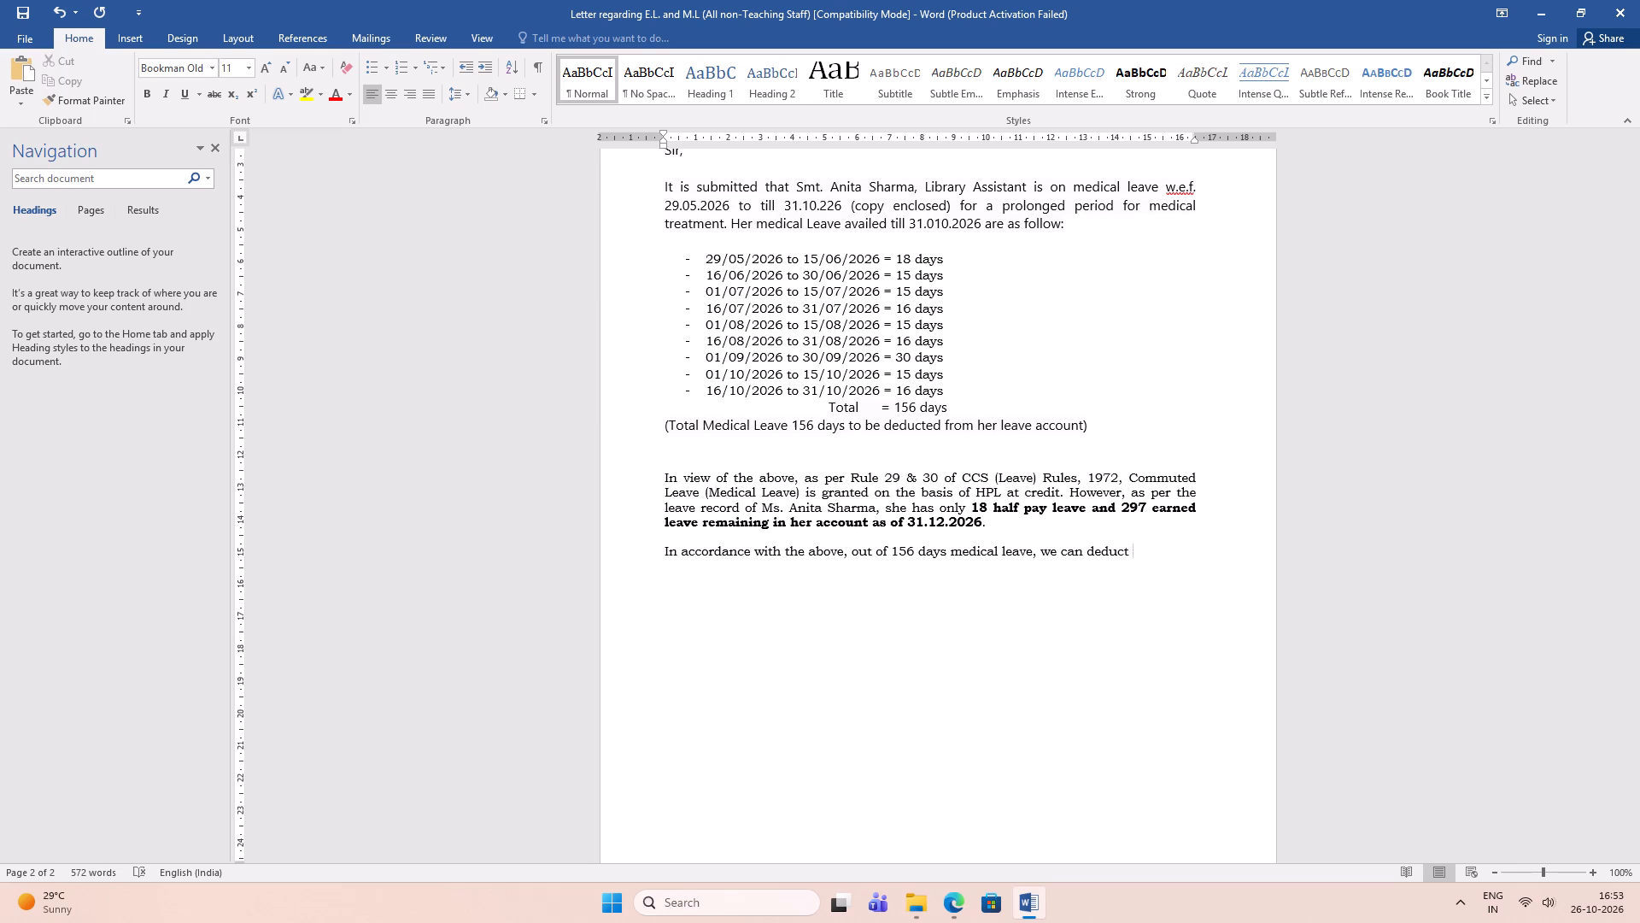
pyautogui.write('only 9')
pyautogui.press('space')
pyautogui.write('d')
pyautogui.press('y')
pyautogui.press('BackSpace')
pyautogui.press('BackSpace')
pyautogui.press('BackSpace')
pyautogui.press('BackSpace')
pyautogui.press('9')
pyautogui.press('space')
pyautogui.write('med')
pyautogui.write('ical leave')
pyautogui.press('space')
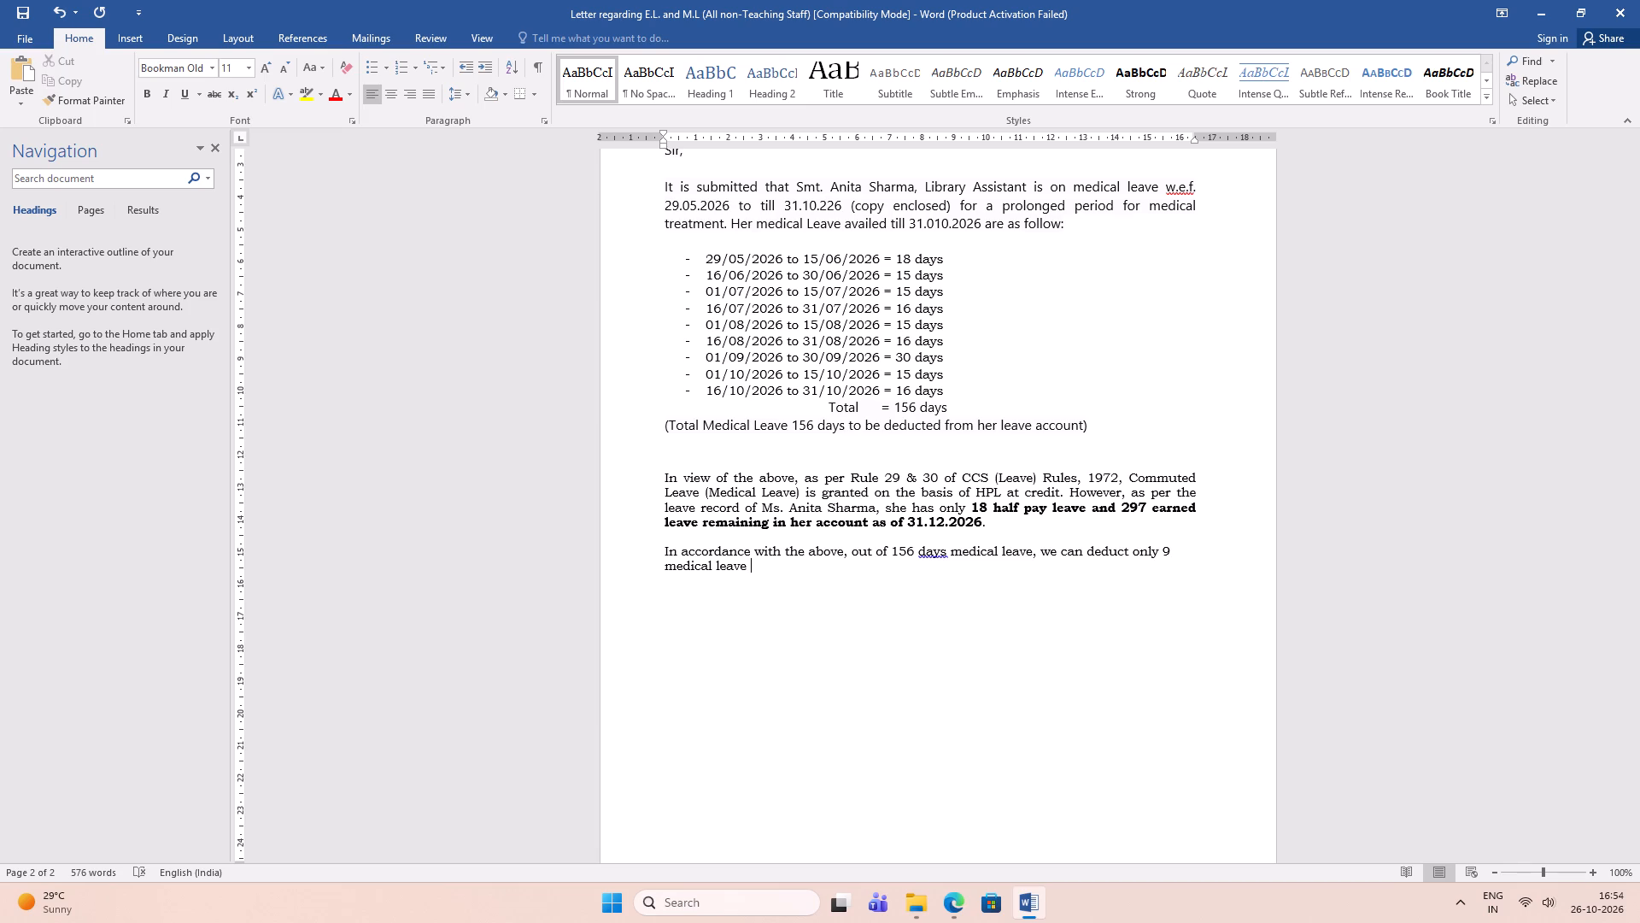
# Correct the flagged "days" in the letter's last sentence to the suggested possessive "days'".
pyautogui.rightClick(927, 548)
pyautogui.click(968, 570)
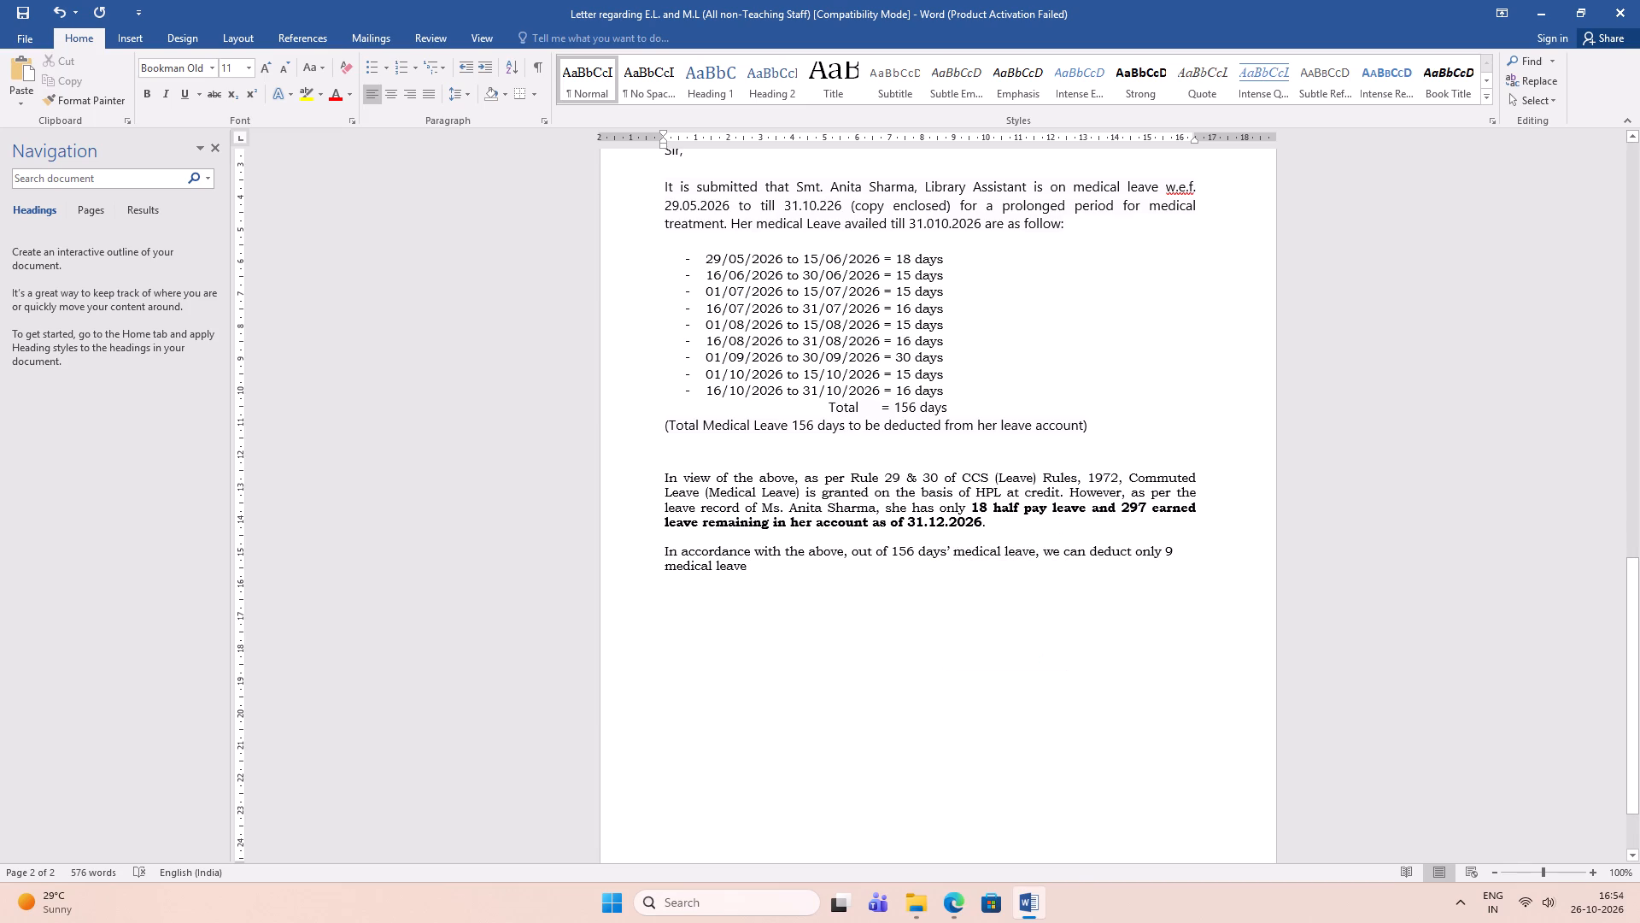
# Add "deducted." after "9 medical leave" at the end of the letter's last sentence.
pyautogui.click(753, 566)
pyautogui.write('du')
pyautogui.press('BackSpace')
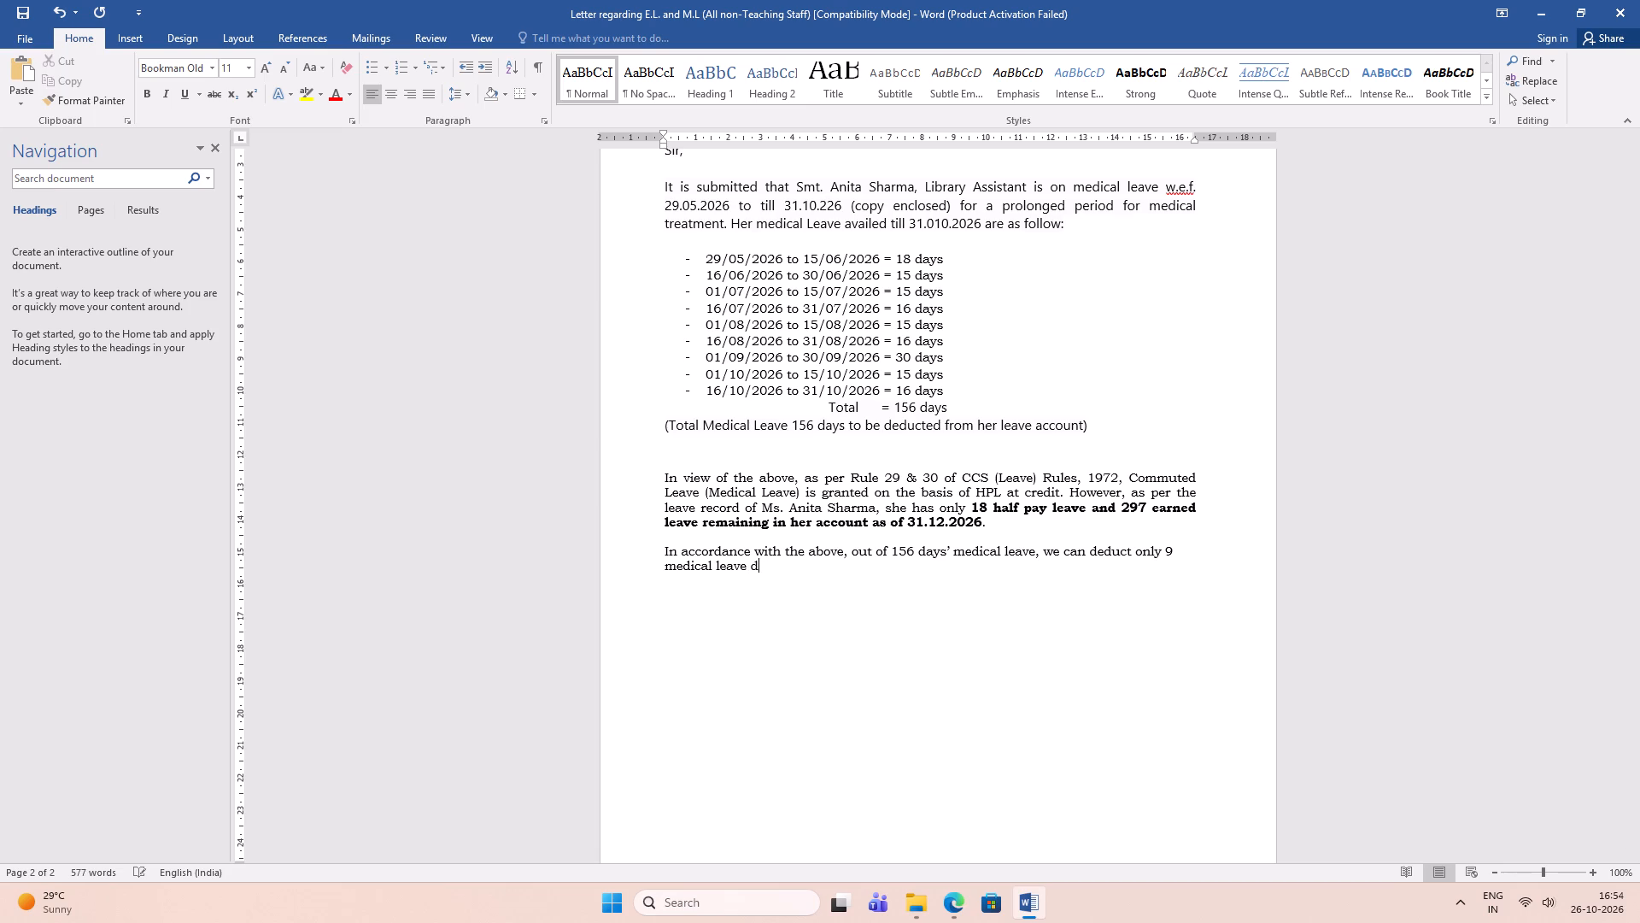
pyautogui.write('educted.')
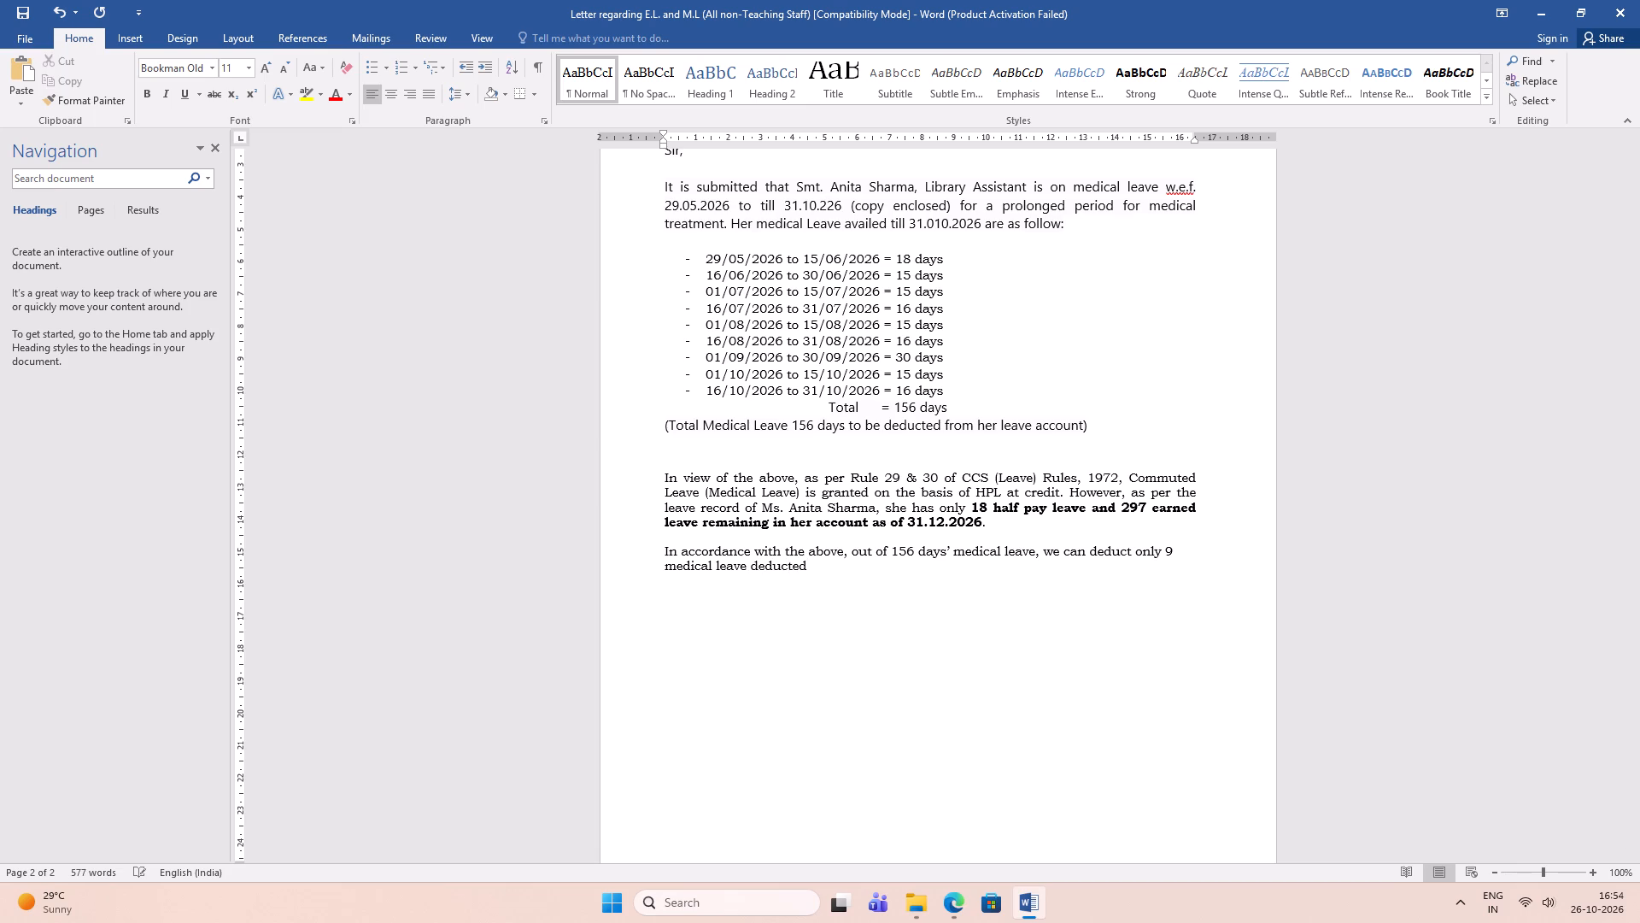
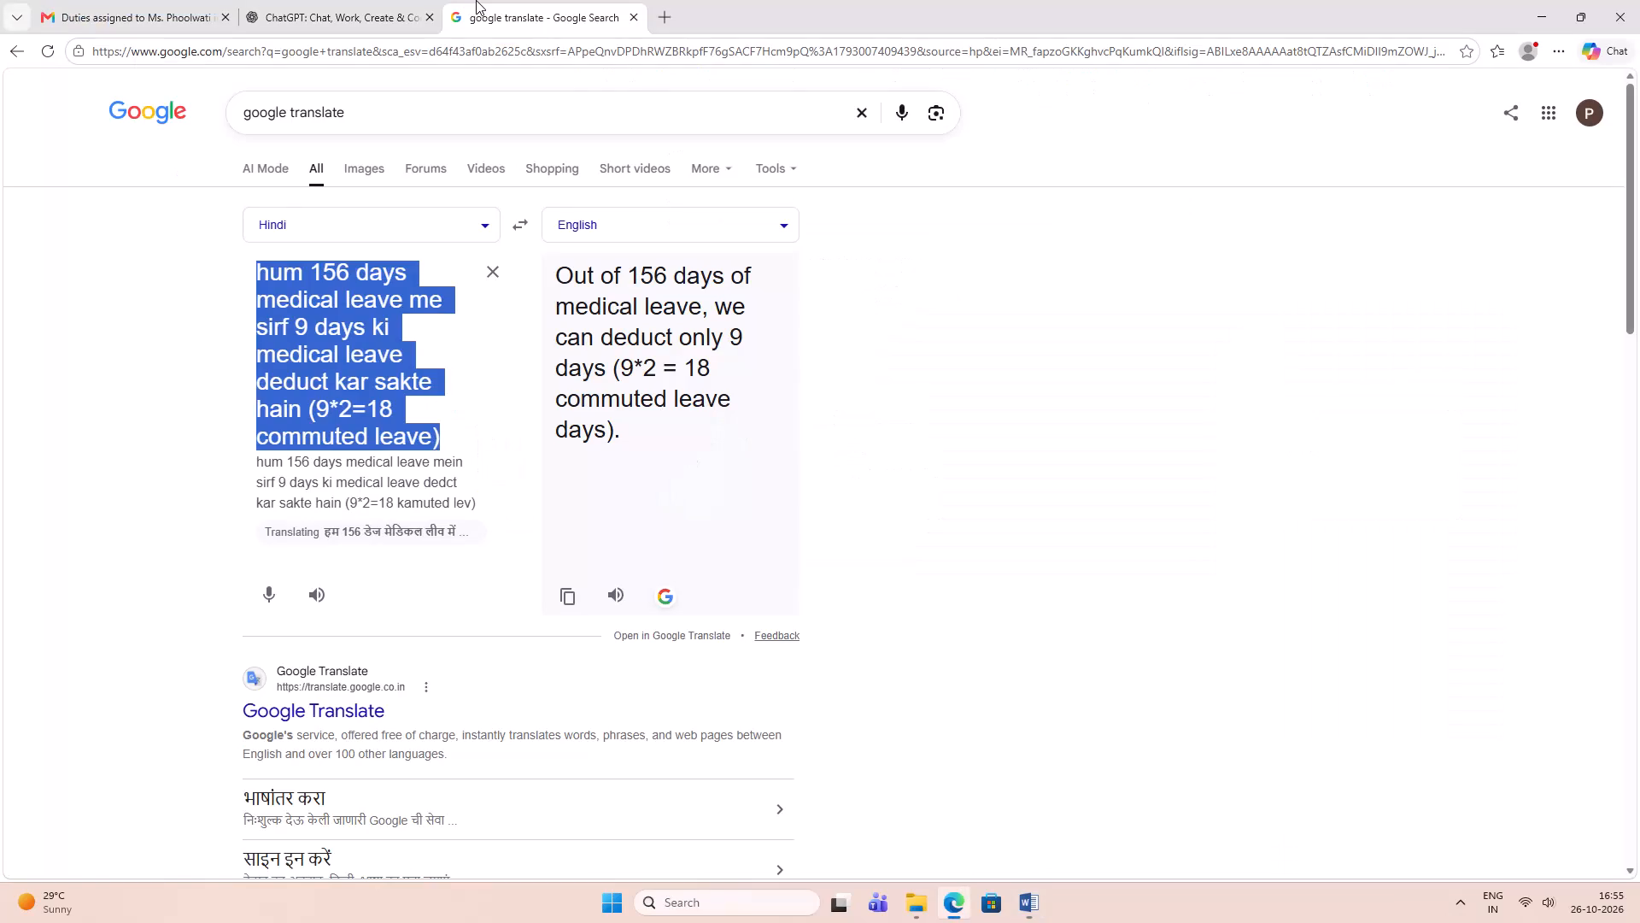
# Check the English translation against the letter, then insert "days" after "we can deduct only 9" in the letter's last sentence.
pyautogui.hotkey('alt', 'Tab')
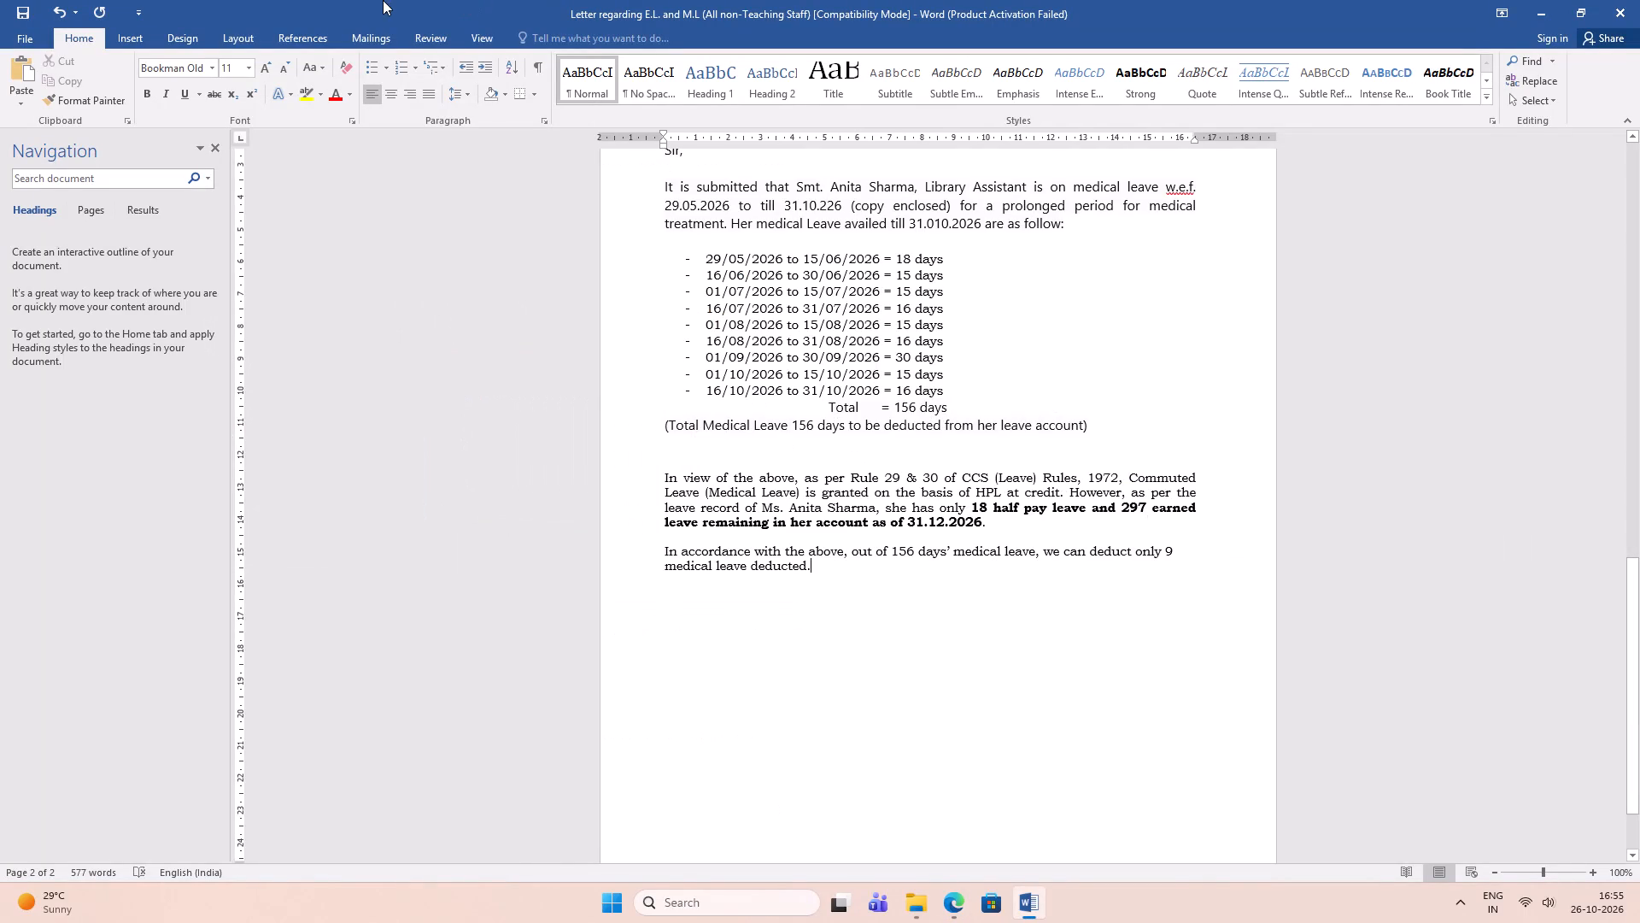
pyautogui.hotkey('alt', 'Tab')
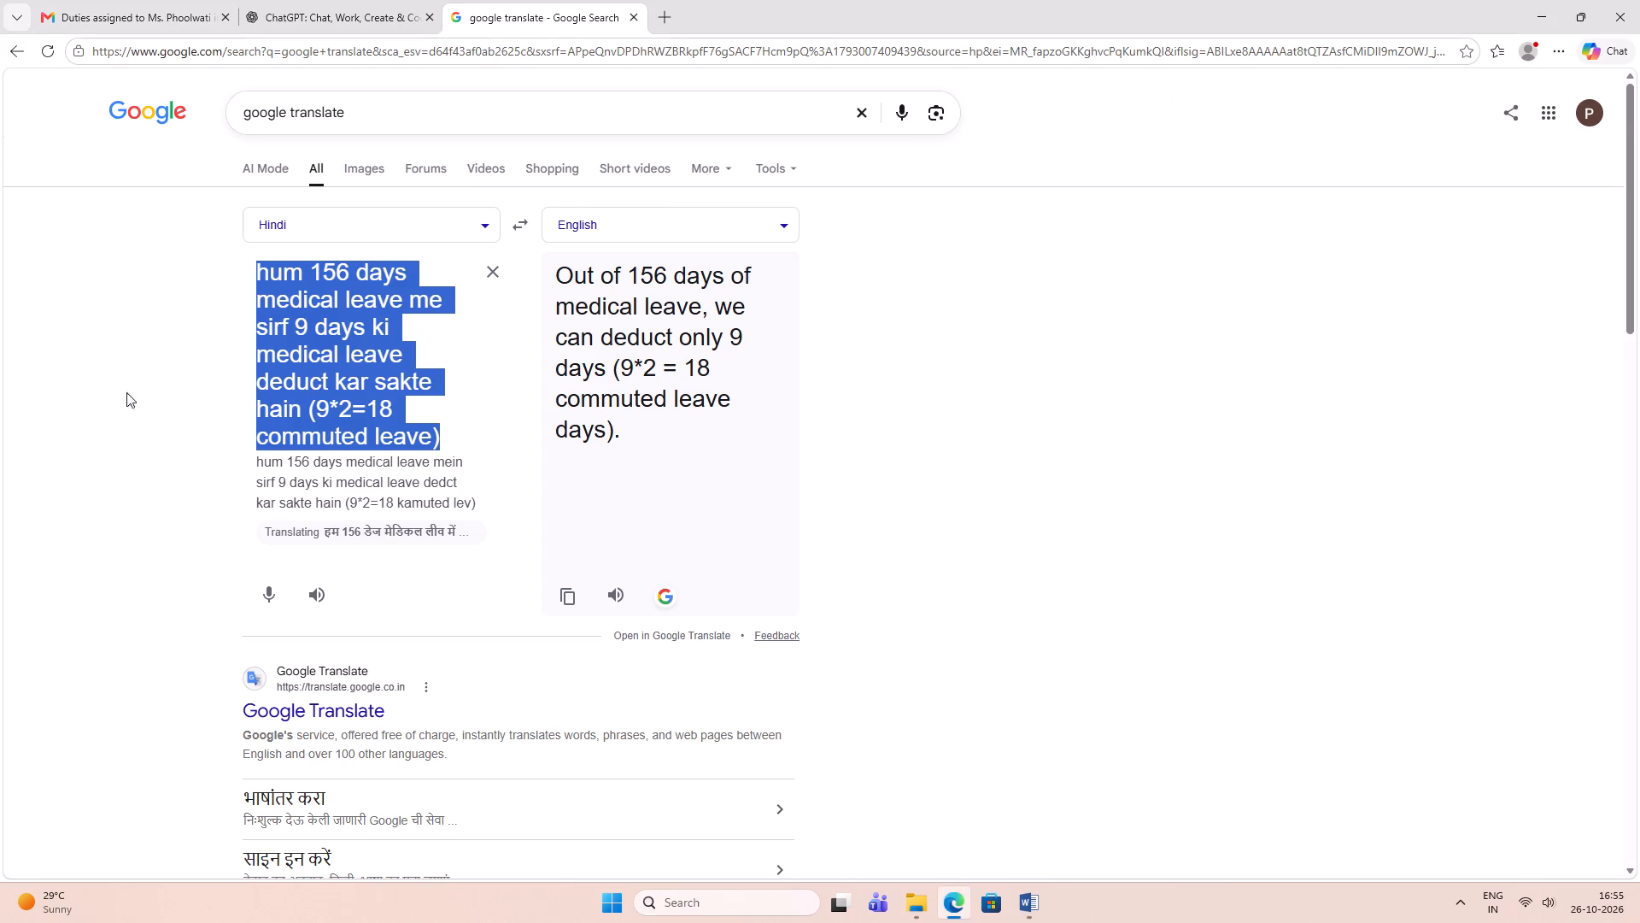
pyautogui.hotkey('alt', 'Tab')
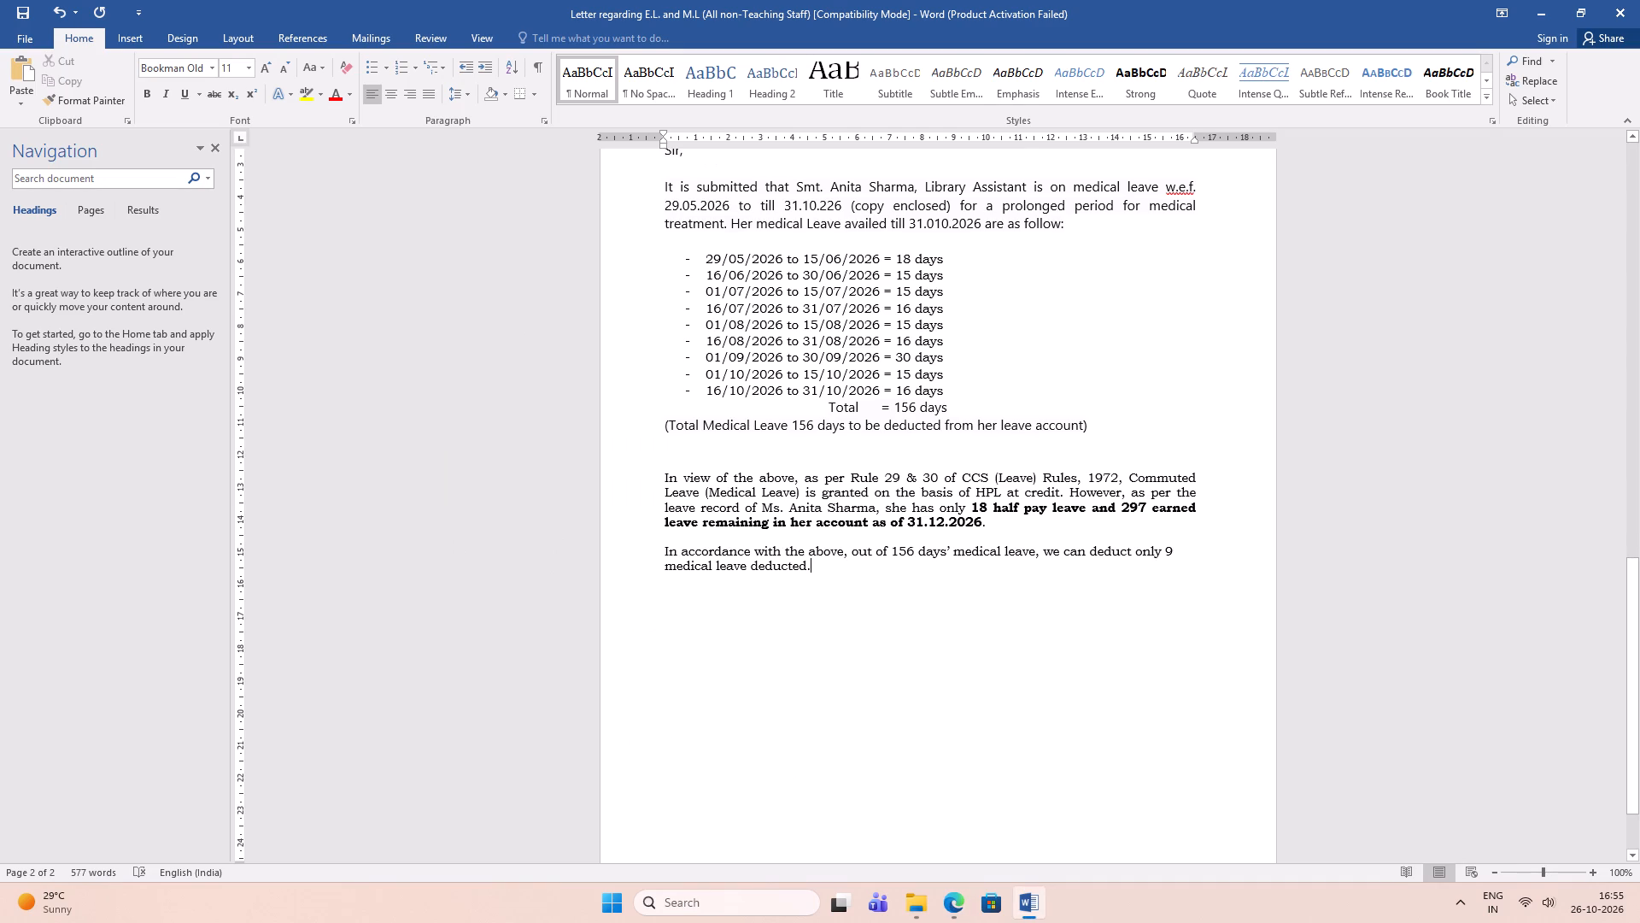
pyautogui.click(1210, 556)
pyautogui.write('dy')
pyautogui.write('as')
pyautogui.press('Insert')
pyautogui.press('BackSpace')
pyautogui.press('BackSpace')
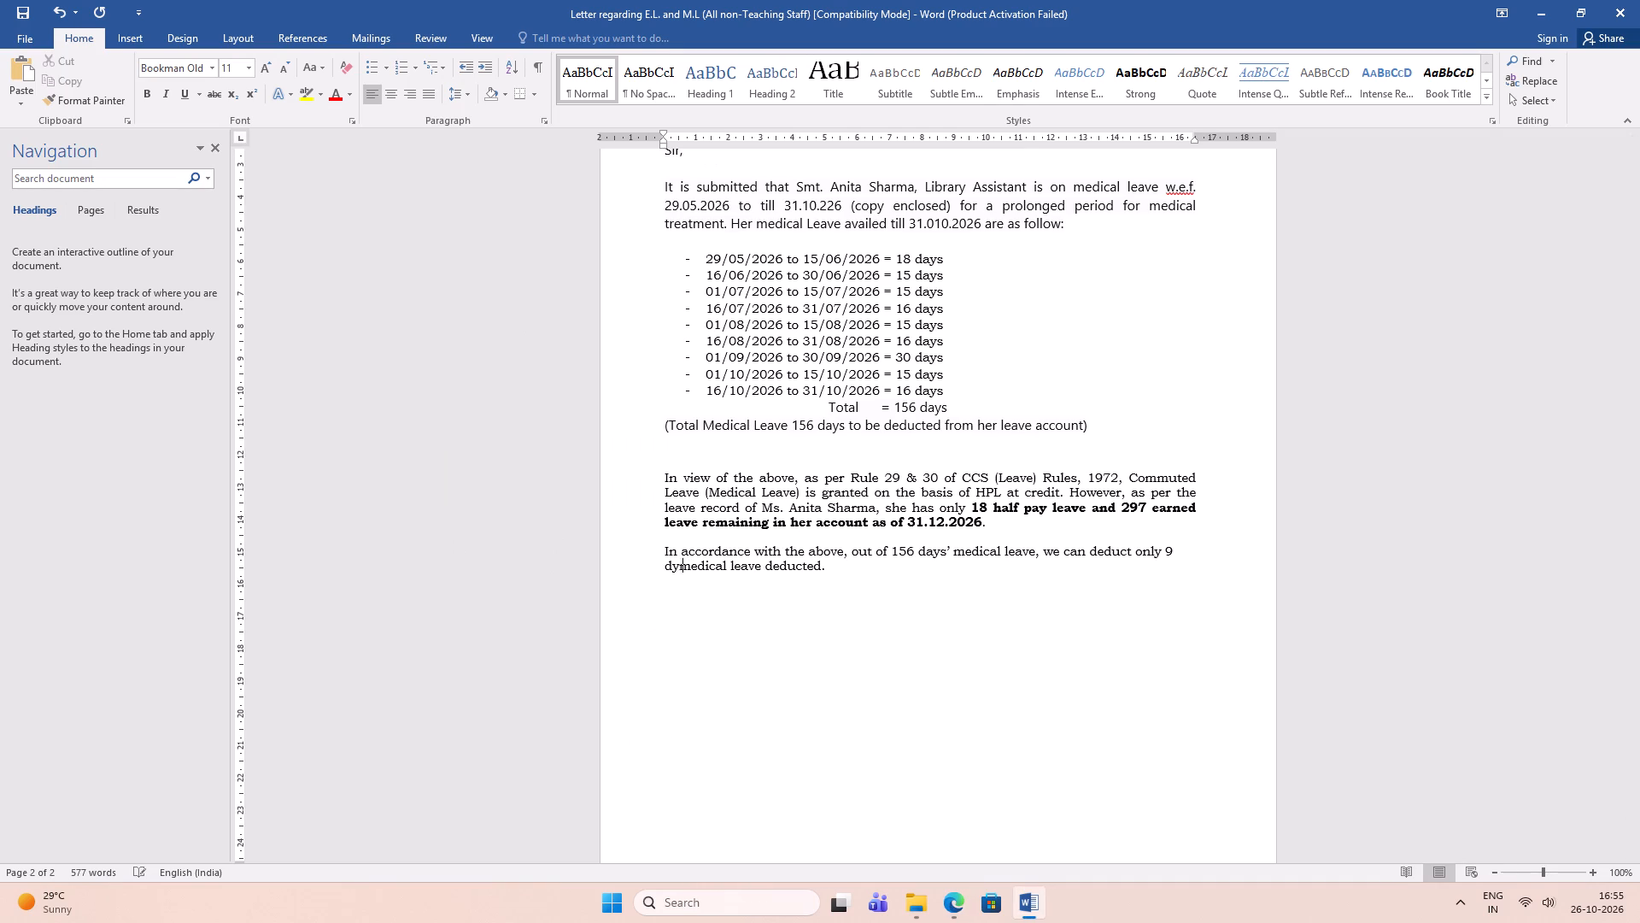
pyautogui.press('BackSpace')
pyautogui.write('ays')
pyautogui.press('space')
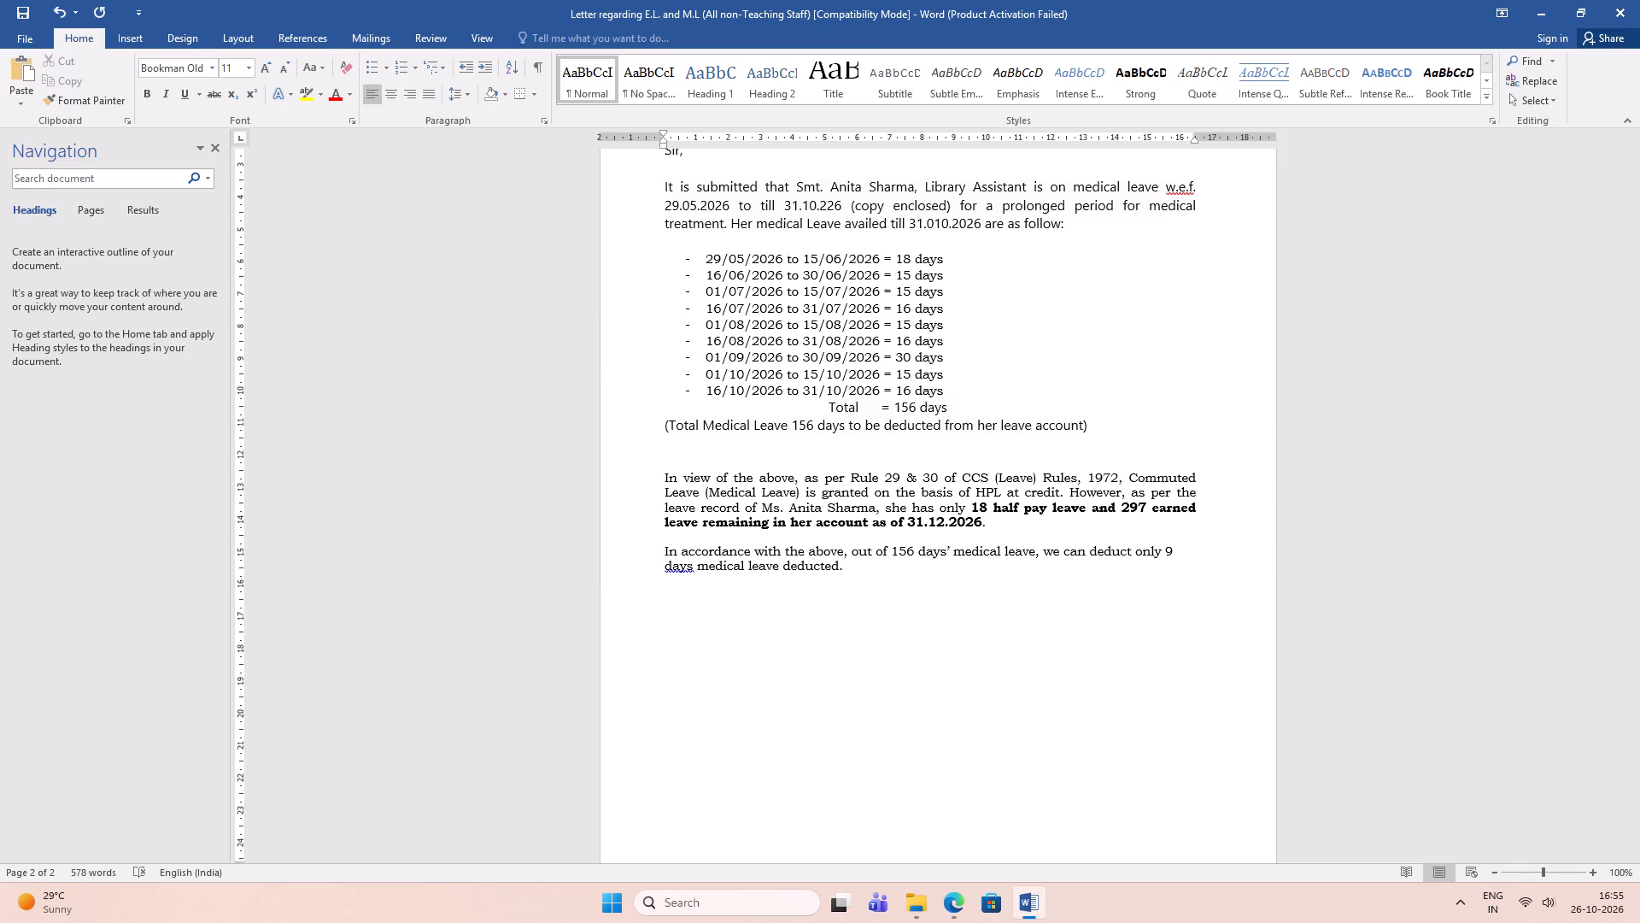
# Check the translation again, then add "(9*2 = 18 commuted leave)" after "9 days" in the letter's last sentence.
pyautogui.hotkey('alt', 'Tab')
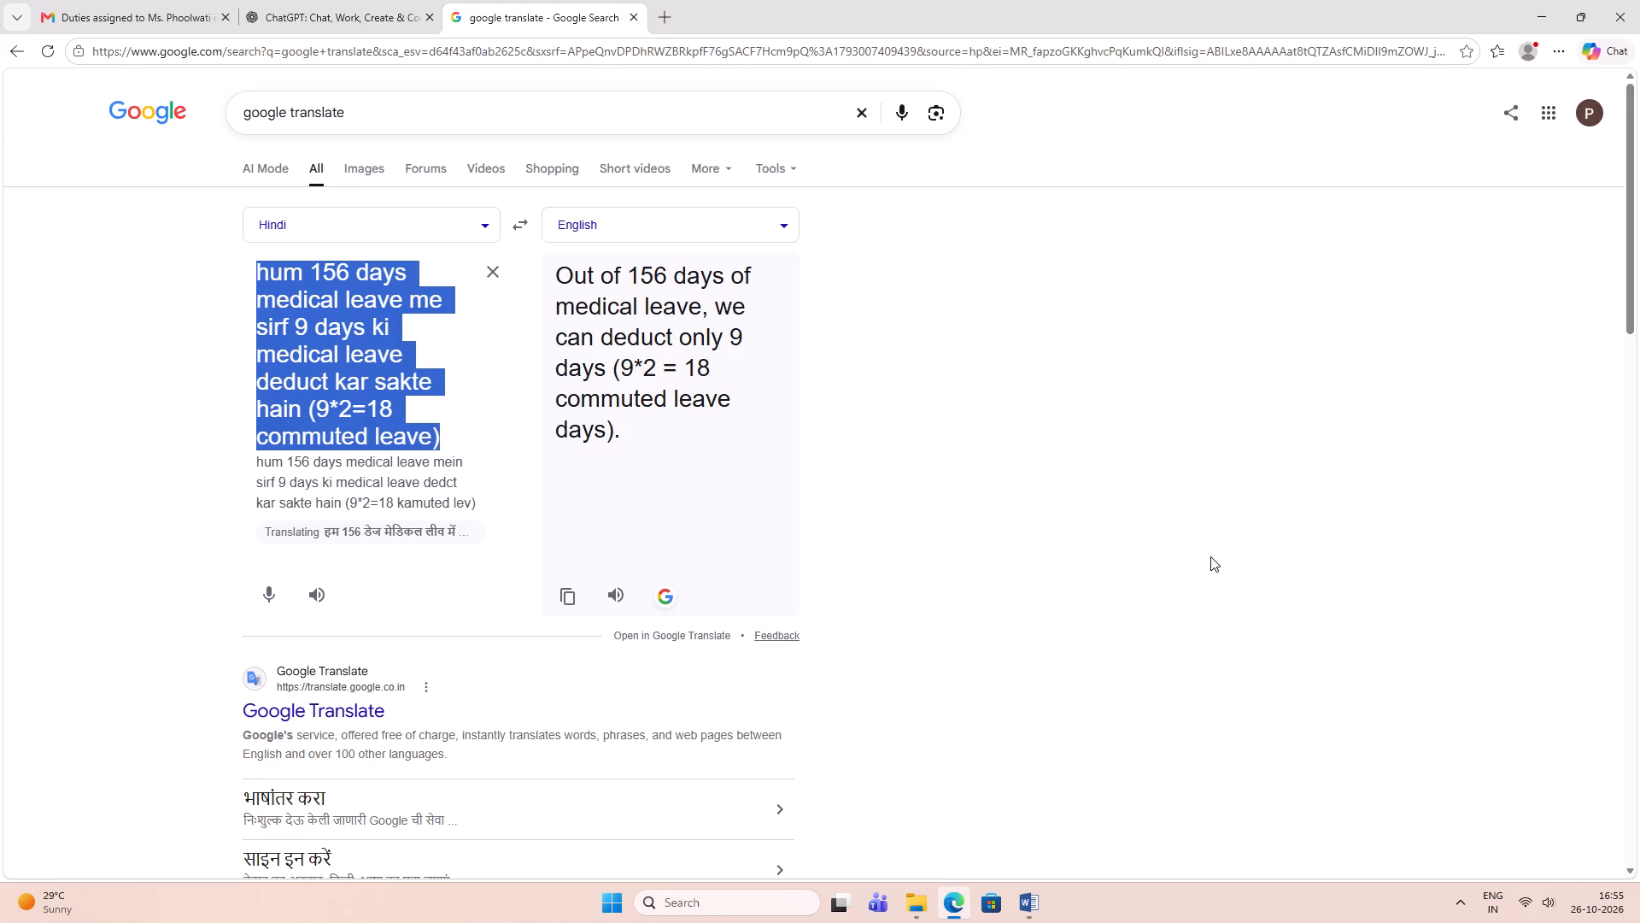
pyautogui.hotkey('alt', 'Tab')
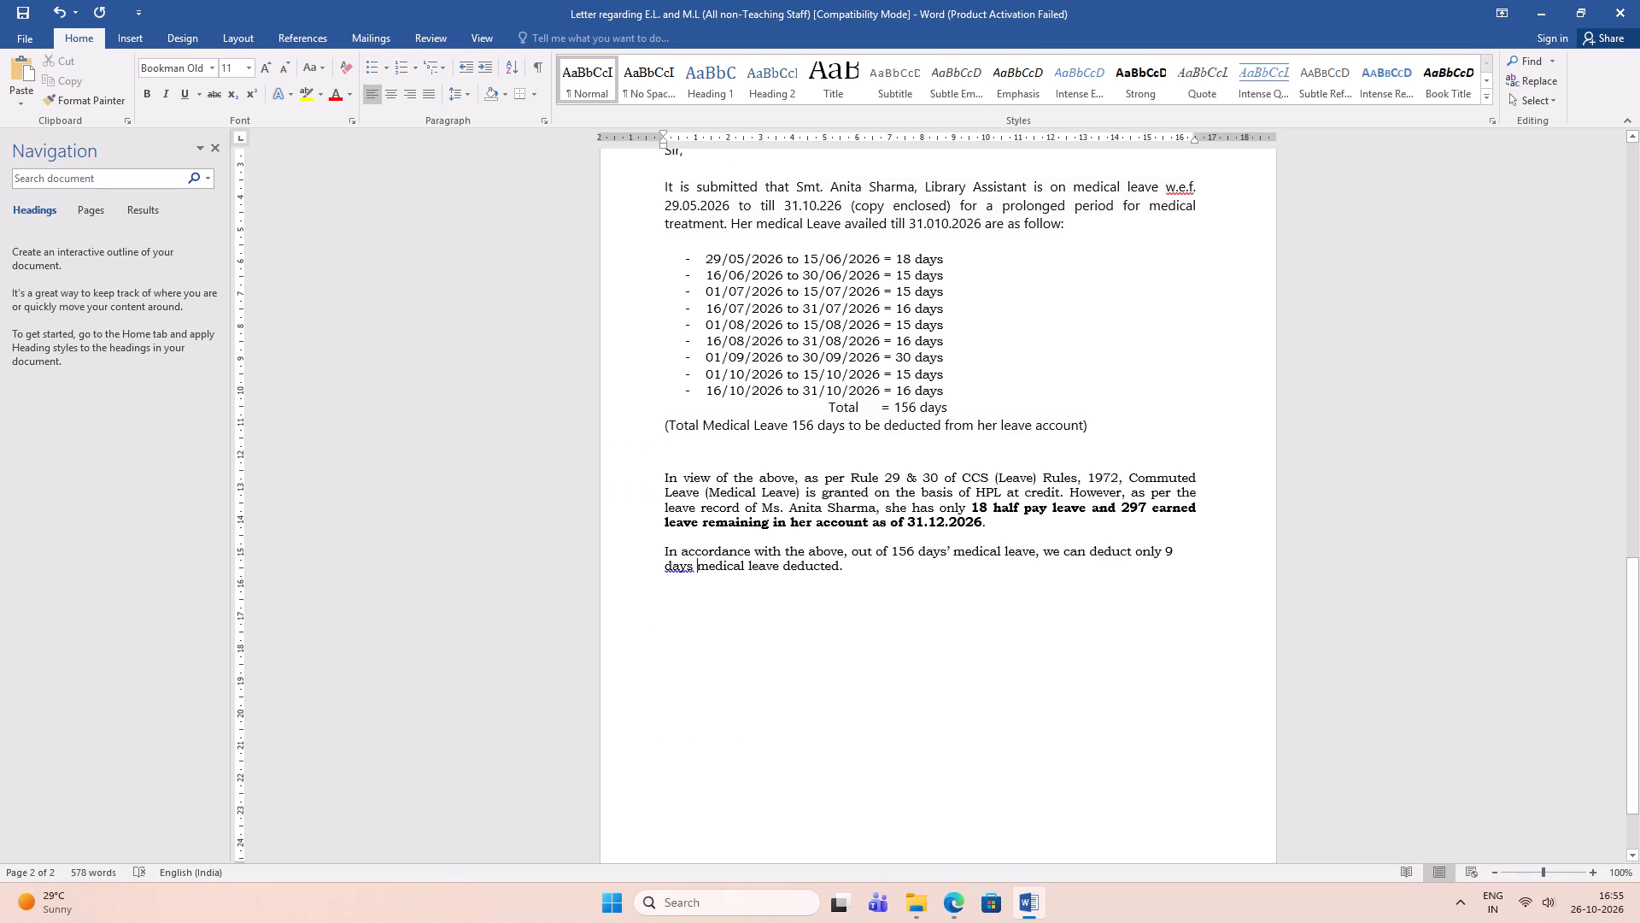
pyautogui.hotkey('shift', '(')
pyautogui.press('9')
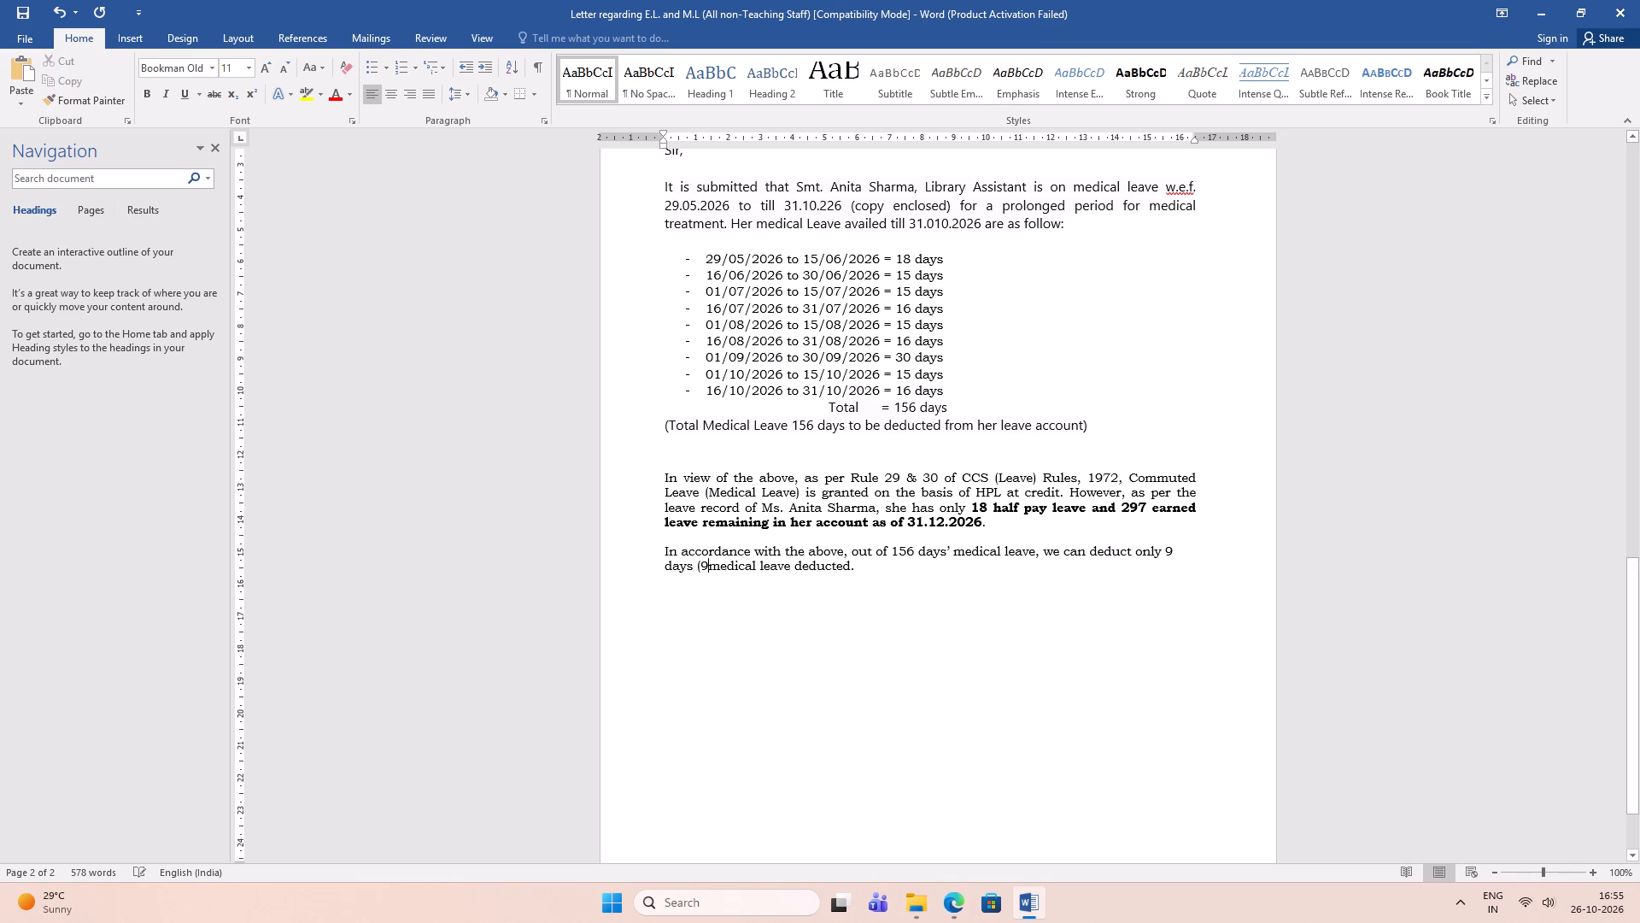
pyautogui.press('*')
pyautogui.press('2')
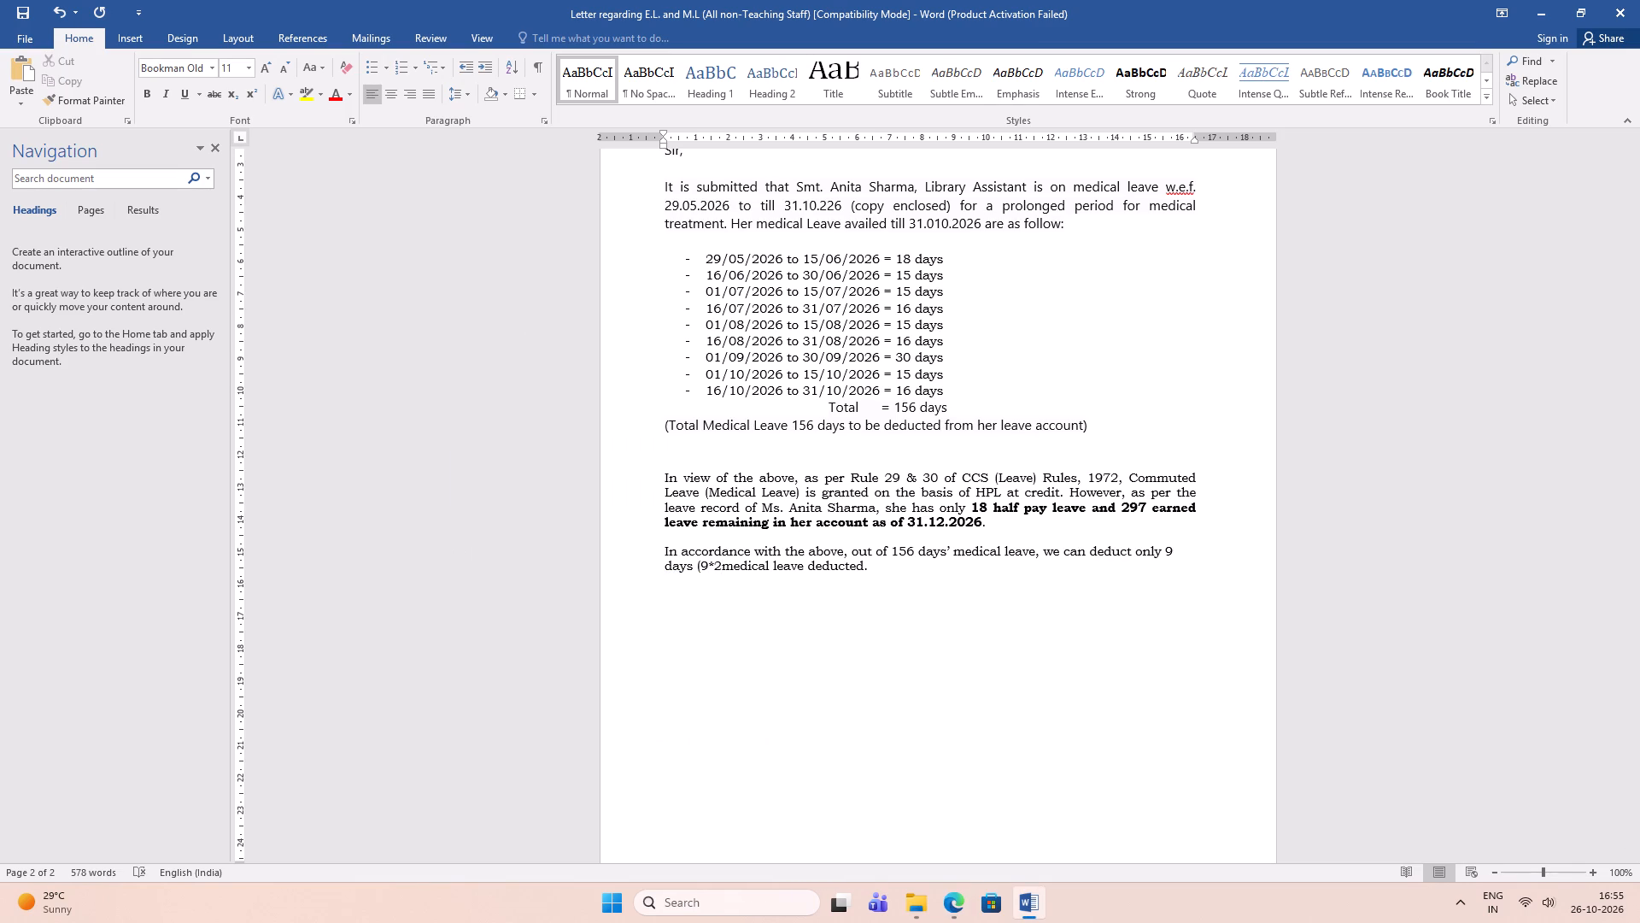
pyautogui.press('space')
pyautogui.write('= 18 commuted leave')
pyautogui.hotkey('shift', ')')
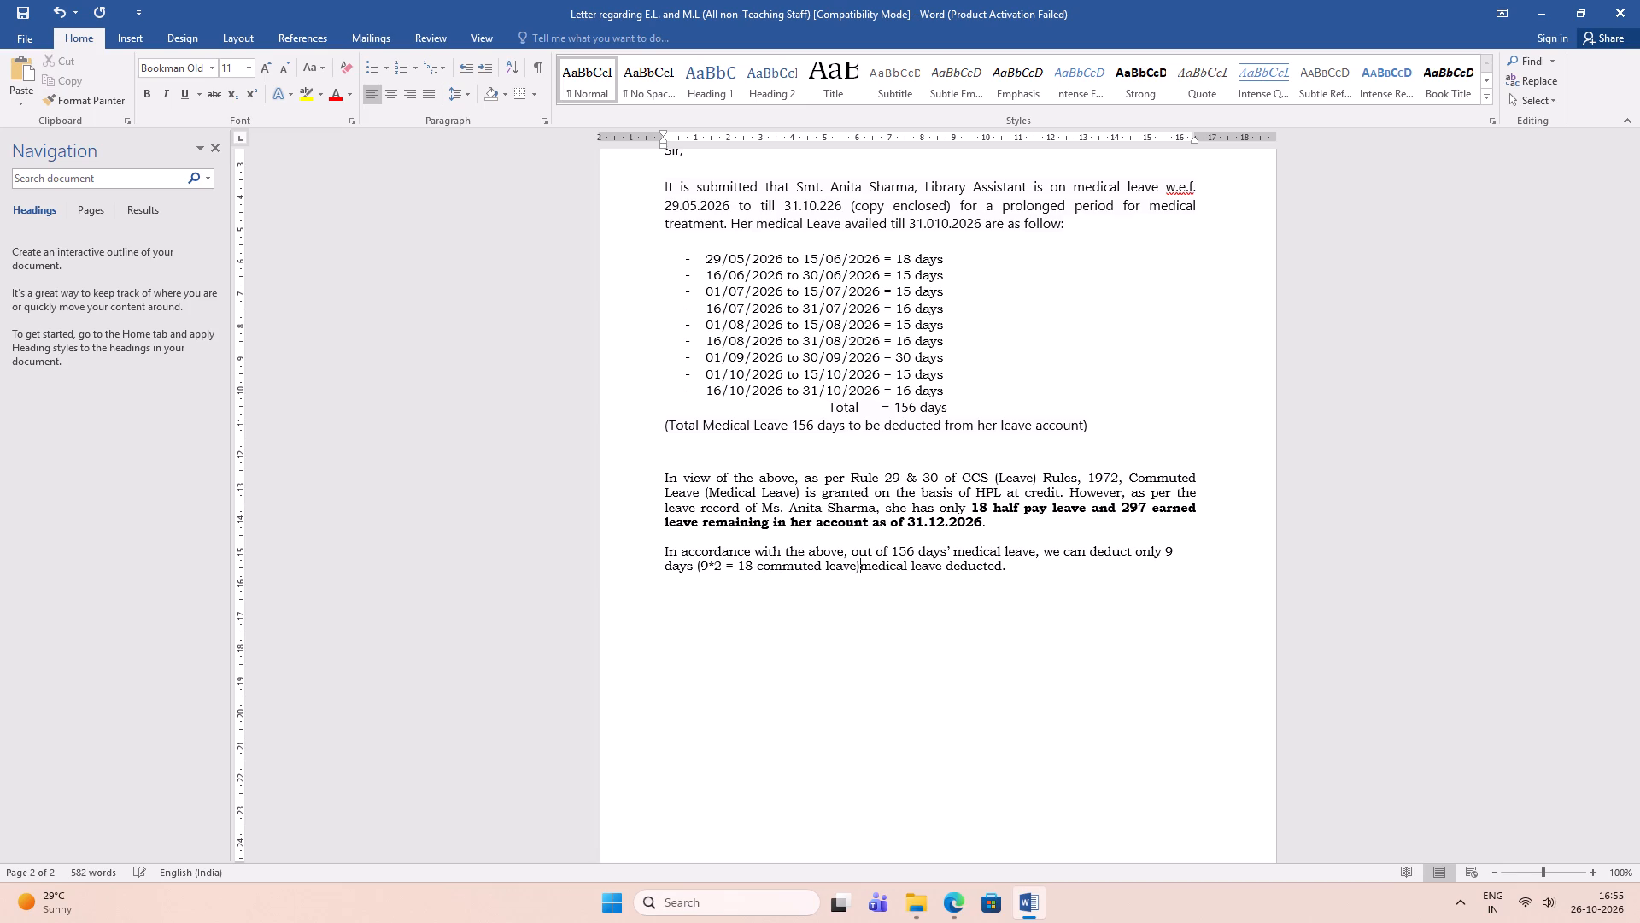
# Delete the leftover words "medical leave deducted" after the closing parenthesis, keeping the full stop.
pyautogui.press('Delete')
pyautogui.press('Delete')
pyautogui.press('Delete')
pyautogui.press('Delete')
pyautogui.press('Delete')
pyautogui.press('Delete')
pyautogui.press('Delete')
pyautogui.press('Delete')
pyautogui.press('Delete')
pyautogui.press('Delete')
pyautogui.press('Delete')
pyautogui.press('Delete')
pyautogui.press('Delete')
pyautogui.press('Delete')
pyautogui.press('Delete')
pyautogui.press('Delete')
pyautogui.press('Delete')
pyautogui.press('Delete')
pyautogui.press('Delete')
pyautogui.press('Delete')
pyautogui.press('Delete')
pyautogui.press('Delete')
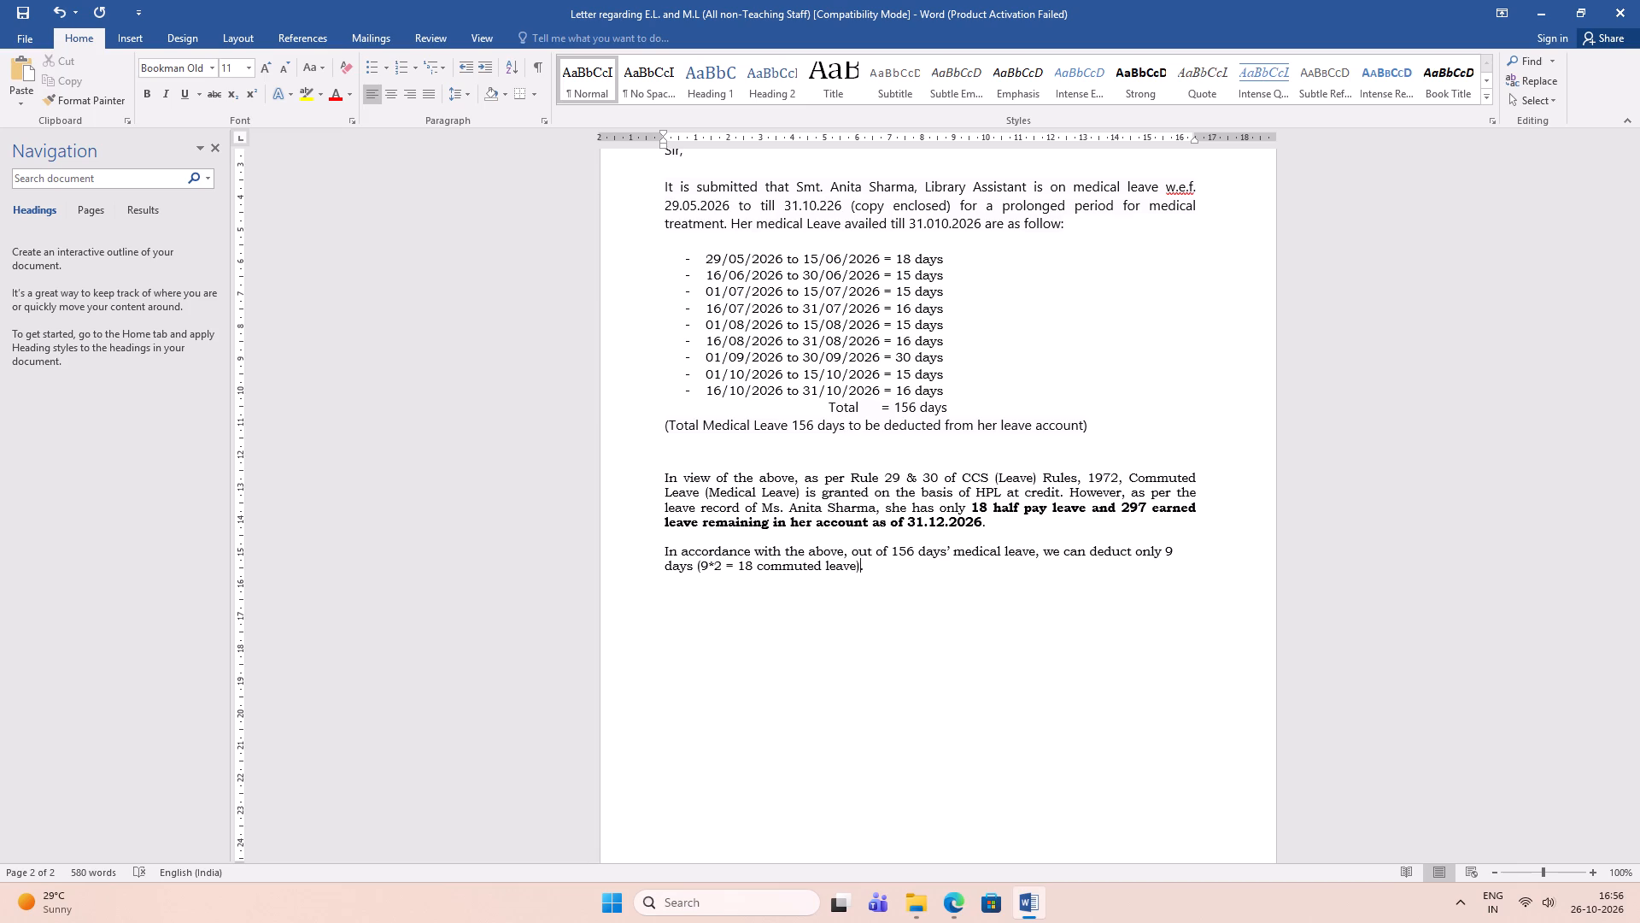
# Switch to the translator in the browser and append "aur baaki" to the end of the Hindi text.
pyautogui.hotkey('alt', 'Tab')
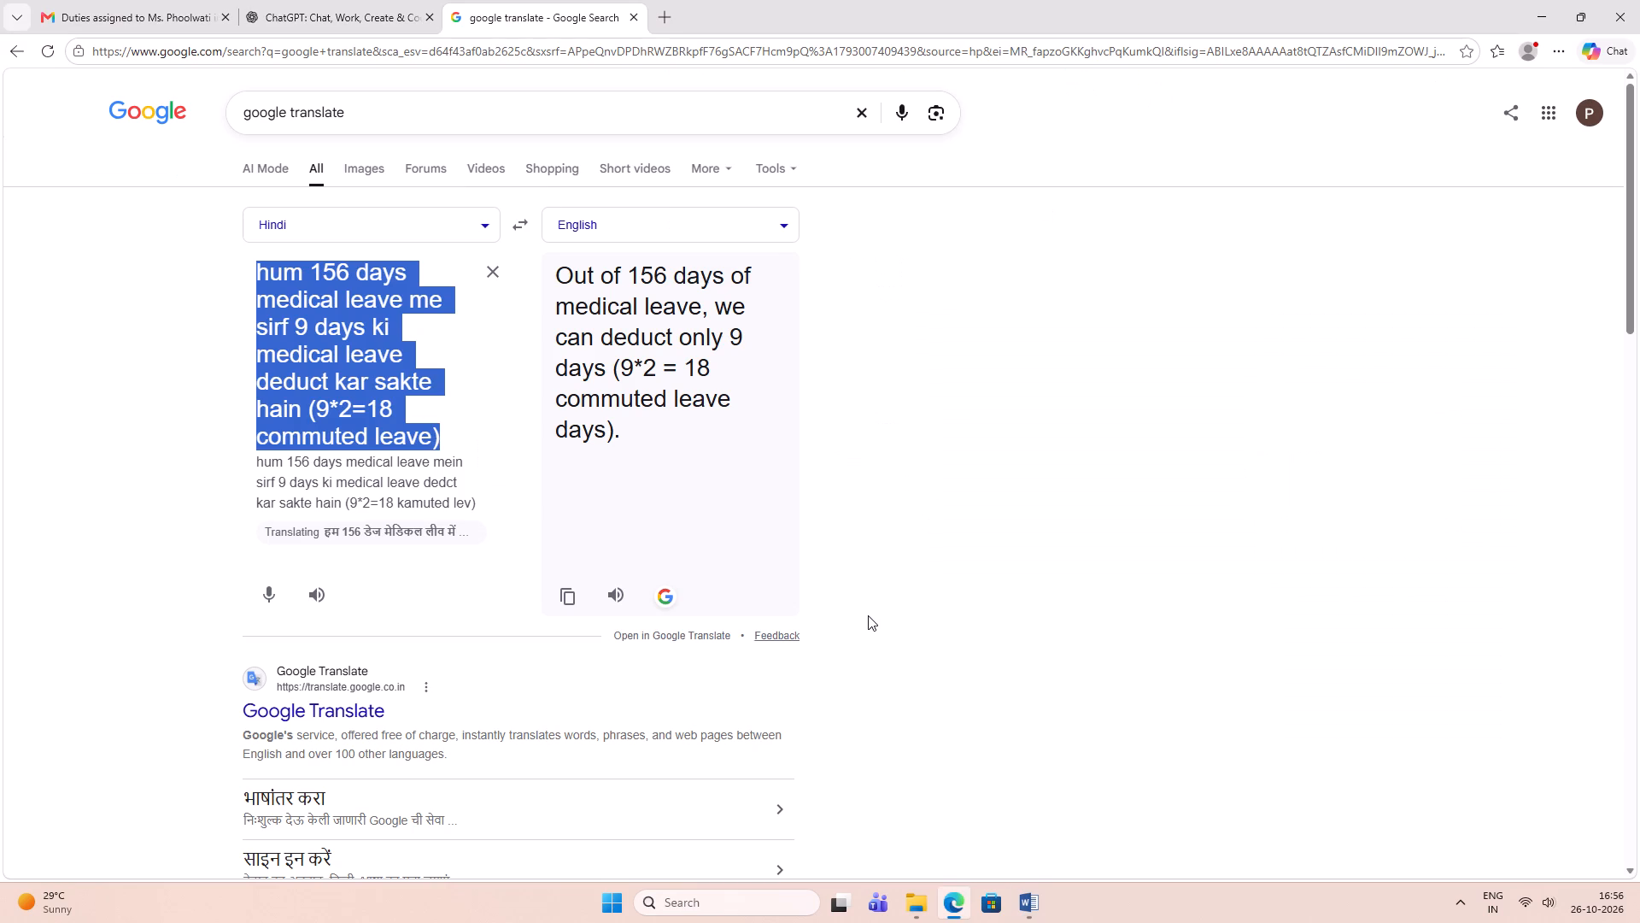
pyautogui.hotkey('alt', 'Tab')
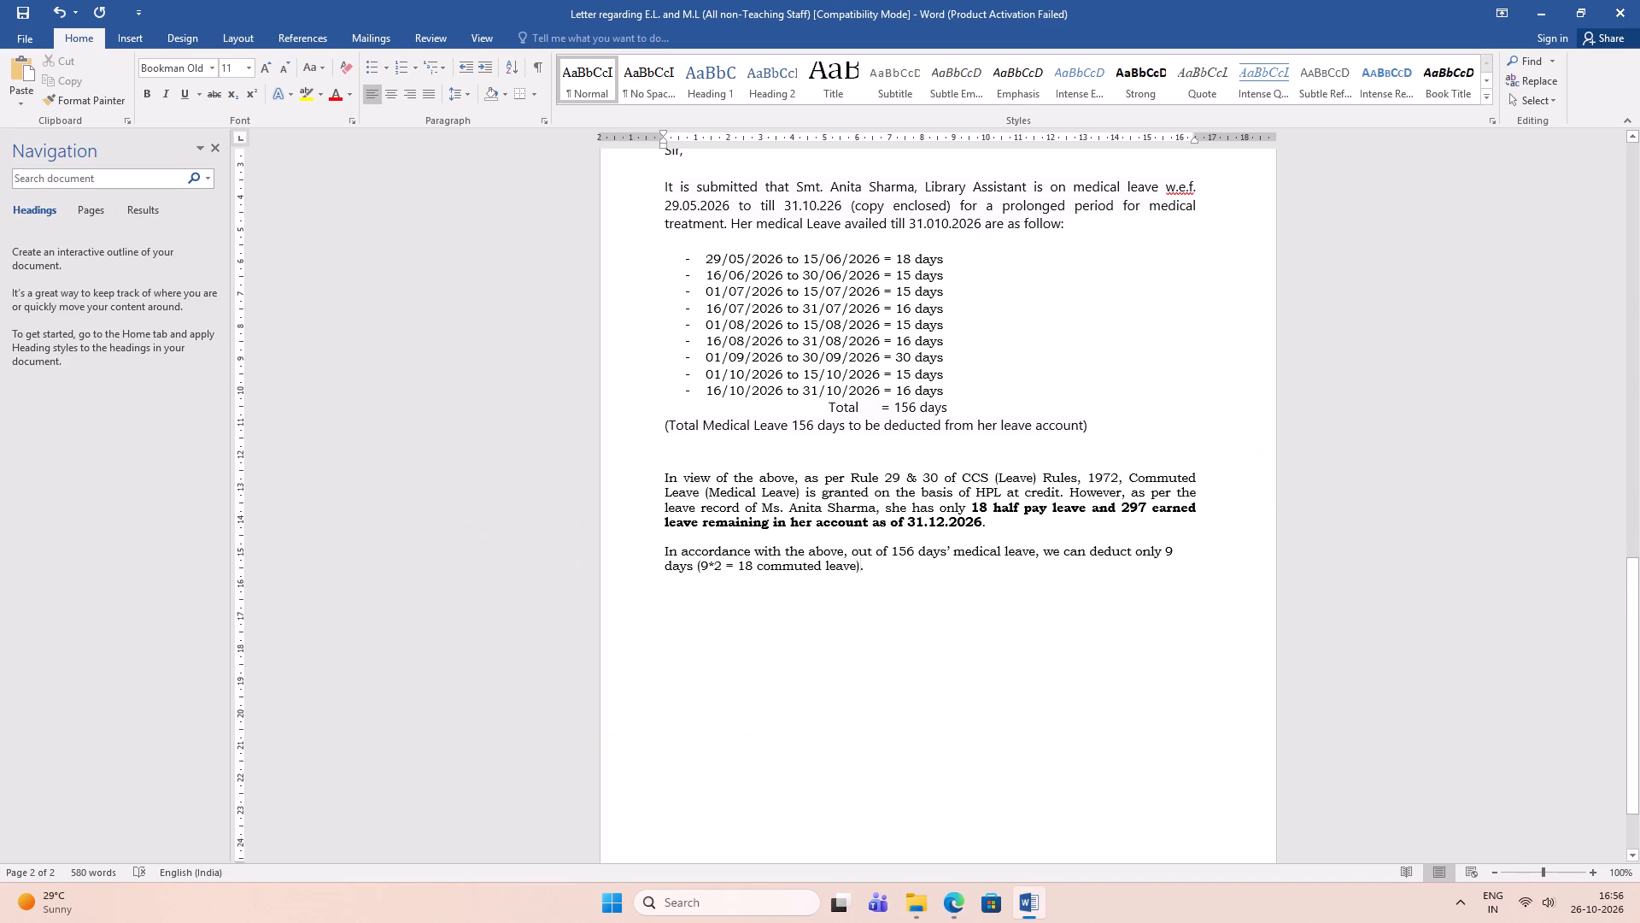
pyautogui.press('Right')
pyautogui.hotkey('alt', 'Tab')
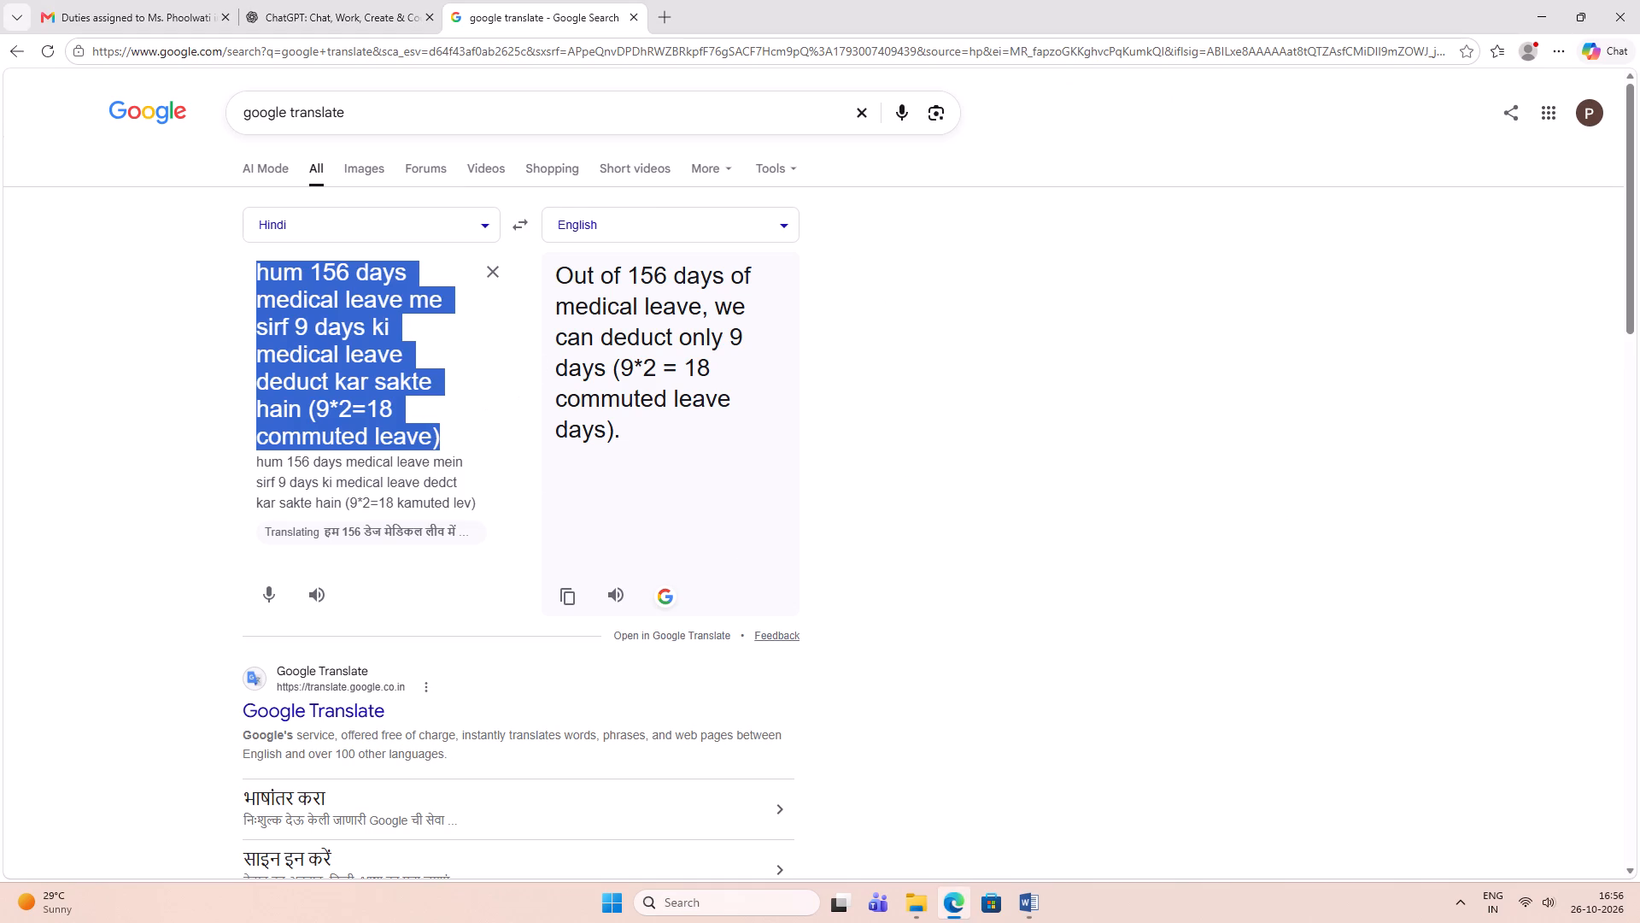
pyautogui.click(448, 447)
pyautogui.press('space')
pyautogui.write('aur baaki')
pyautogui.press('space')
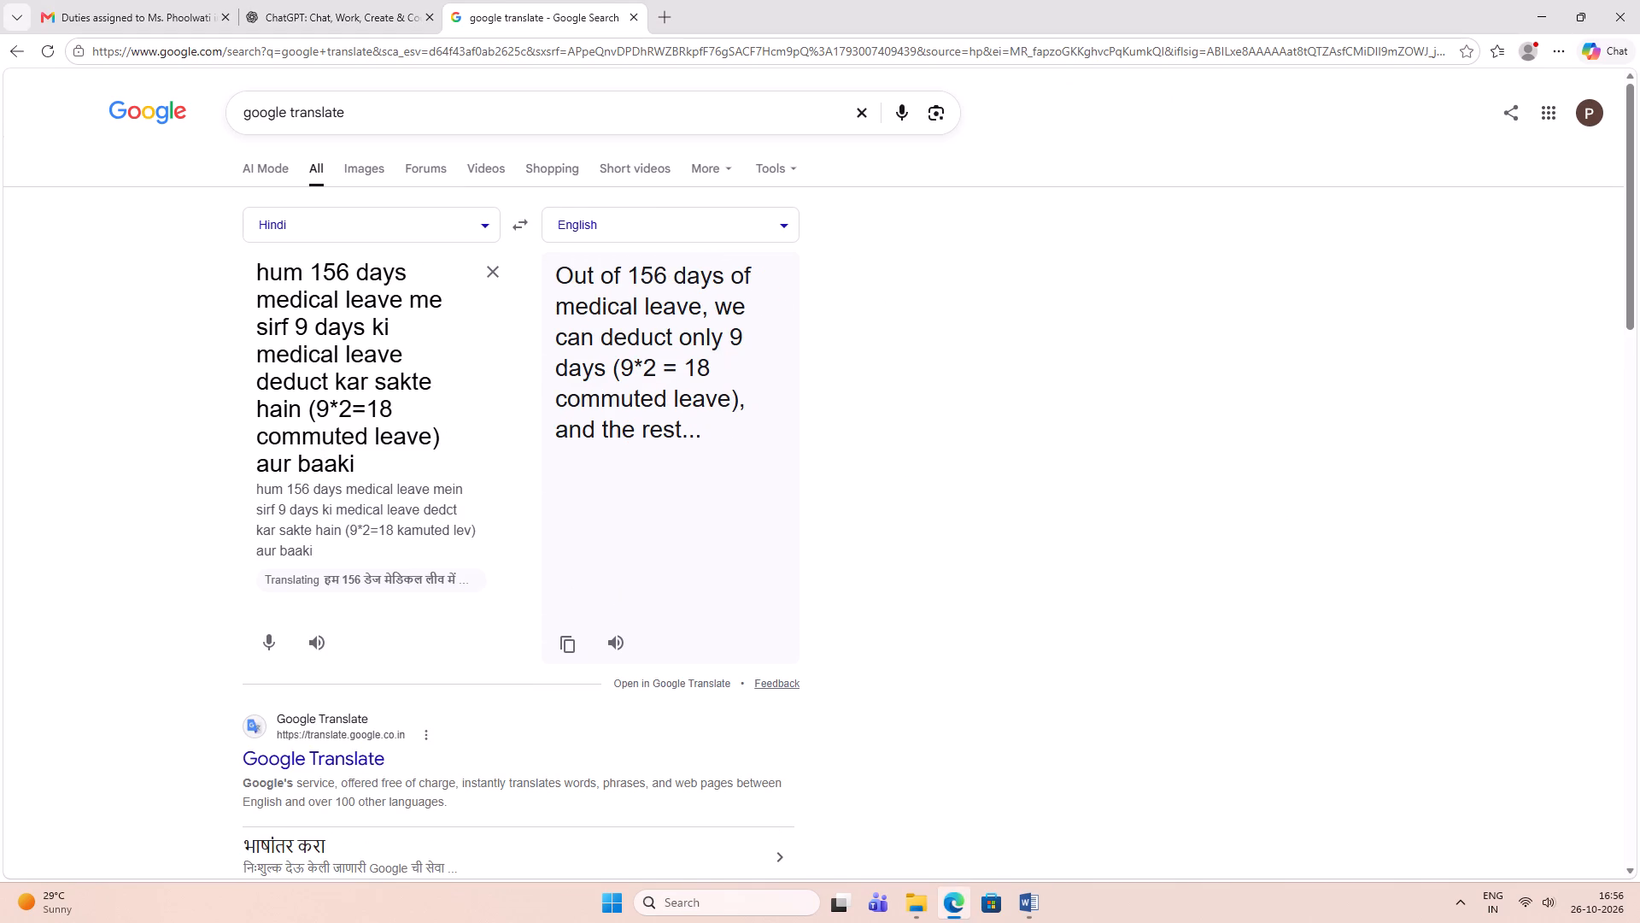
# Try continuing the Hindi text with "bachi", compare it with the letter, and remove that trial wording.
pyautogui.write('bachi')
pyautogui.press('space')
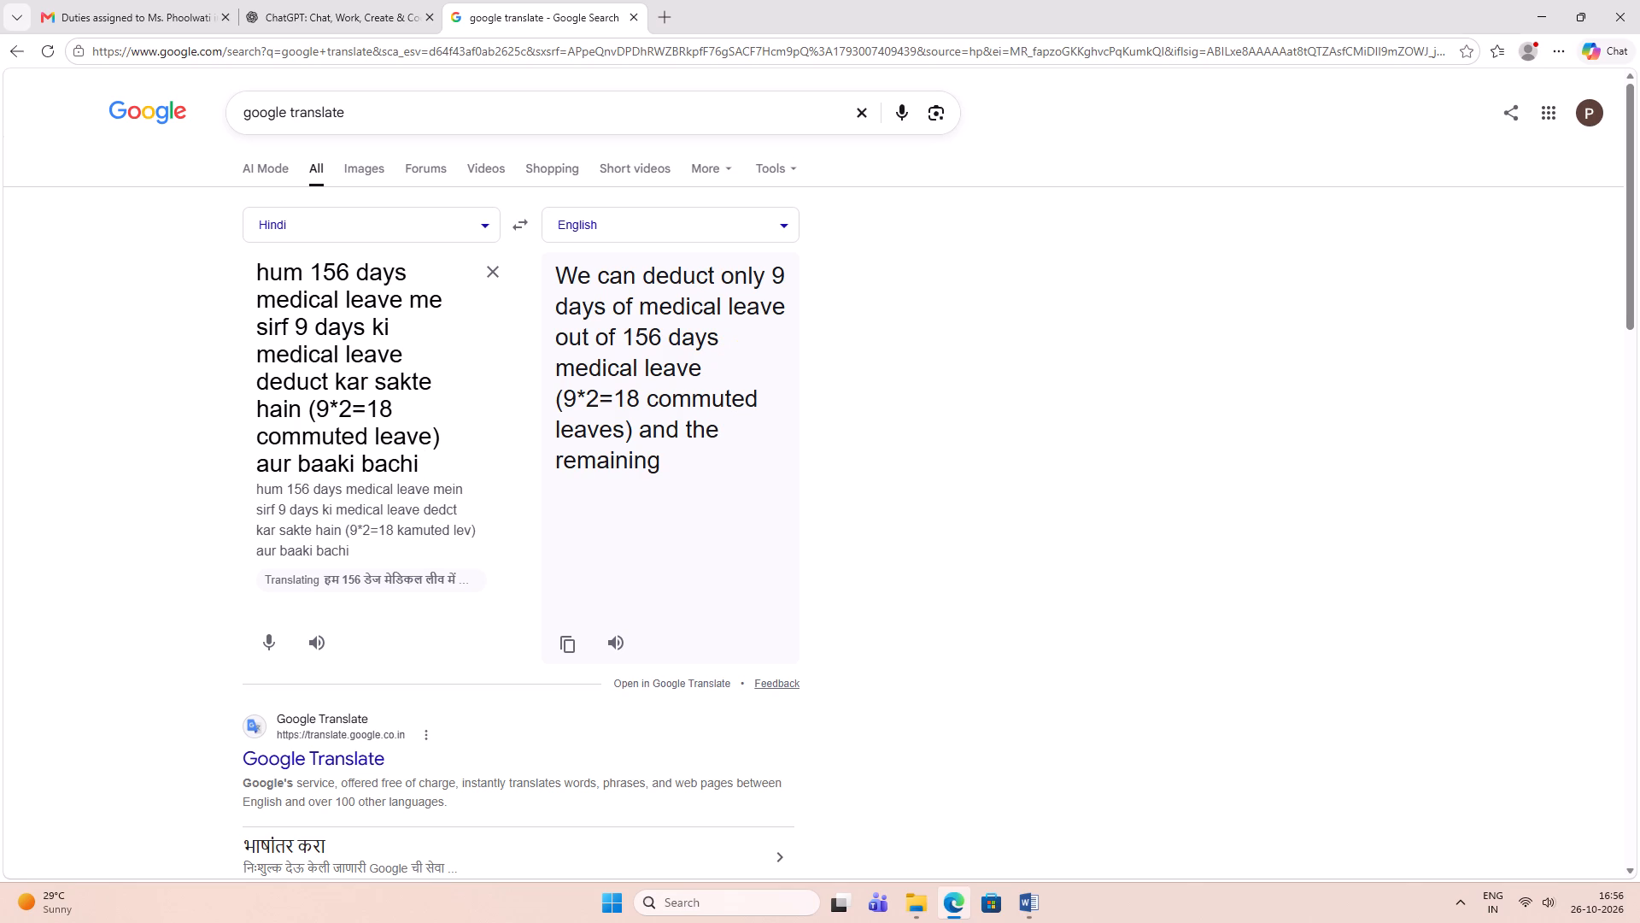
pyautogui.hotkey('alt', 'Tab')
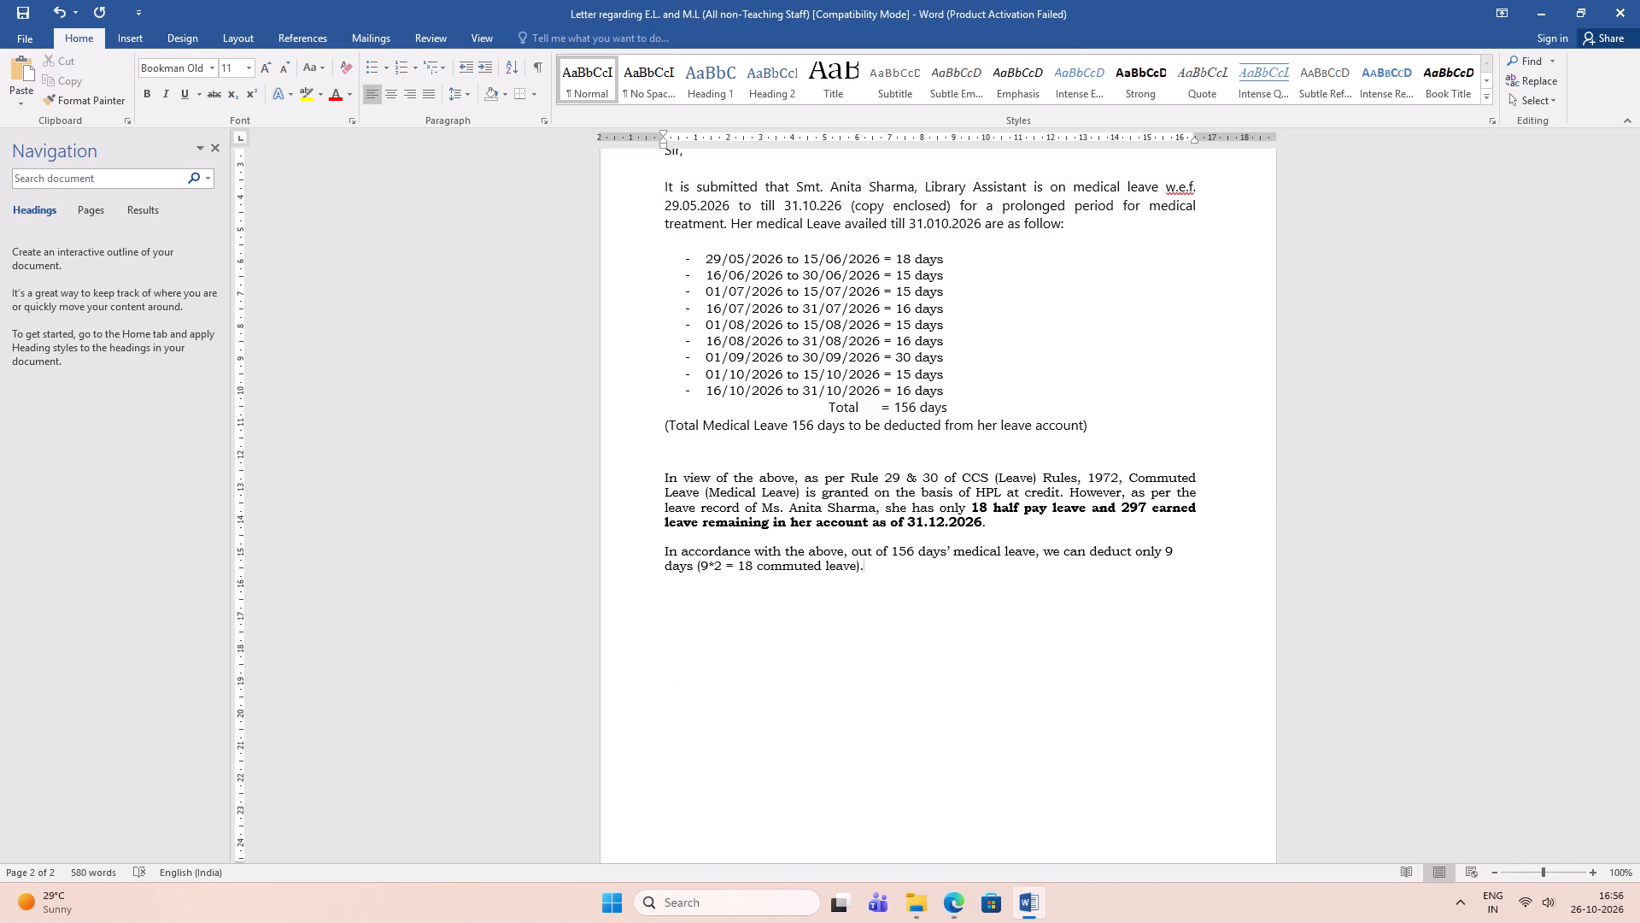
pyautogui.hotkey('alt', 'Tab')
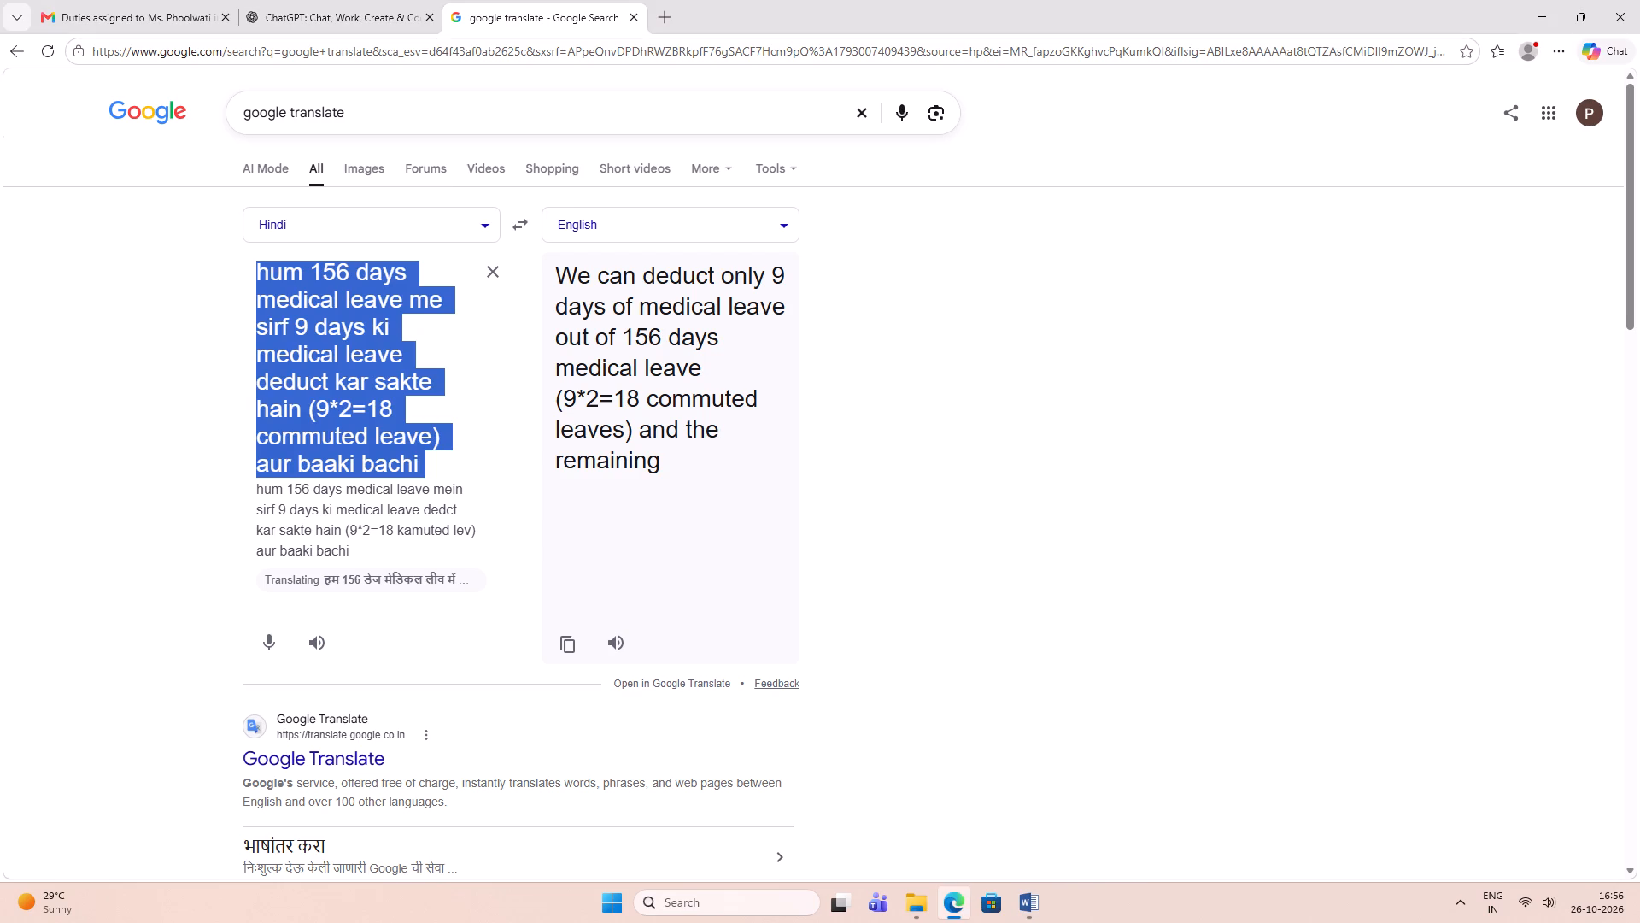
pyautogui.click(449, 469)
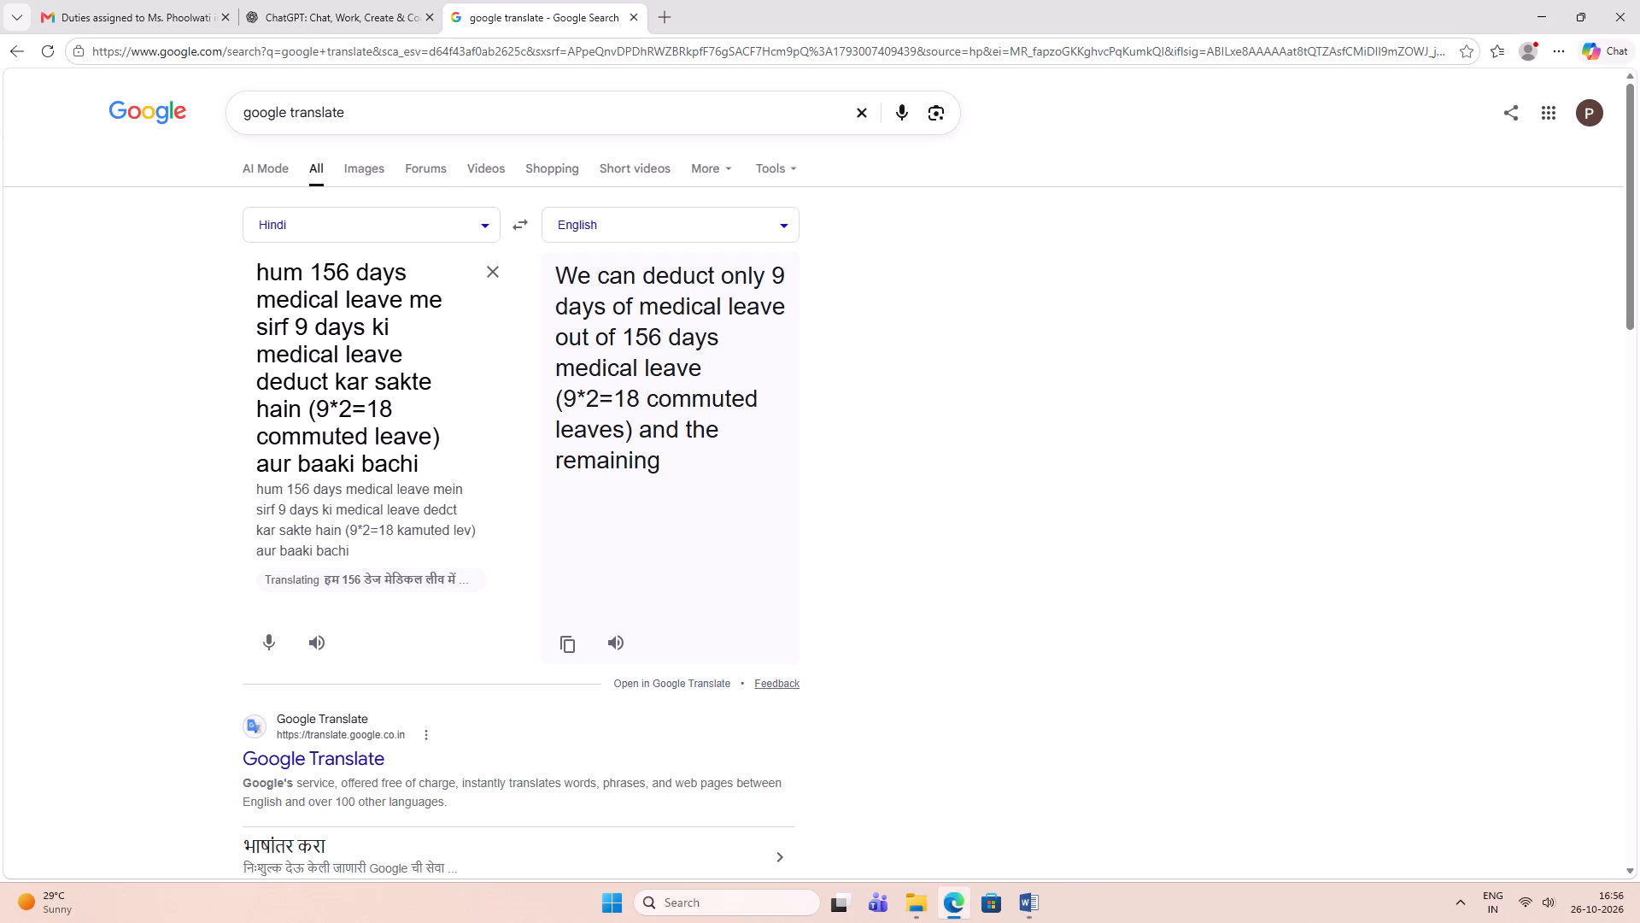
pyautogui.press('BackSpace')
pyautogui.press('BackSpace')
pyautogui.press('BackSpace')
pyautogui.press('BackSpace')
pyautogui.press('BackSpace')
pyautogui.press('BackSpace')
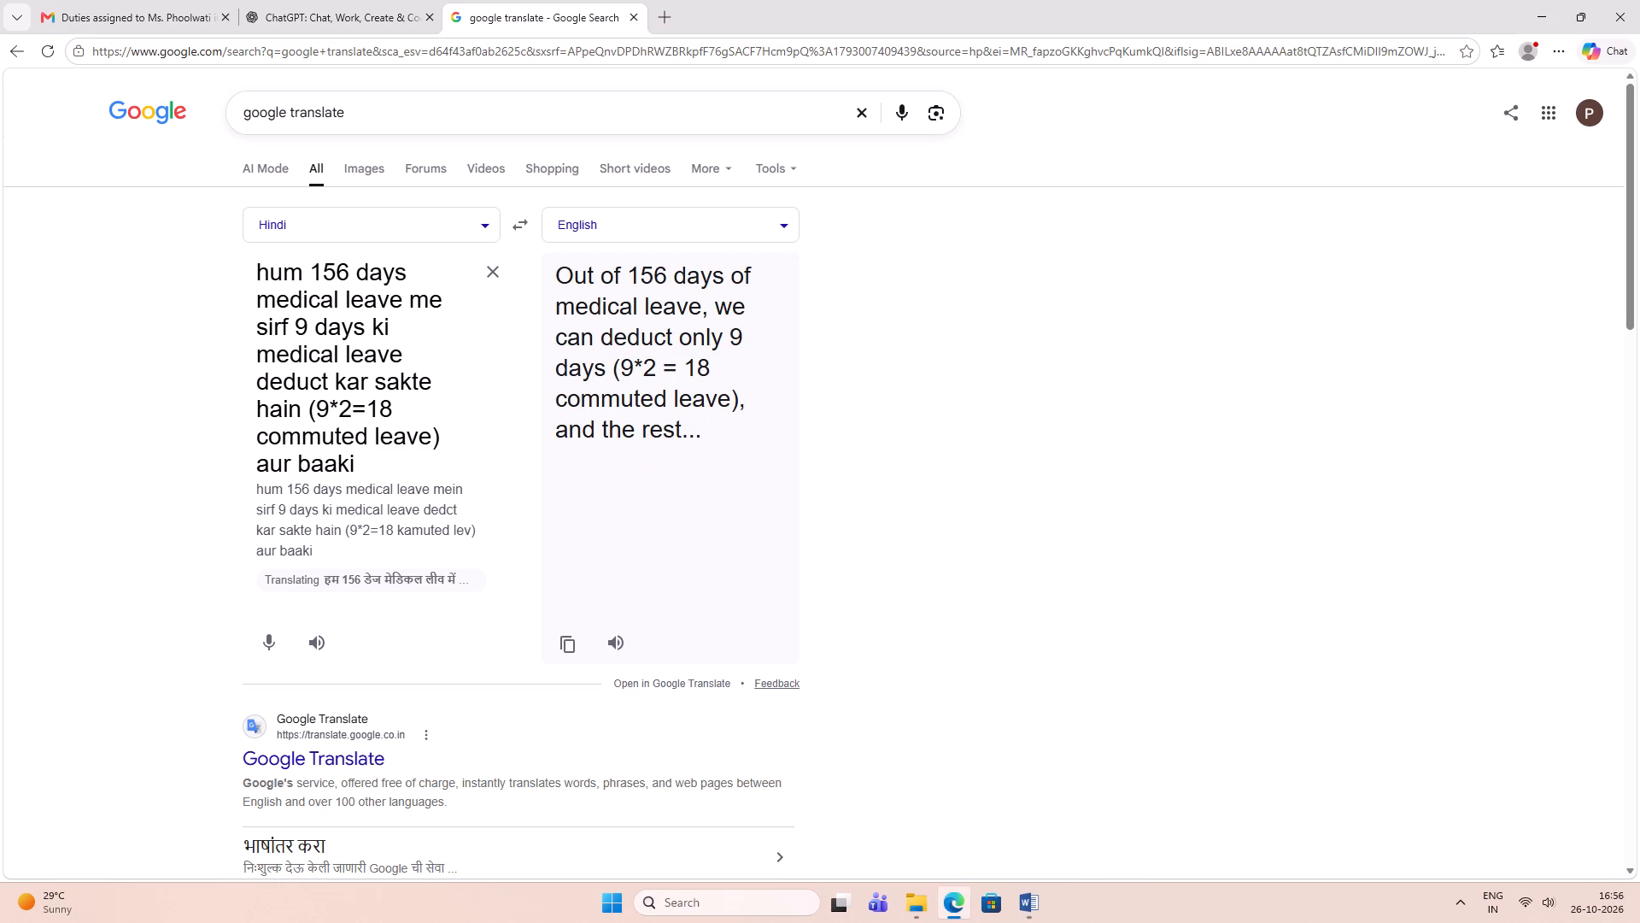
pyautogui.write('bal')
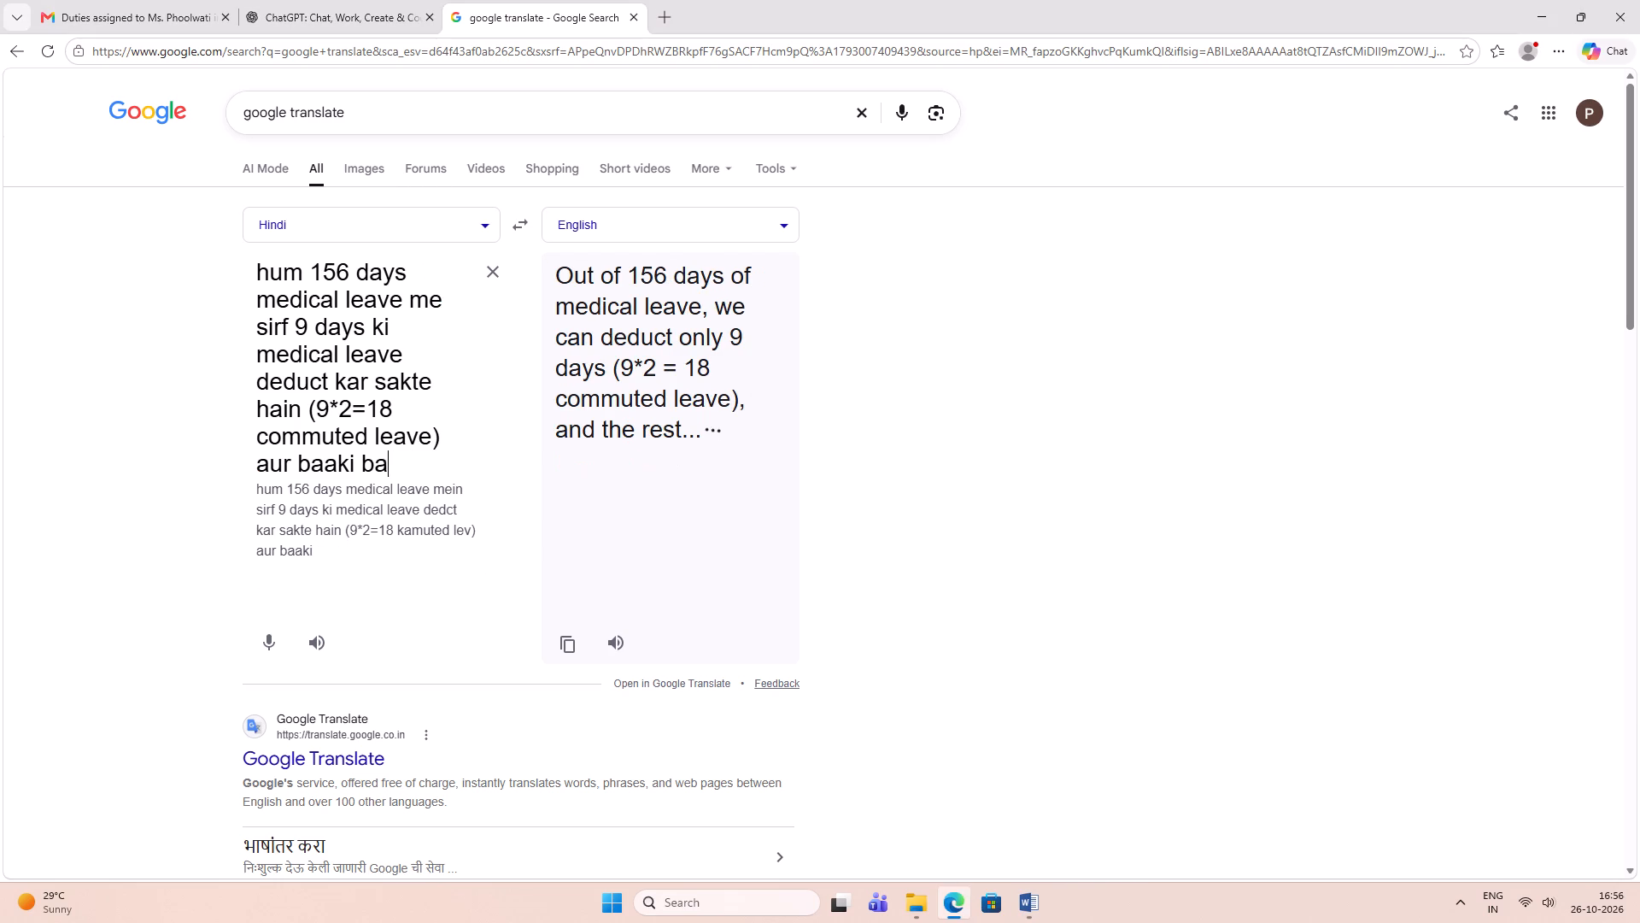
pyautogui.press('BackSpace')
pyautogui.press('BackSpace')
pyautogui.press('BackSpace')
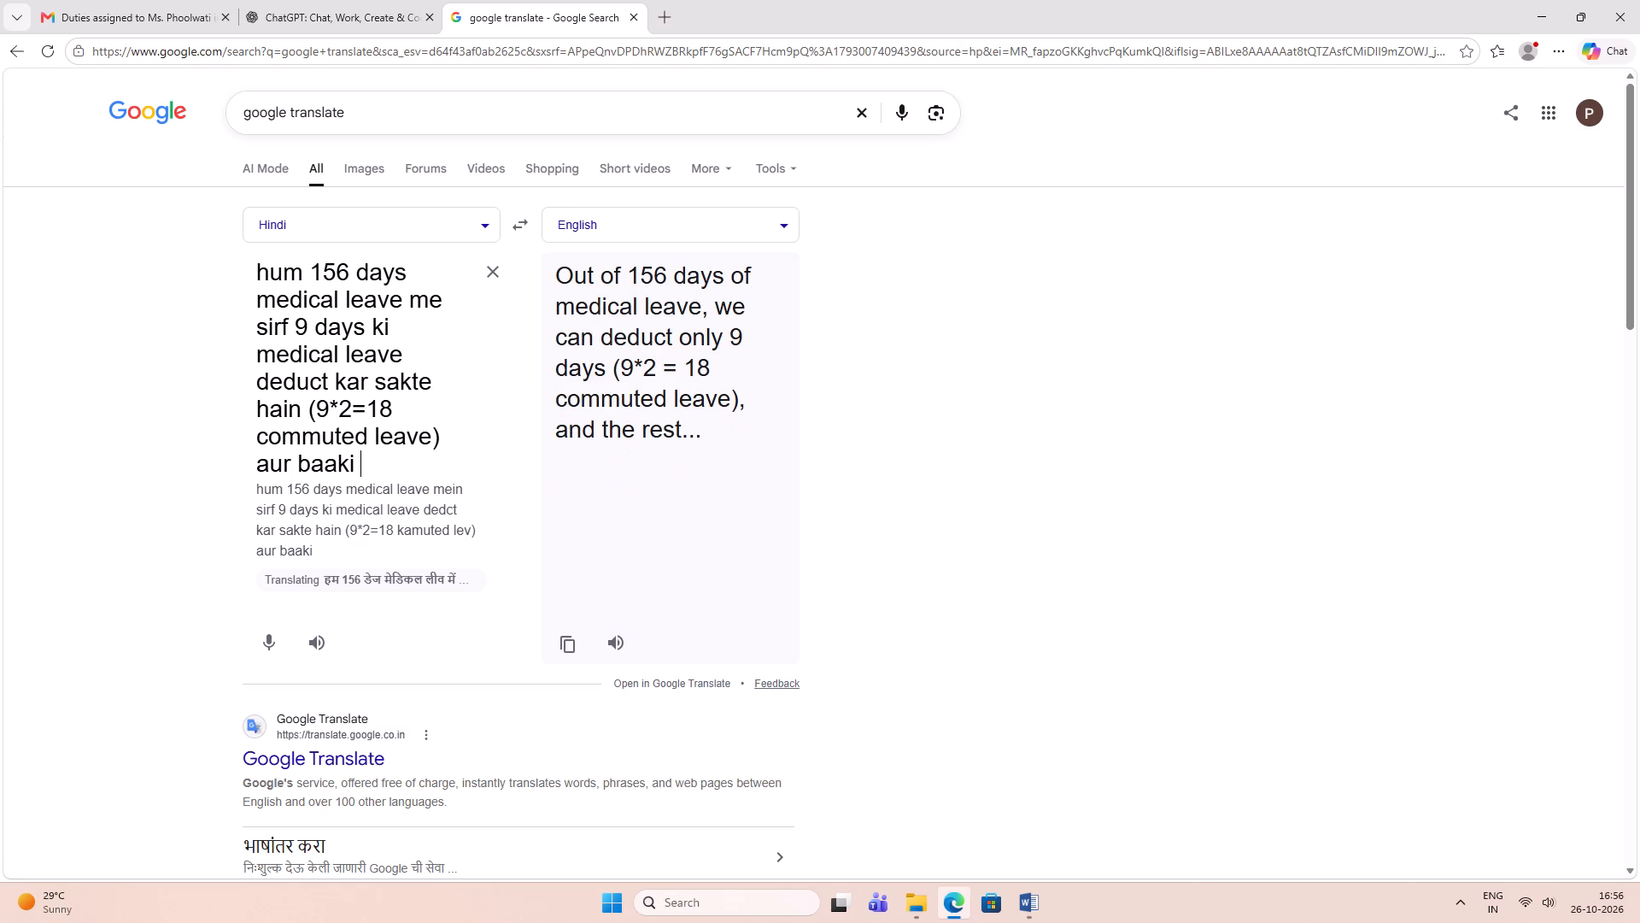
# Continue the Hindi text after "aur baaki" with "balance 147 medical leave inki earned leave se dedut hogi".
pyautogui.write('balance')
pyautogui.press('space')
pyautogui.write('147 medical leave')
pyautogui.press('space')
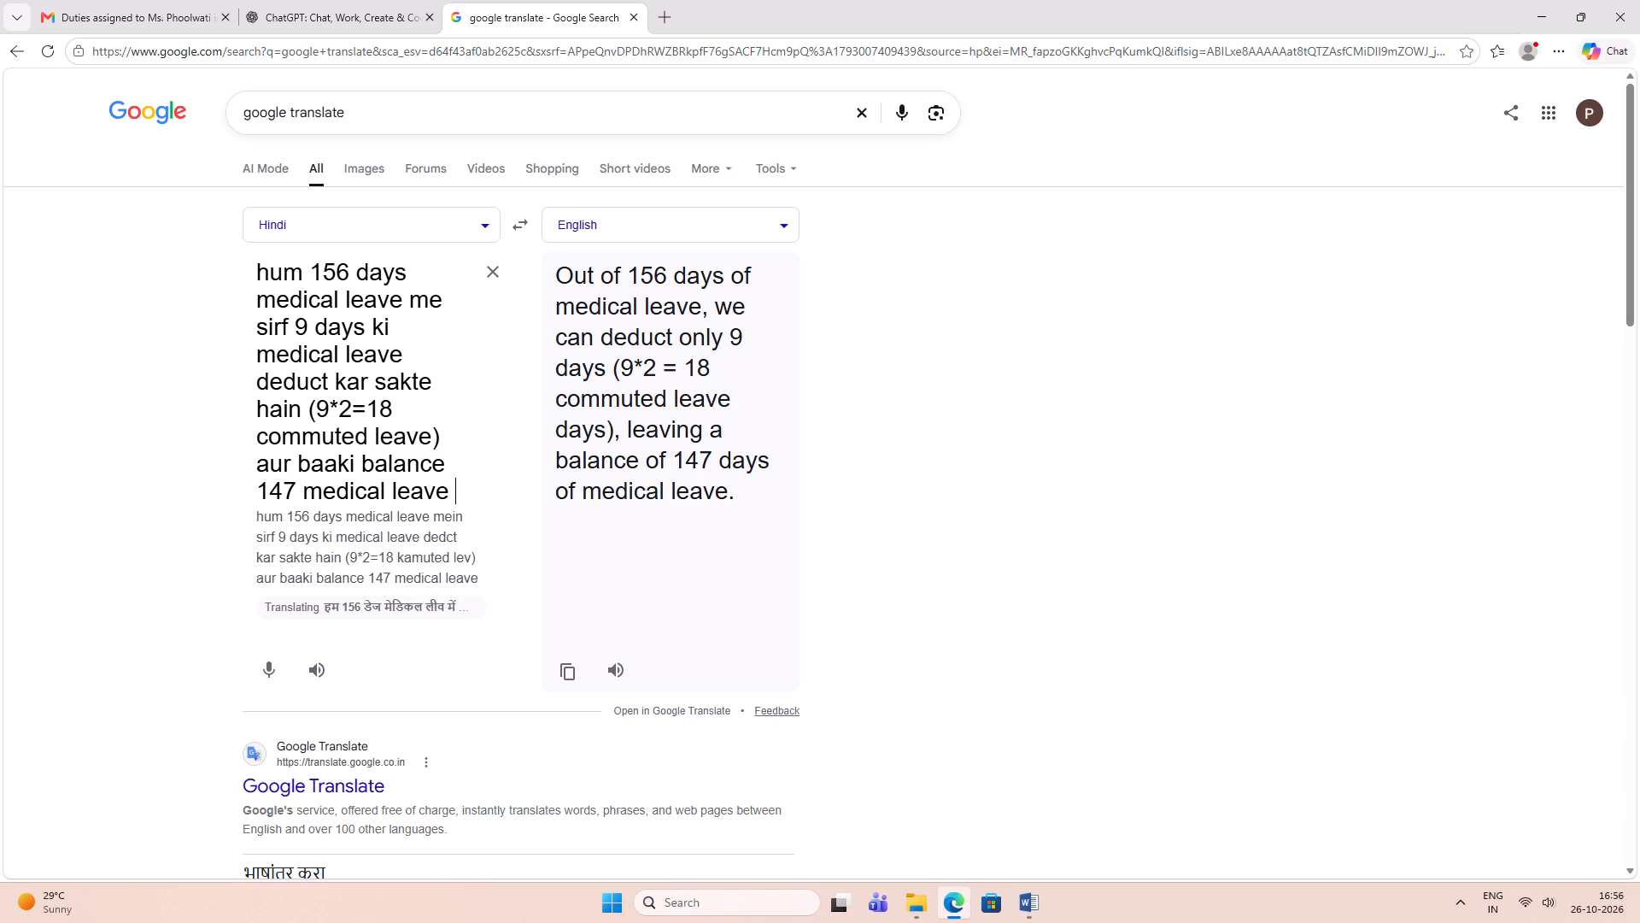
pyautogui.write('inki earned leave se dedut')
pyautogui.press('space')
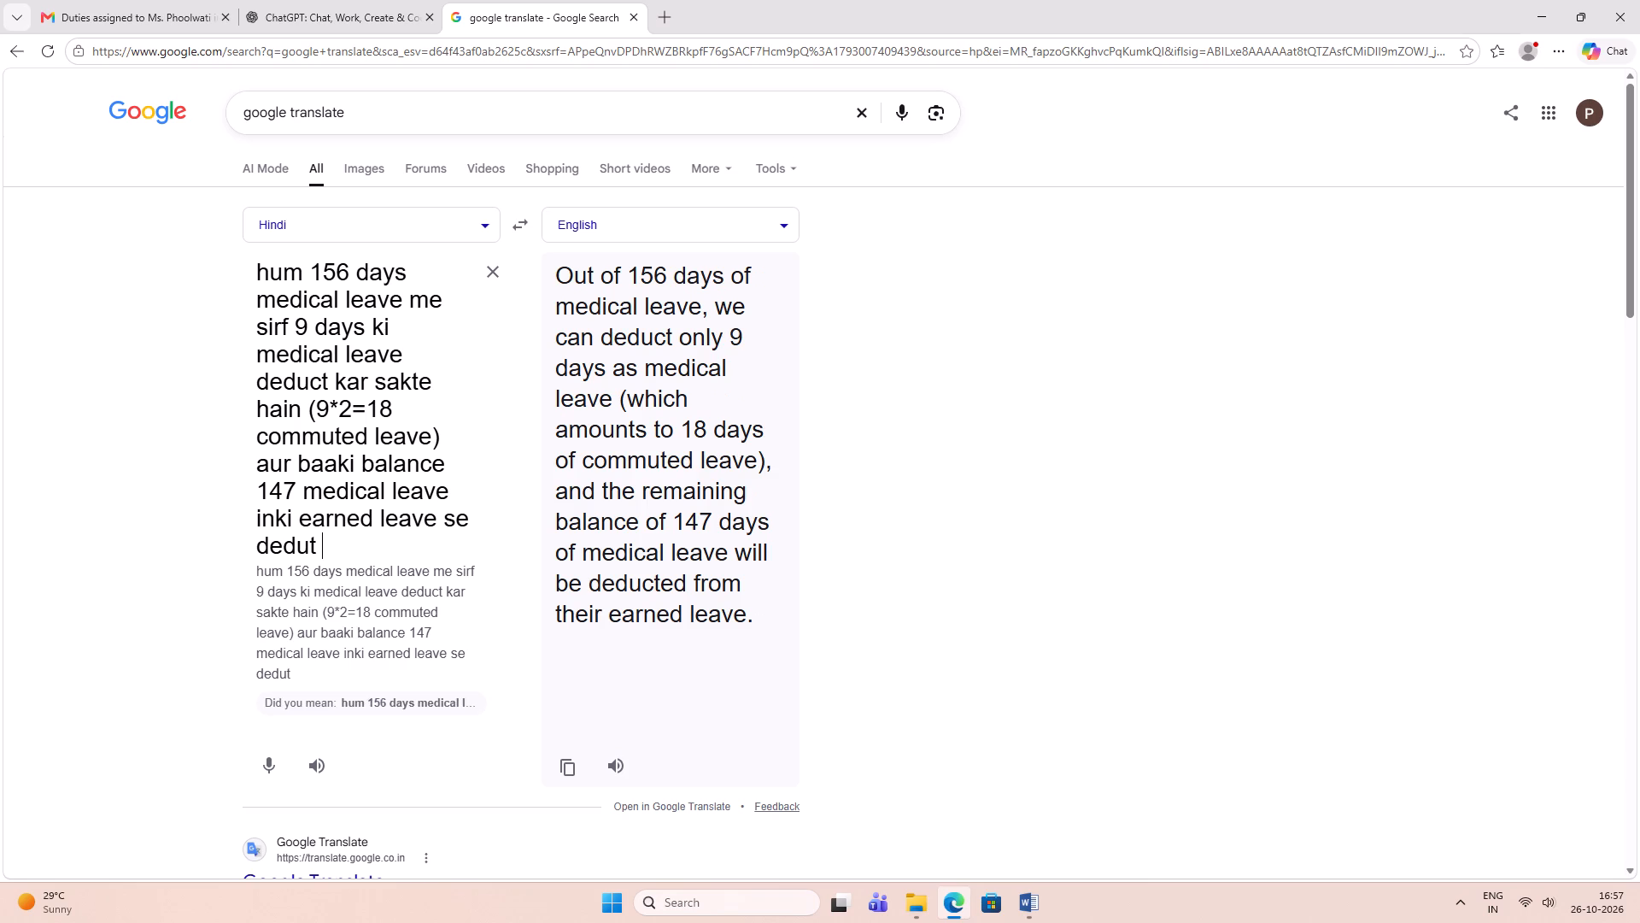
pyautogui.write('hogi')
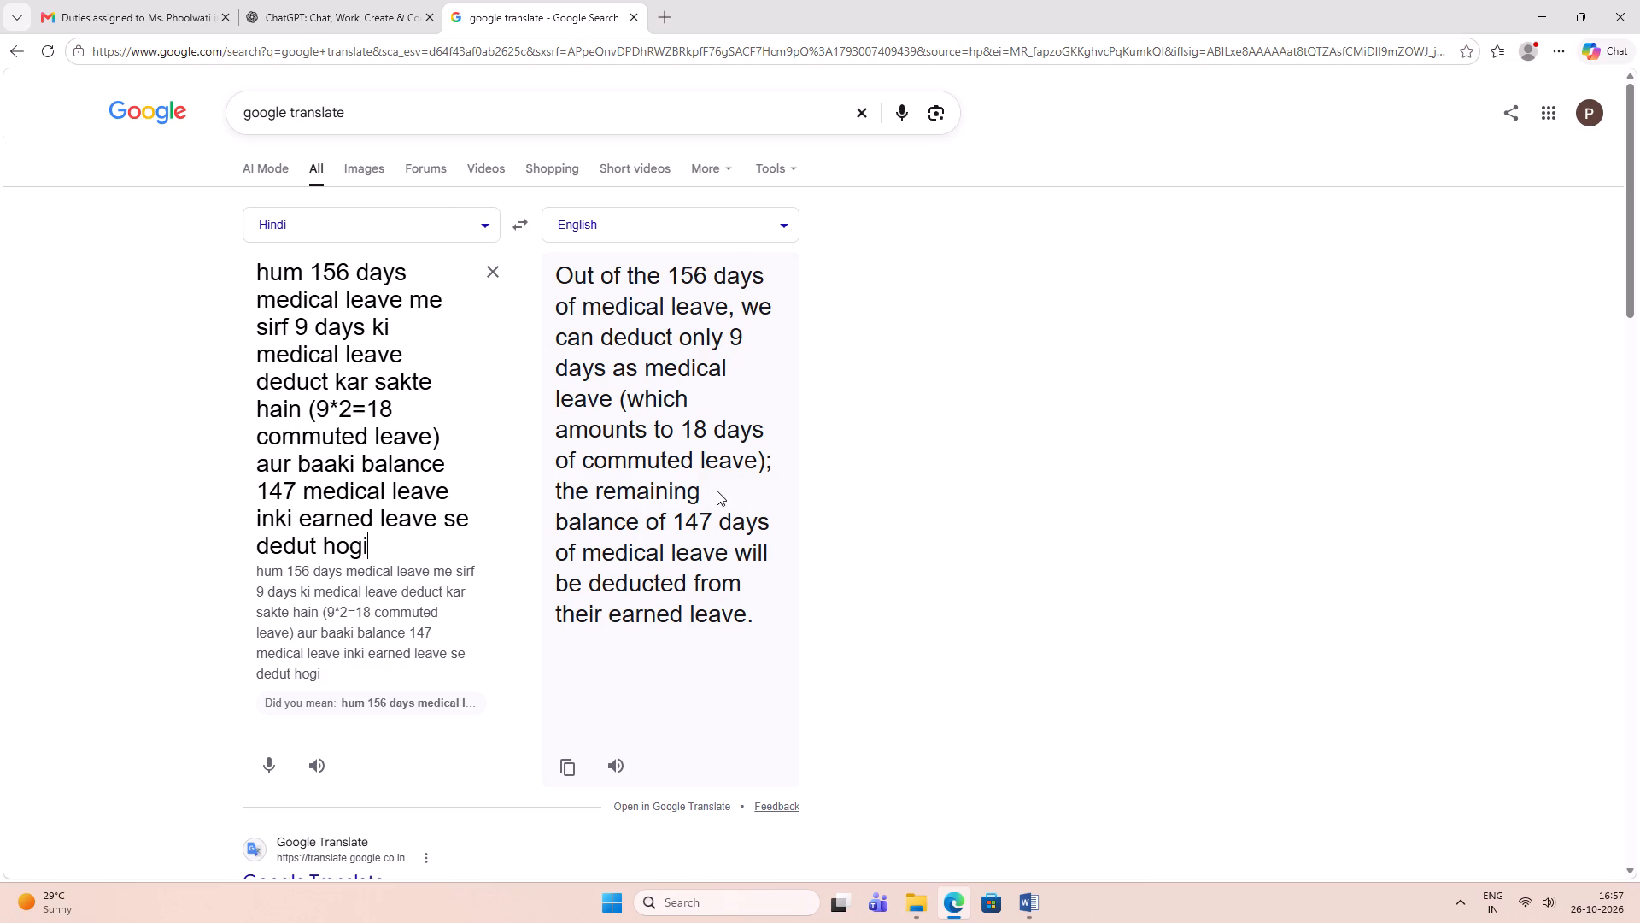
# Switch to the letter in Word and replace the last sentence's full stop with " and the remaining".
pyautogui.hotkey('alt', 'Tab')
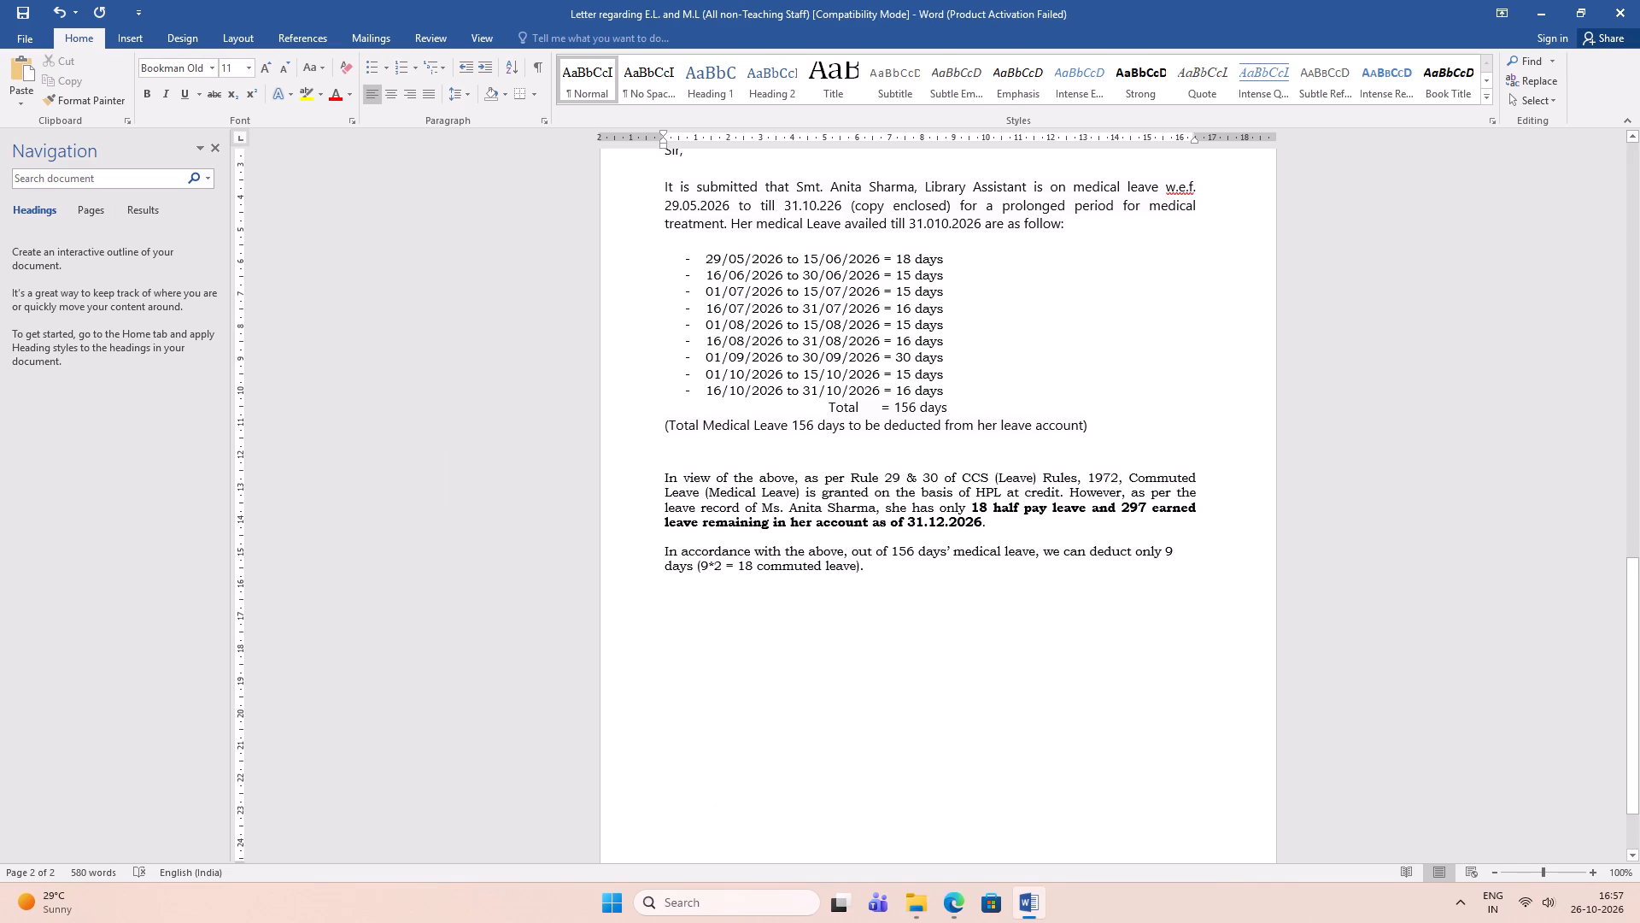
pyautogui.press('BackSpace')
pyautogui.press('space')
pyautogui.write('ad')
pyautogui.press('space')
pyautogui.press('BackSpace')
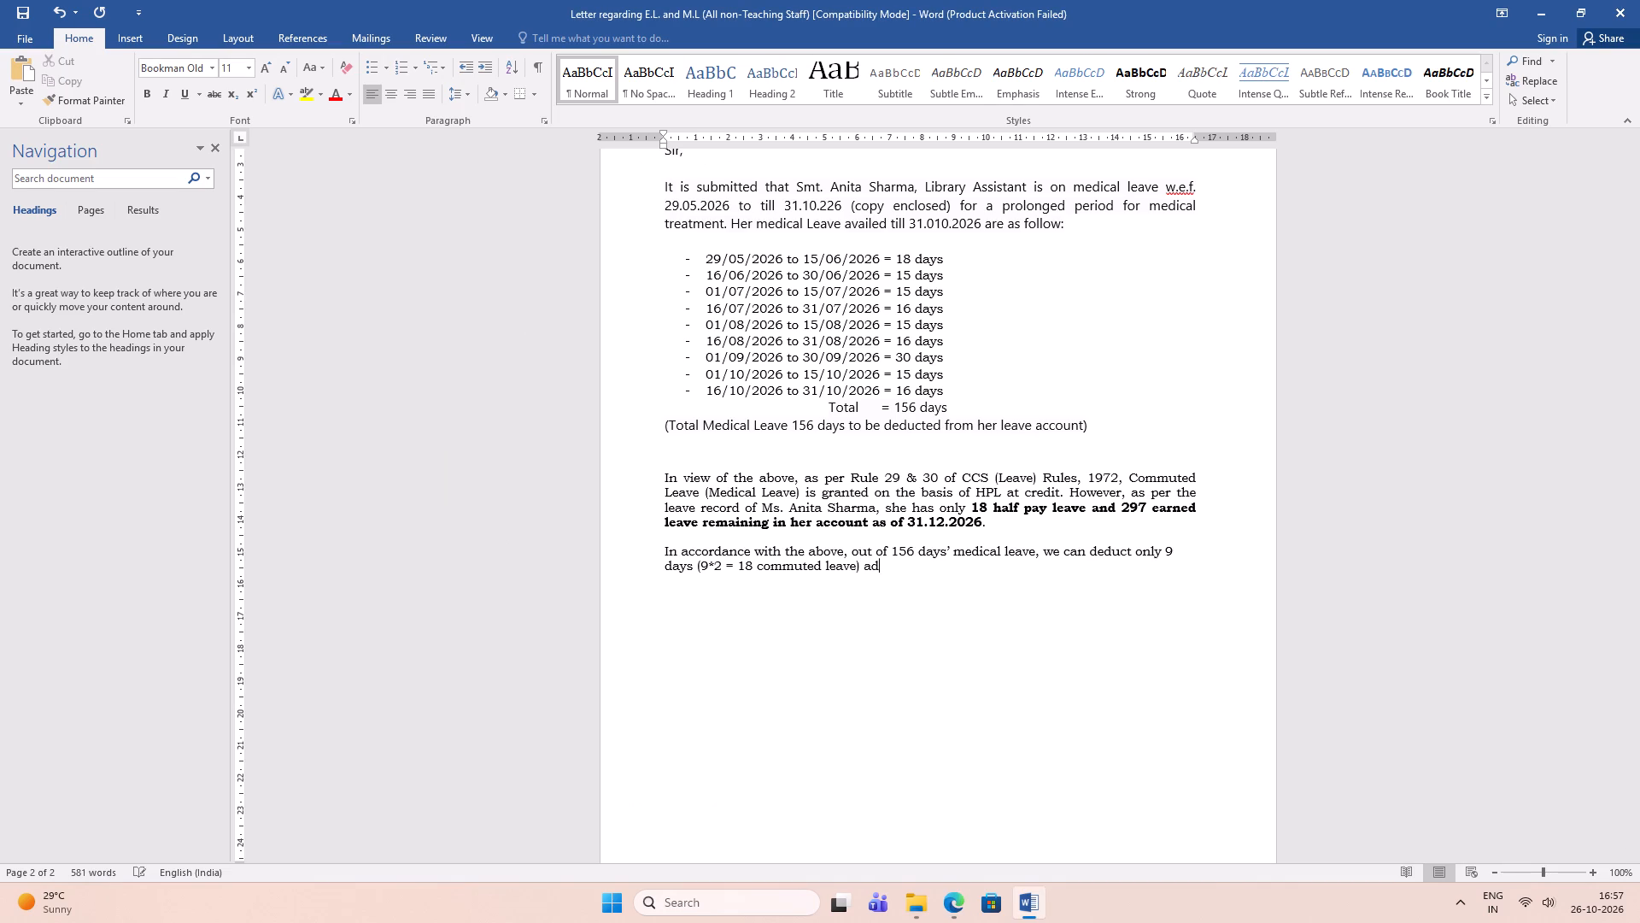
pyautogui.press('BackSpace')
pyautogui.write('dn')
pyautogui.press('BackSpace')
pyautogui.press('BackSpace')
pyautogui.write('nd the remaining')
pyautogui.press('space')
# Check the English translation in the browser, and continue the letter's last sentence with "balance of 147 days (156-9= 147)".
pyautogui.hotkey('alt', 'Tab')
pyautogui.hotkey('alt', 'Tab')
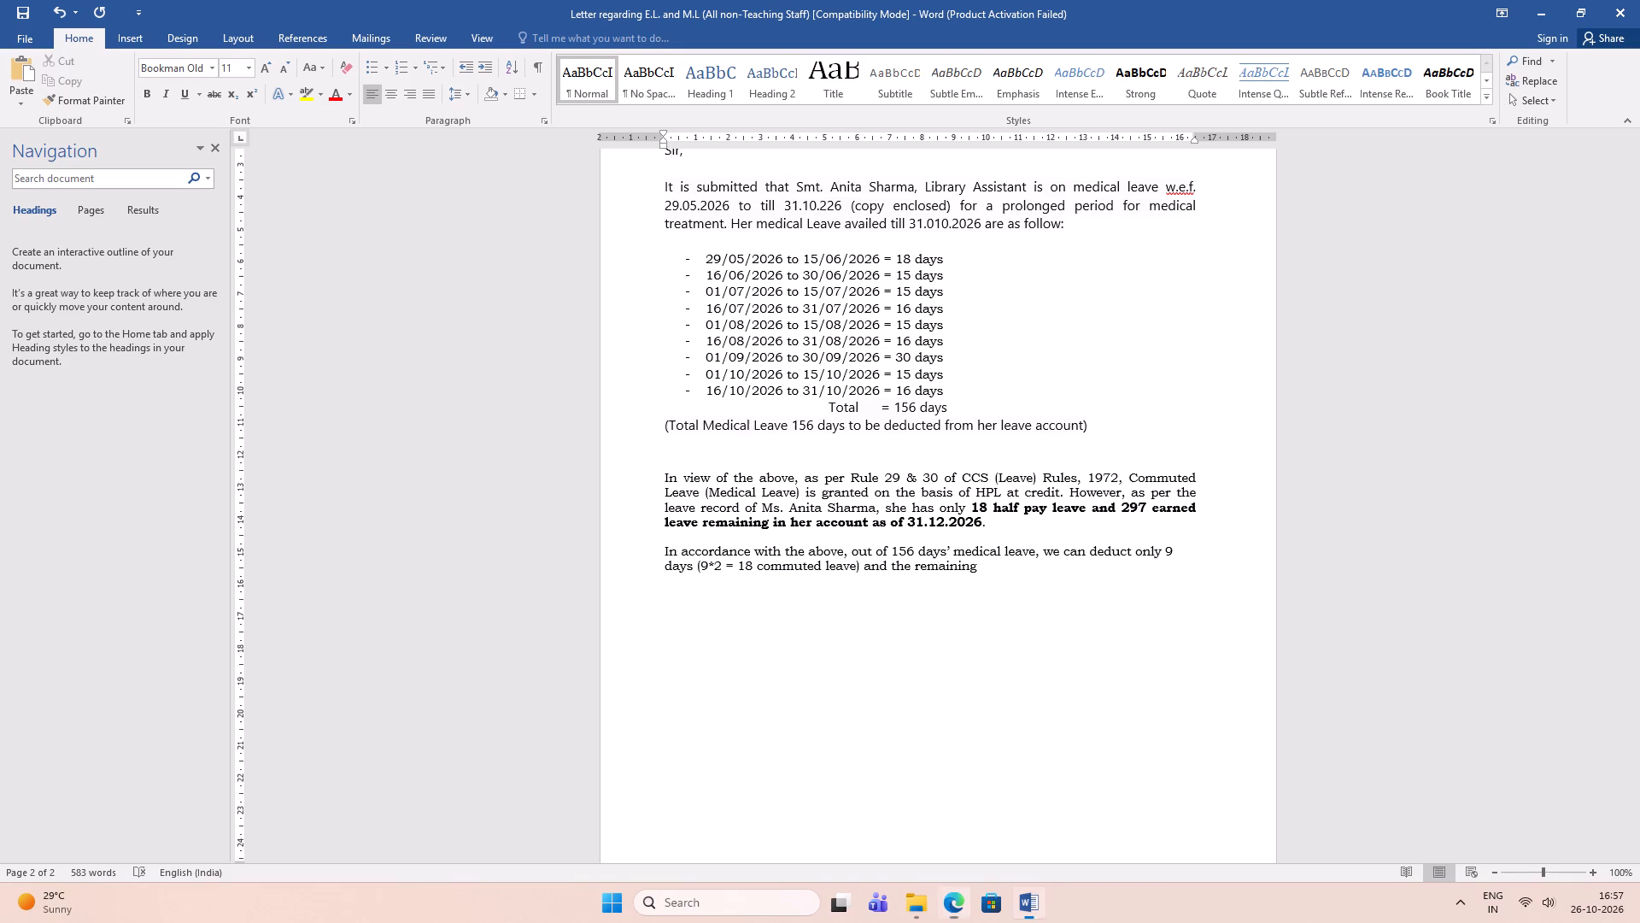
pyautogui.write('balance of')
pyautogui.press('space')
pyautogui.write('147')
pyautogui.press('space')
pyautogui.write('dyas')
pyautogui.press('space')
pyautogui.press('BackSpace')
pyautogui.press('BackSpace')
pyautogui.press('BackSpace')
pyautogui.press('BackSpace')
pyautogui.write('ays (')
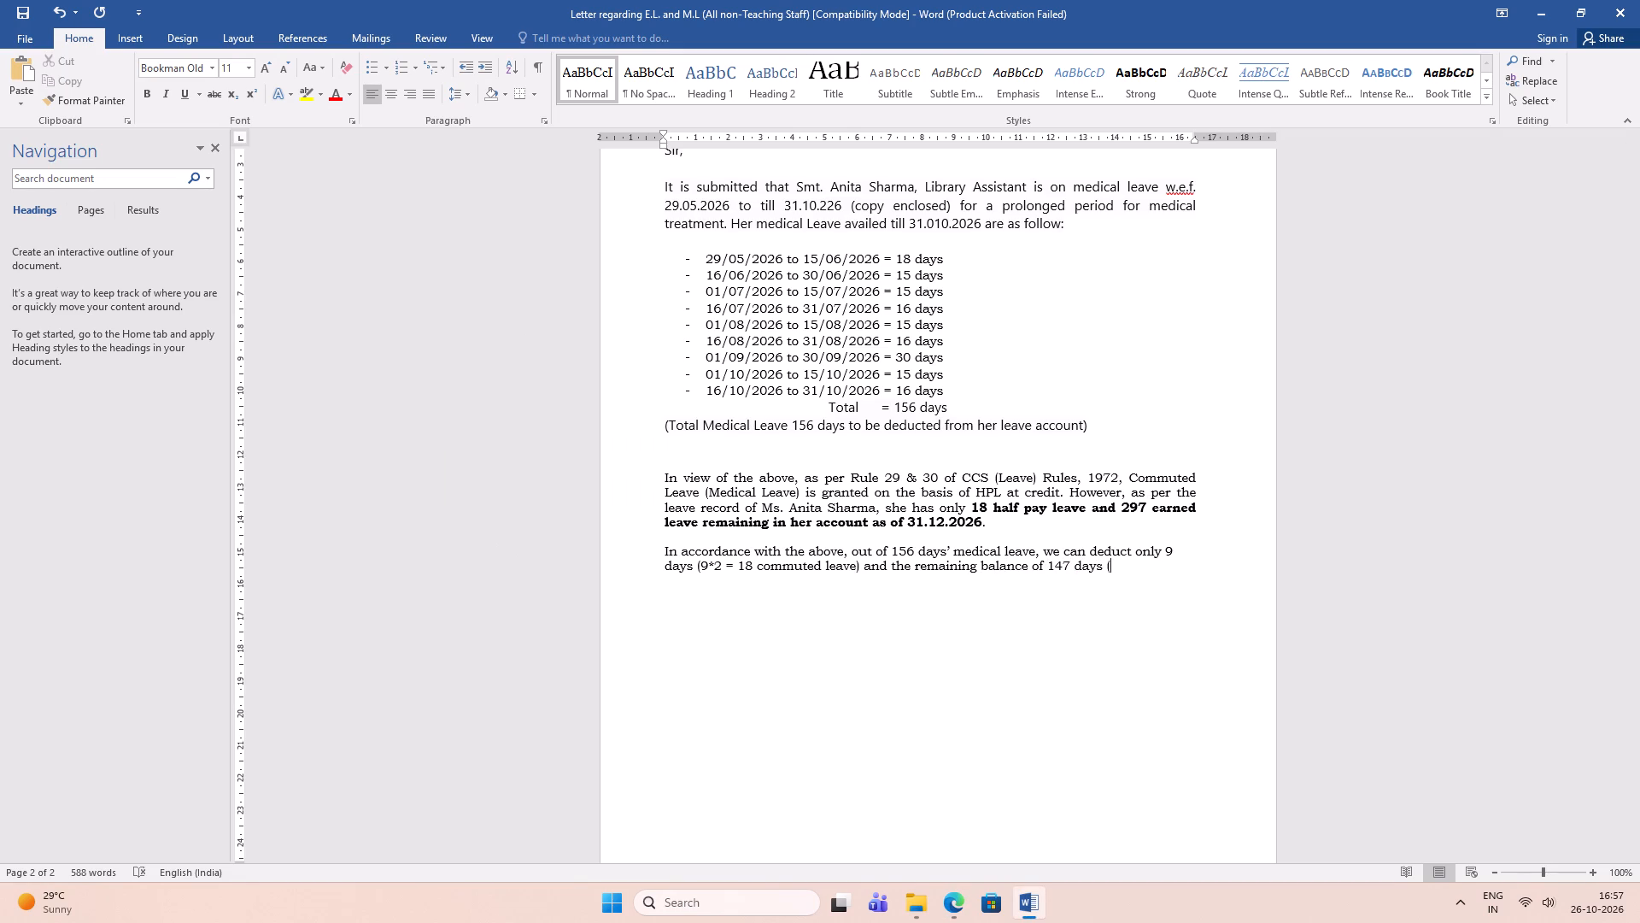
pyautogui.write('156-')
pyautogui.press('9')
pyautogui.write('= 147)')
# Following the translation, continue the letter's last sentence after the bracketed calculation with "of medical leave will be".
pyautogui.hotkey('alt', 'Tab')
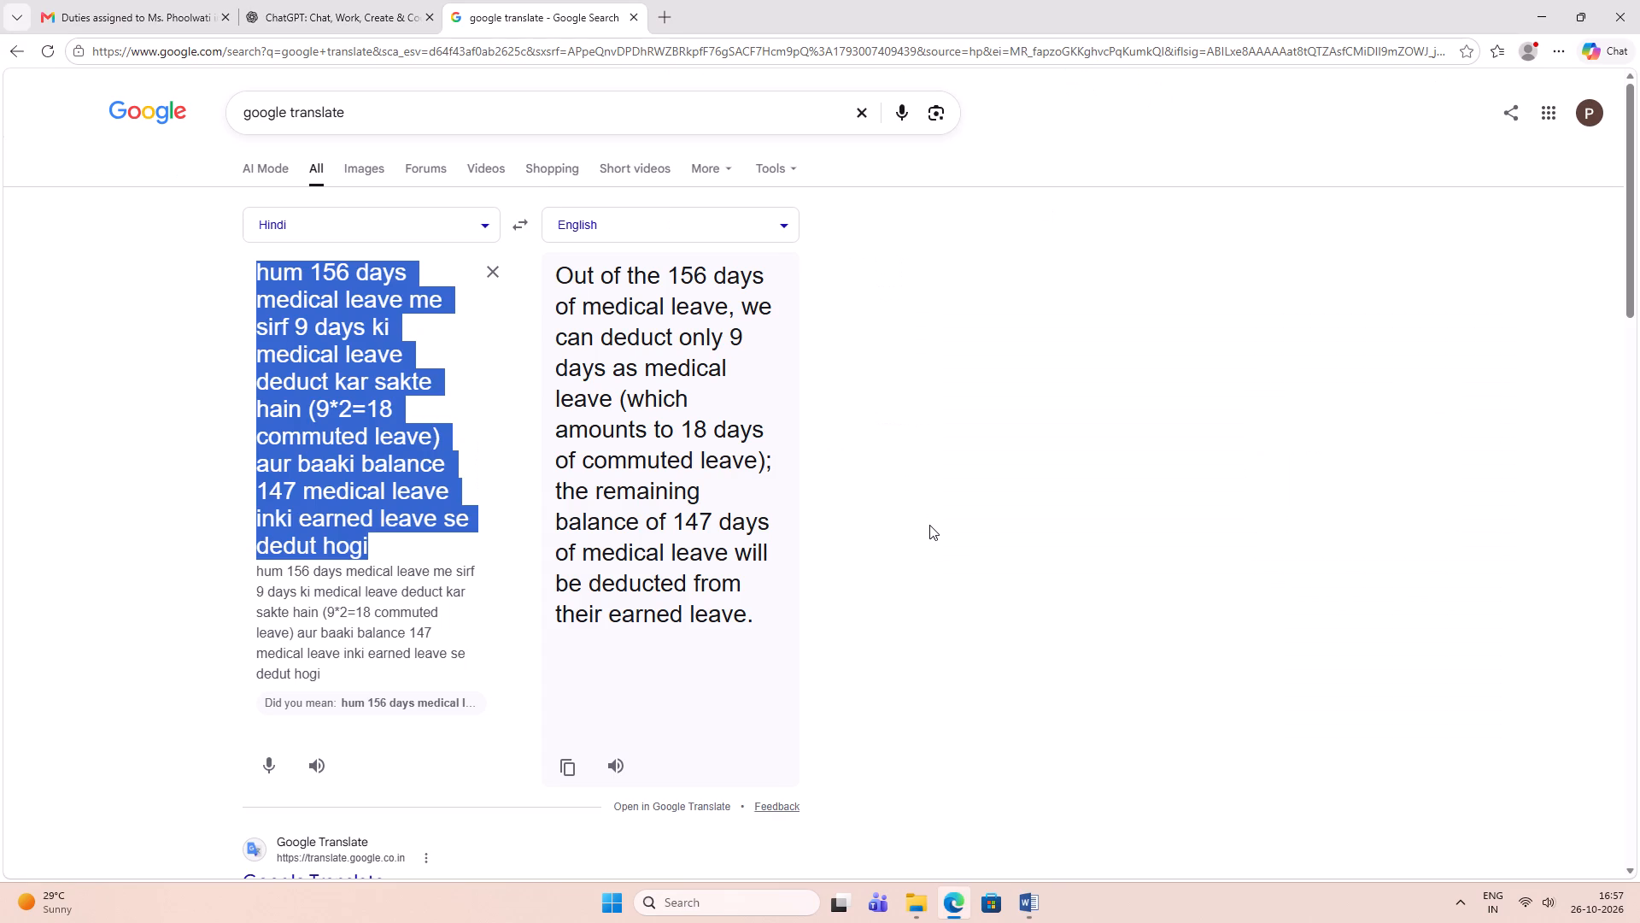
pyautogui.hotkey('alt', 'Tab')
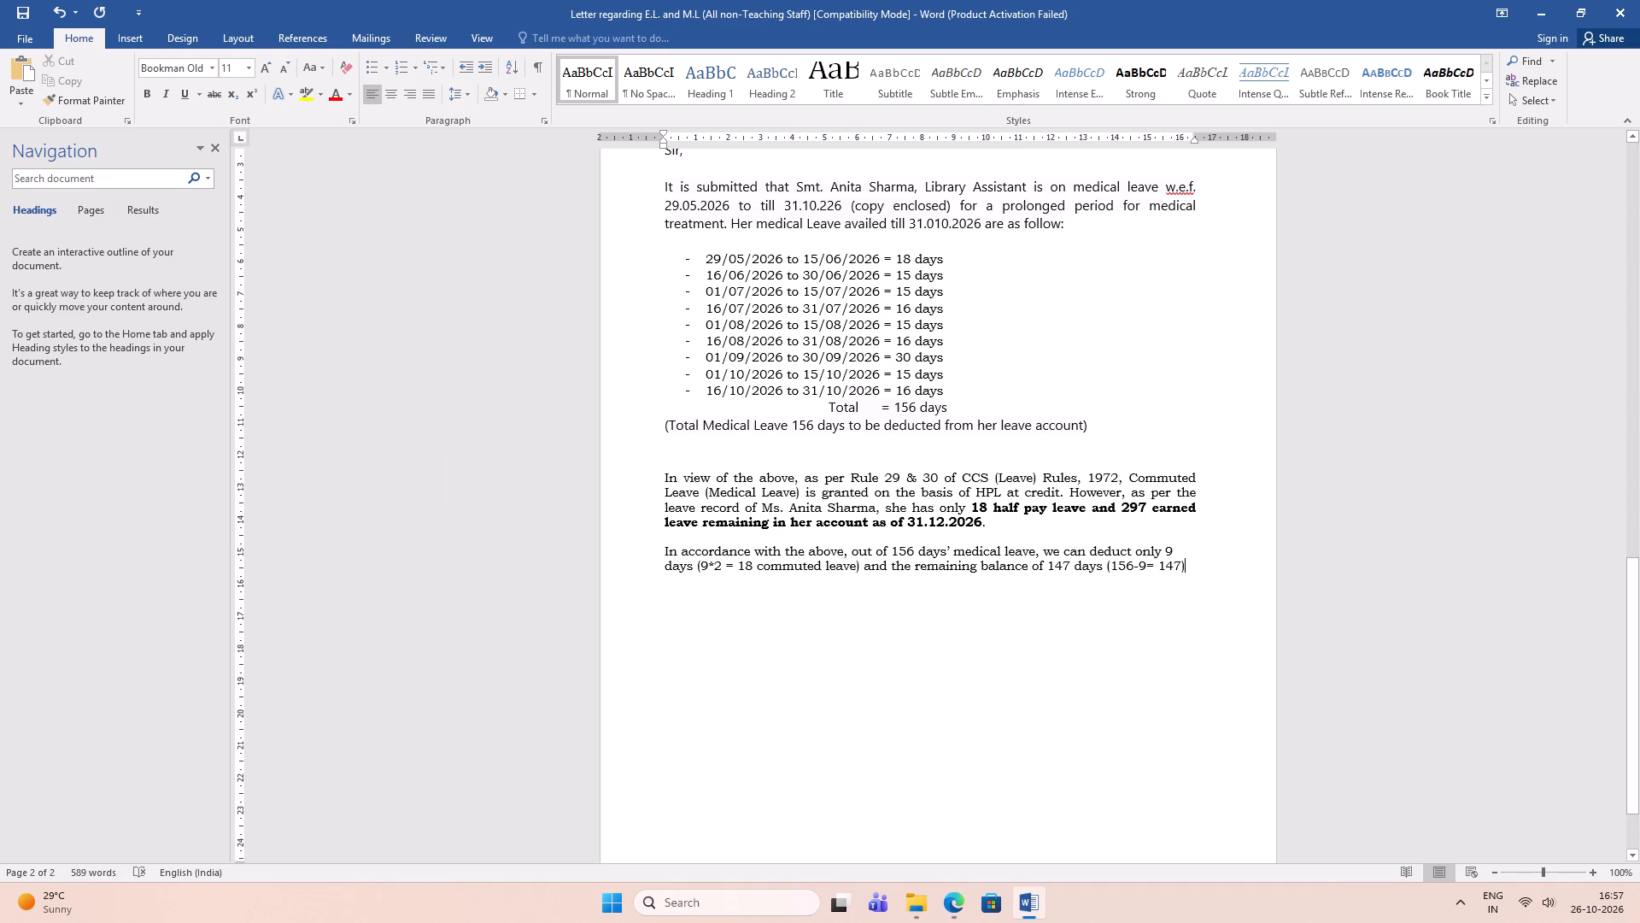
pyautogui.press('space')
pyautogui.write('of medical leaves')
pyautogui.press('space')
pyautogui.hotkey('alt', 'Tab')
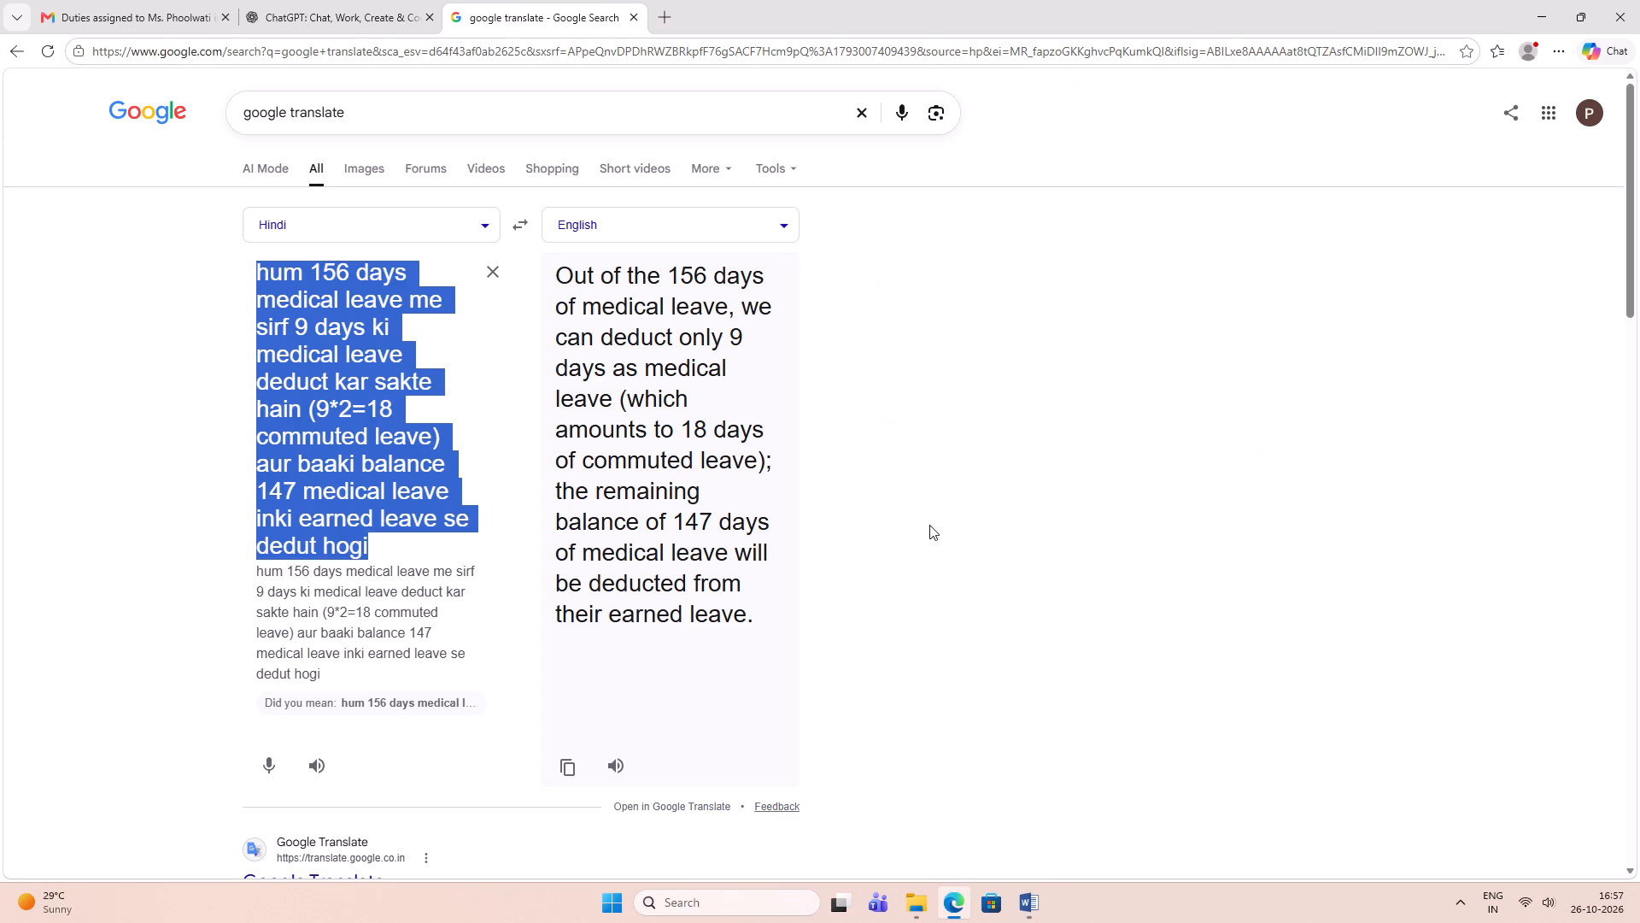
pyautogui.hotkey('alt', 'Tab')
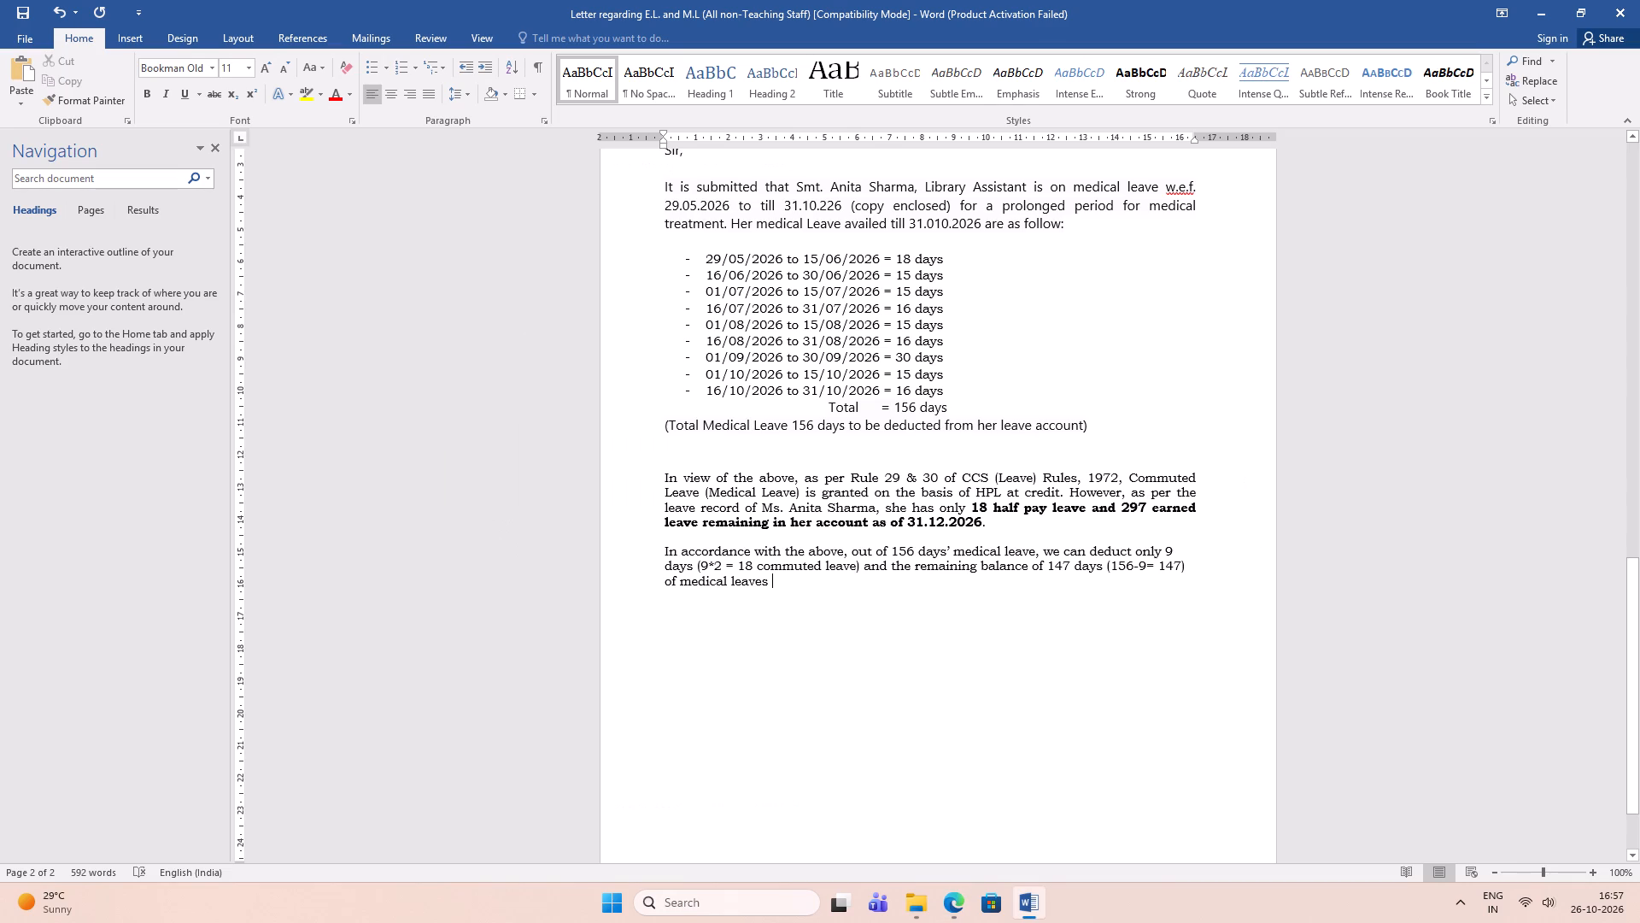
pyautogui.press('BackSpace')
pyautogui.press('BackSpace')
pyautogui.press('space')
pyautogui.write('will be')
pyautogui.press('space')
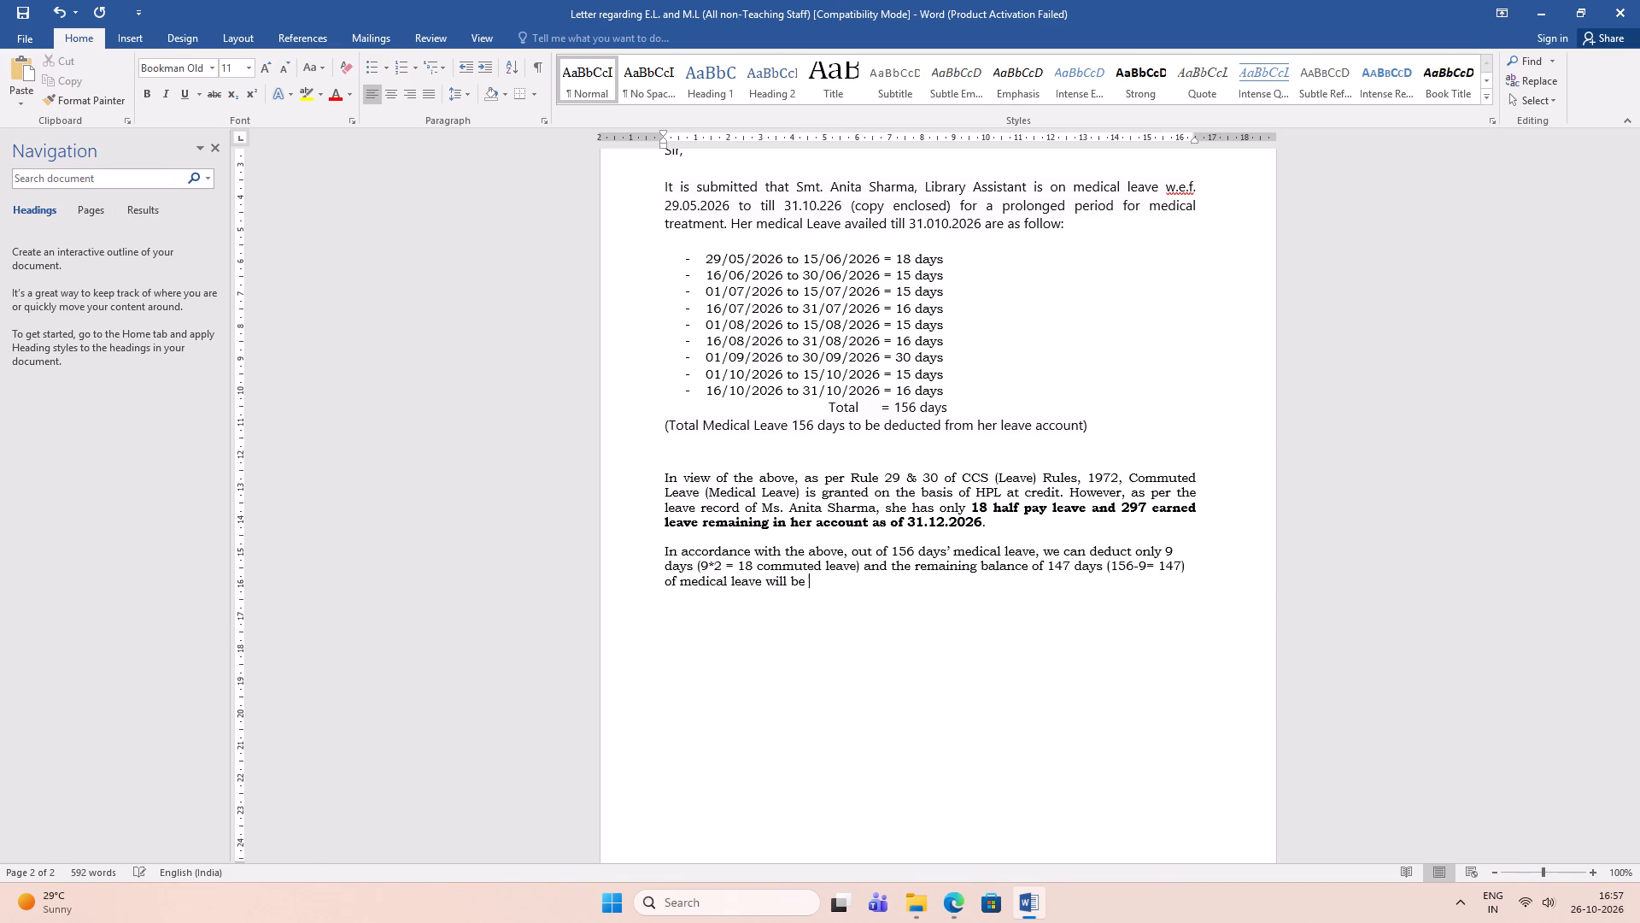
# Recheck the translation and add "deducted from" to the letter's unfinished last sentence.
pyautogui.hotkey('alt', 'Tab')
pyautogui.hotkey('alt', 'Tab')
pyautogui.write('deducted form')
pyautogui.press('space')
pyautogui.press('BackSpace')
pyautogui.press('BackSpace')
pyautogui.press('BackSpace')
pyautogui.press('BackSpace')
pyautogui.press('r')
pyautogui.write('om')
pyautogui.press('space')
# Consult the translation once more and complete the letter's last sentence with "their earned leave account.".
pyautogui.hotkey('alt', 'Tab')
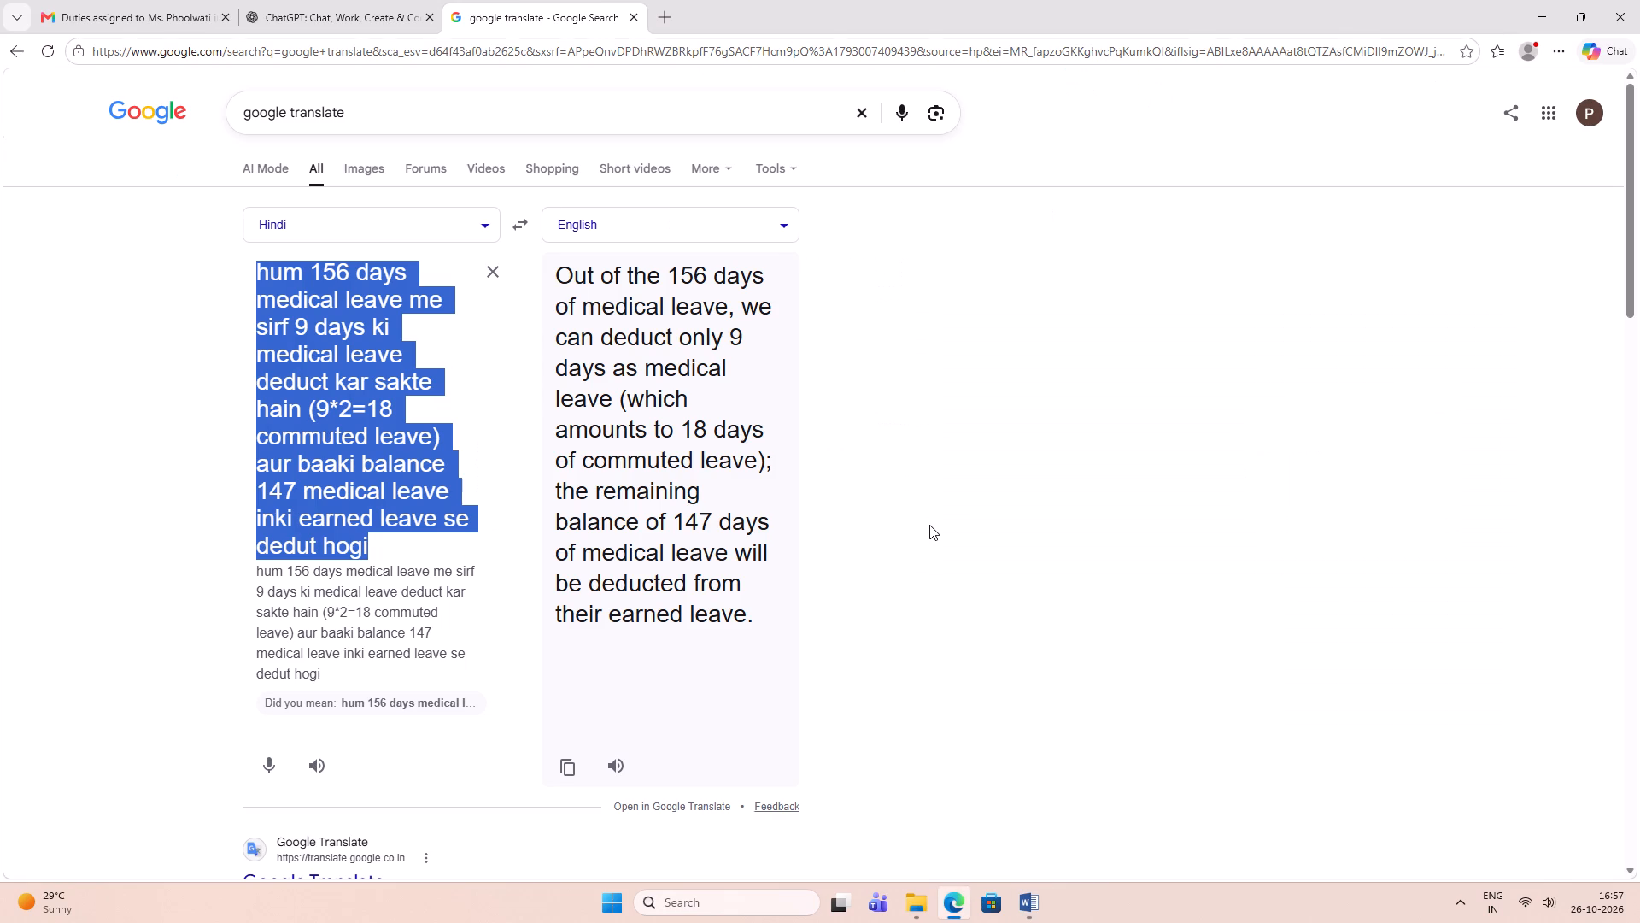
pyautogui.hotkey('alt', 'Tab')
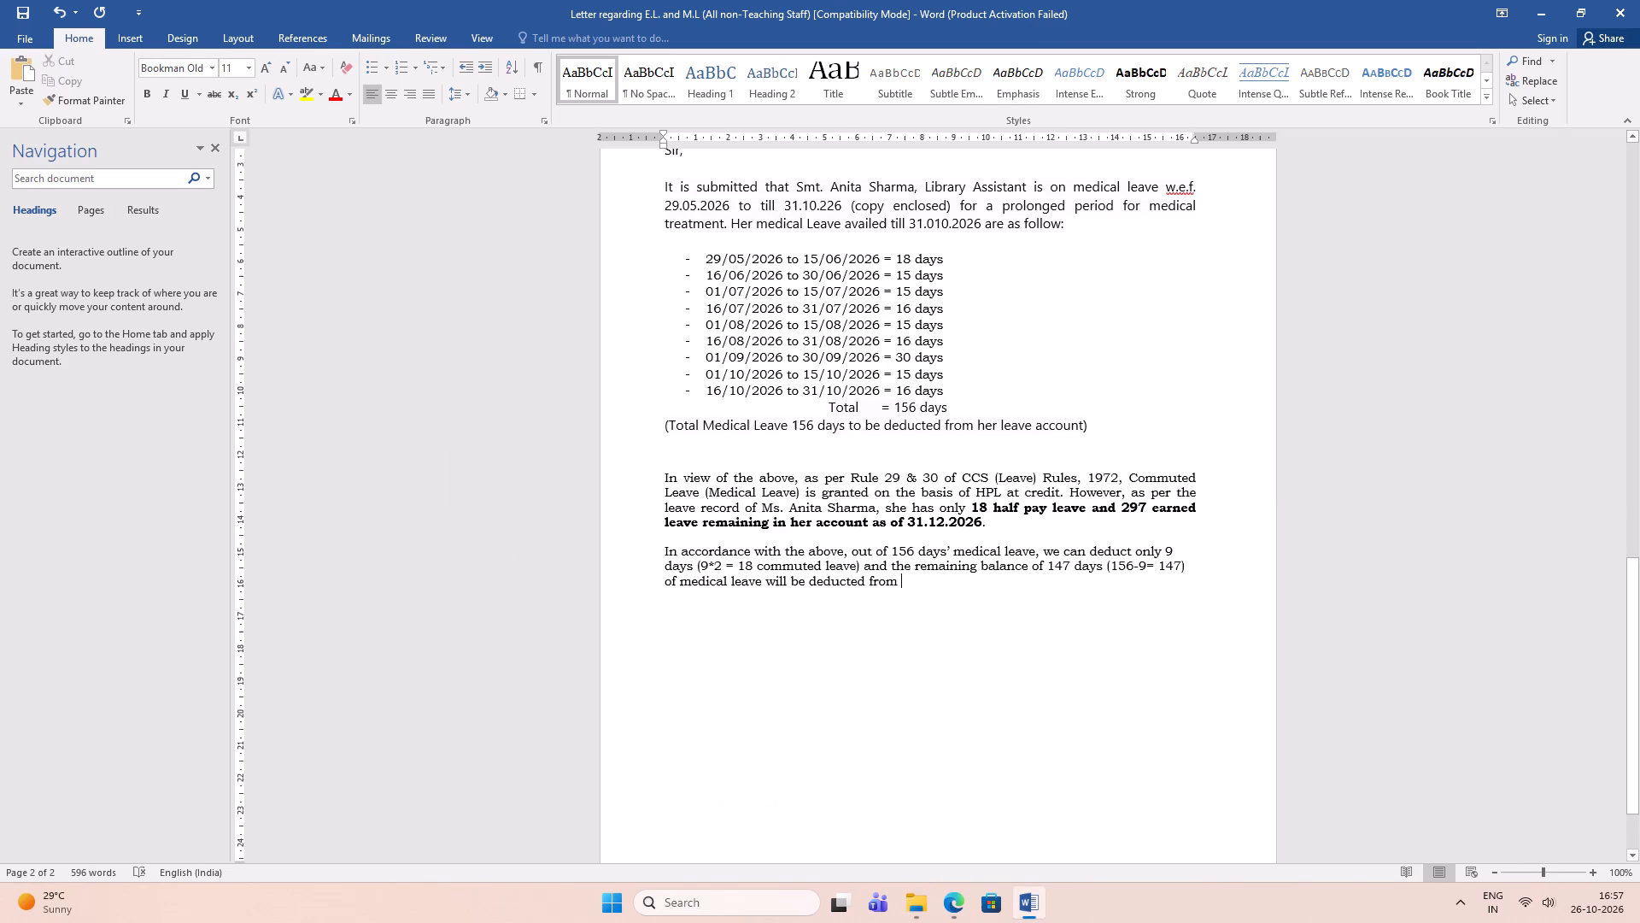
pyautogui.write('their')
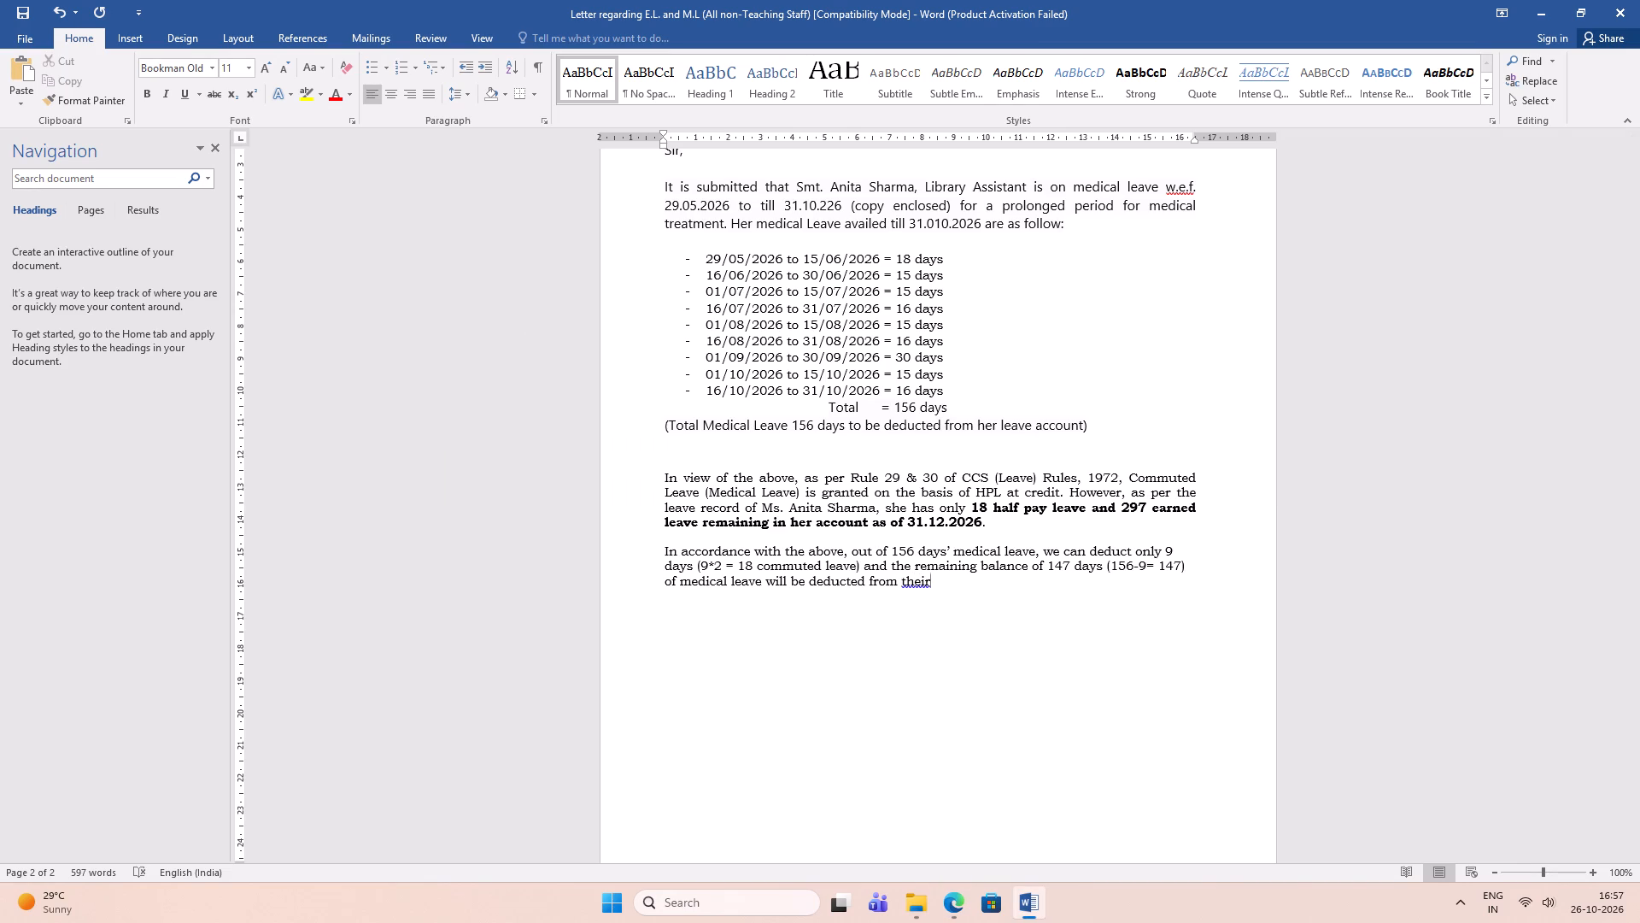
pyautogui.press('space')
pyautogui.write('a')
pyautogui.press('BackSpace')
pyautogui.write('earned leave account.')
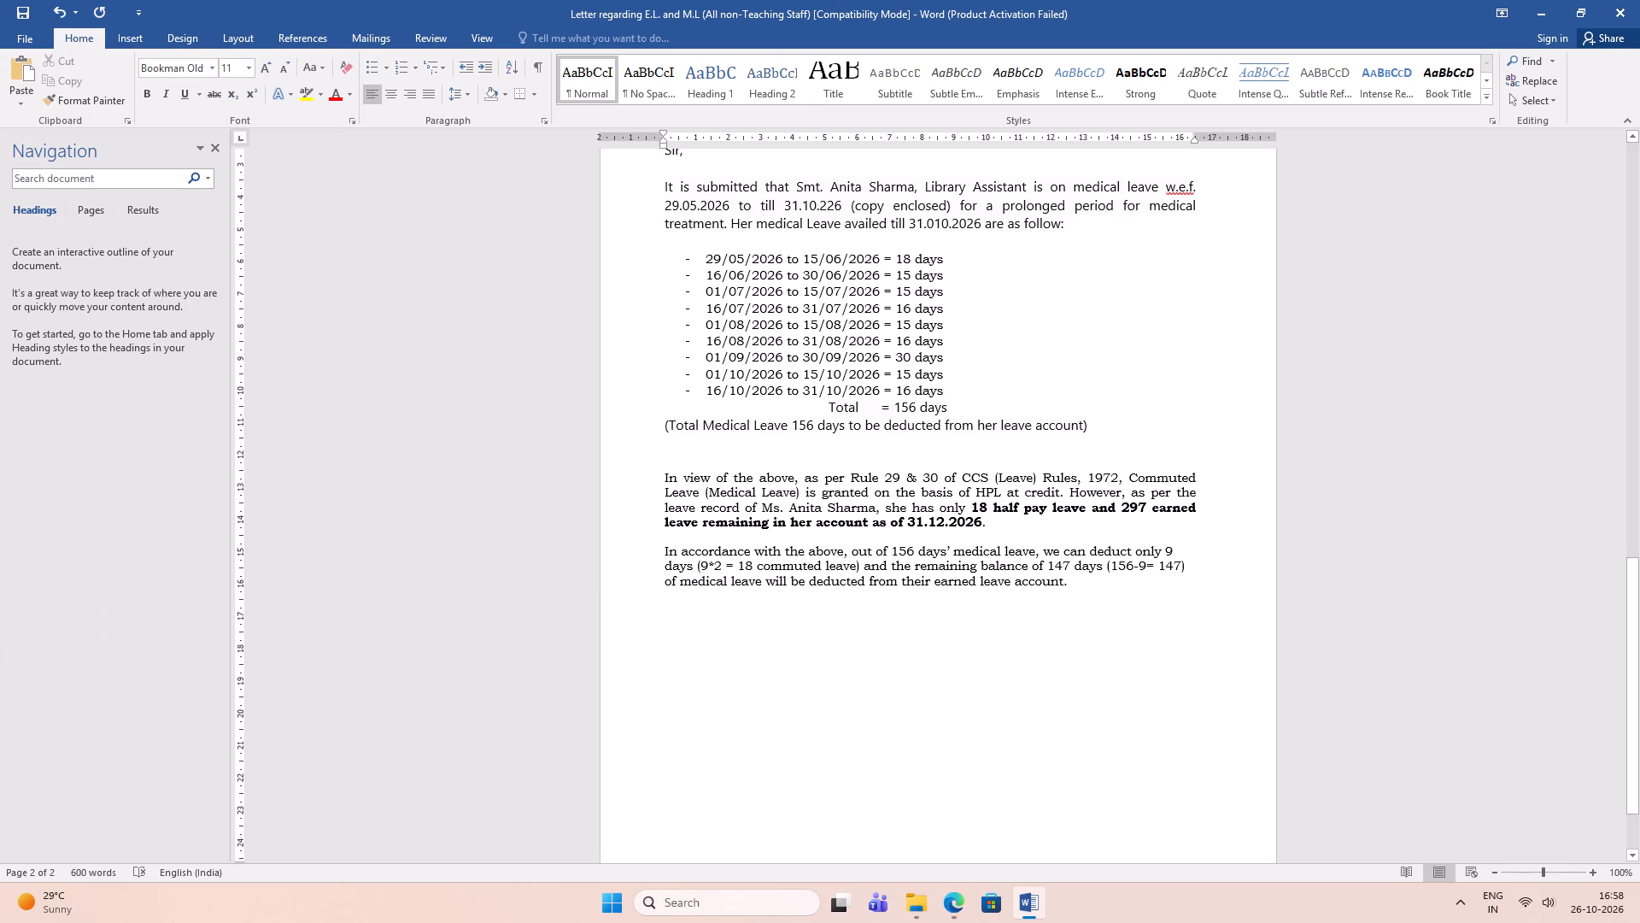
# Select the whole closing paragraph that begins "In accordance with the above".
pyautogui.moveTo(662, 552); pyautogui.dragTo(1086, 584)
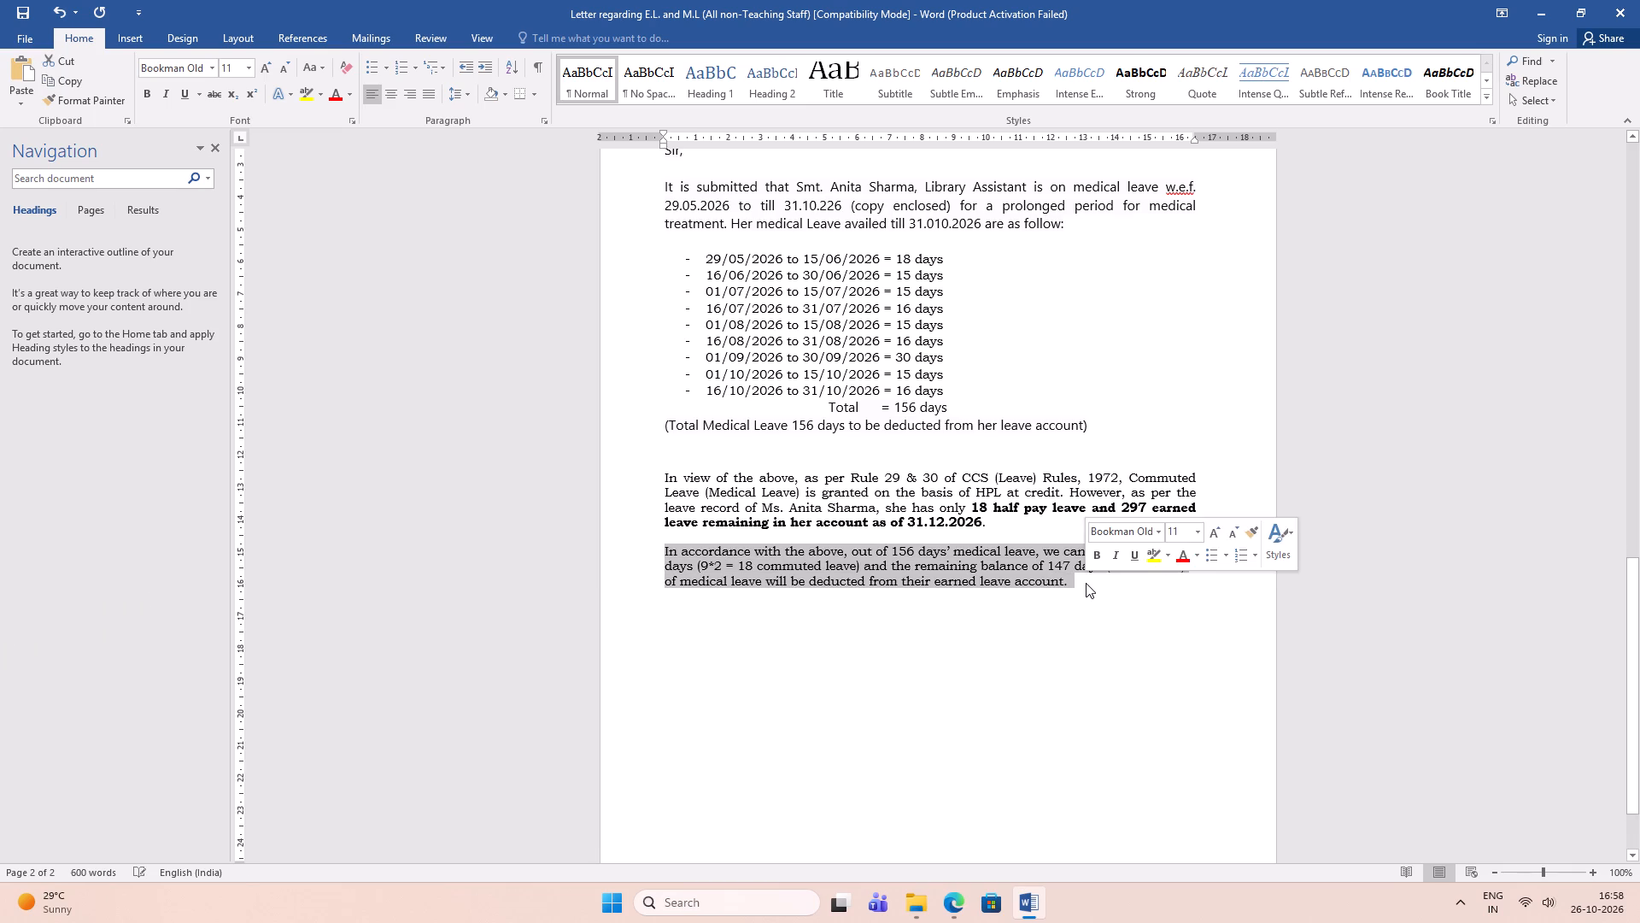
# Justify the selected closing paragraph on both sides and save the letter.
pyautogui.hotkey('ctrl', 'j')
pyautogui.hotkey('ctrl', 's')
pyautogui.hotkey('ctrl', 's')
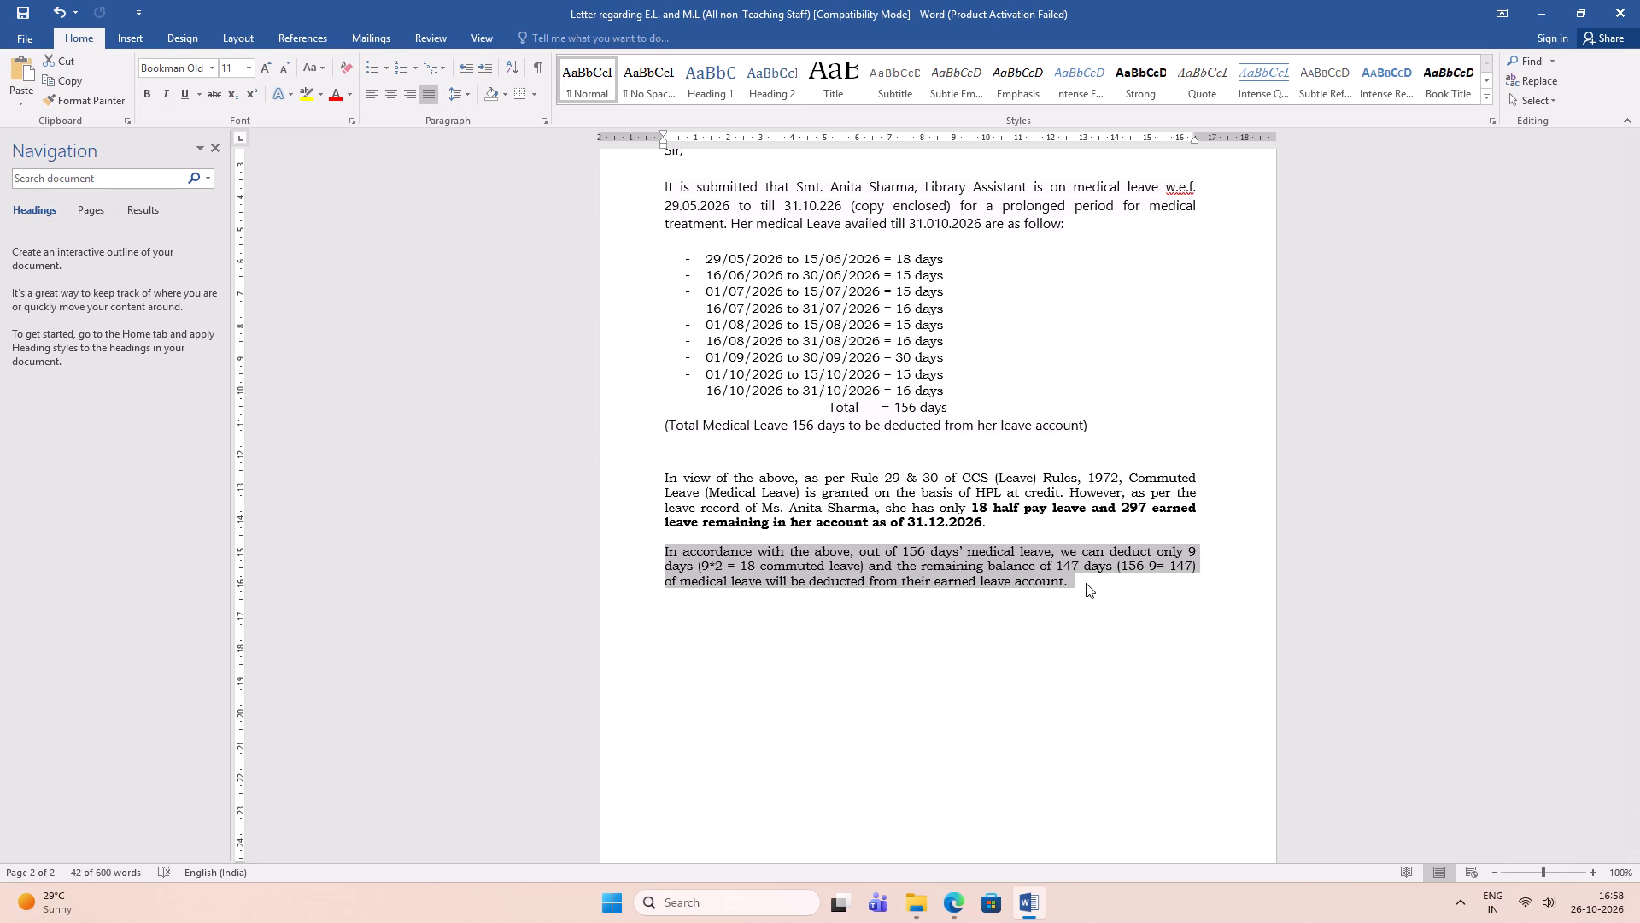
pyautogui.hotkey('ctrl', 's')
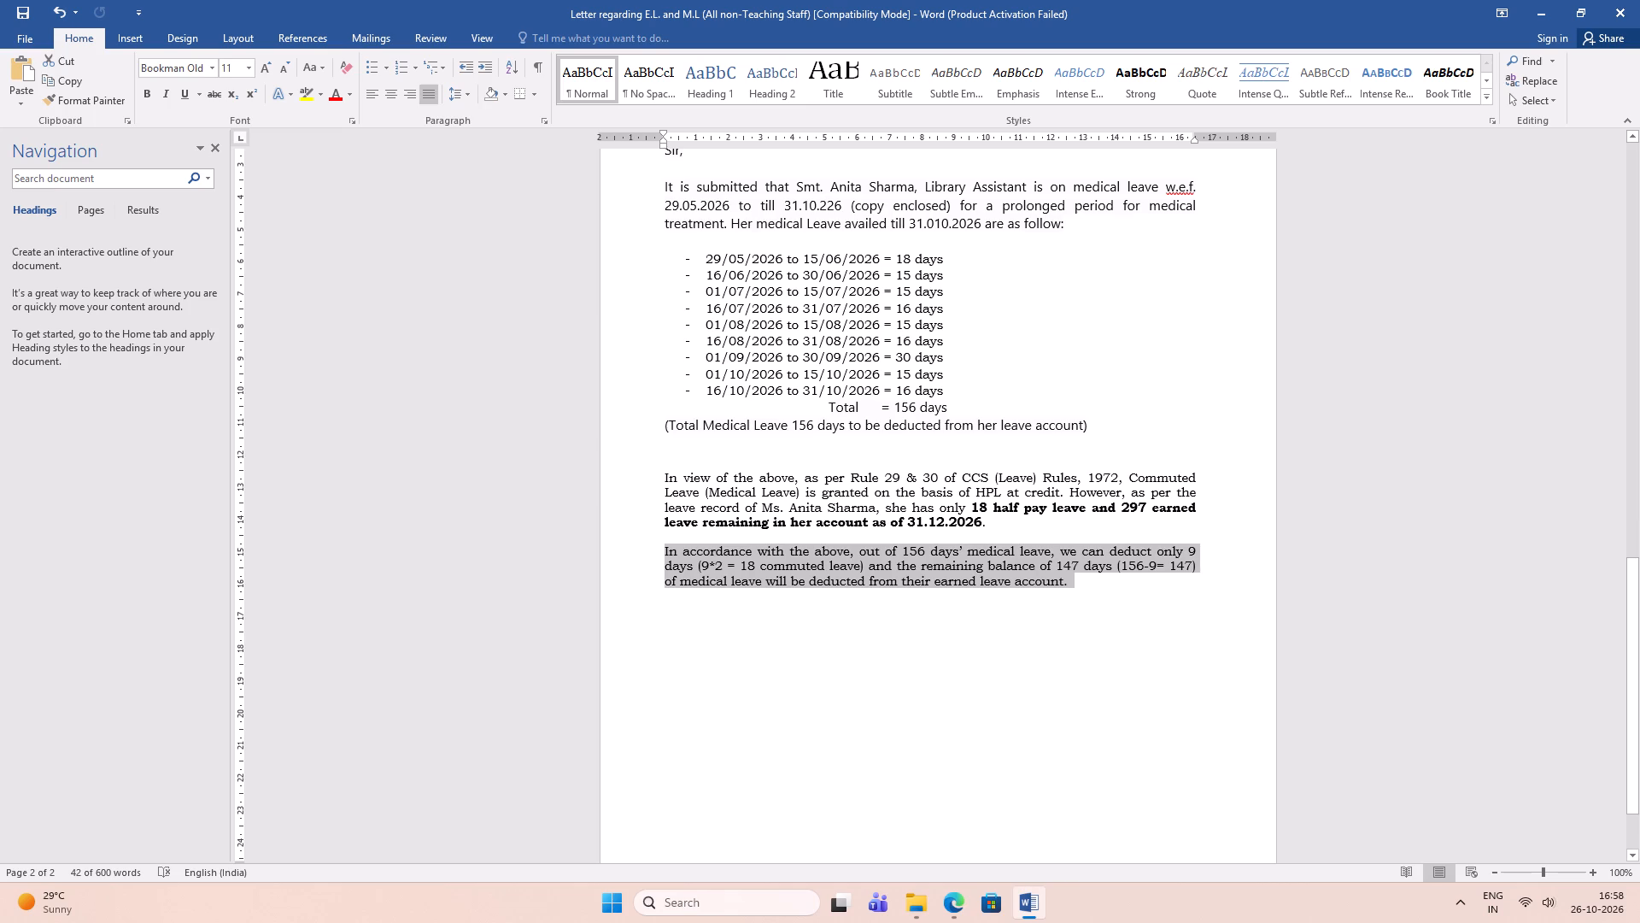
pyautogui.click(676, 667)
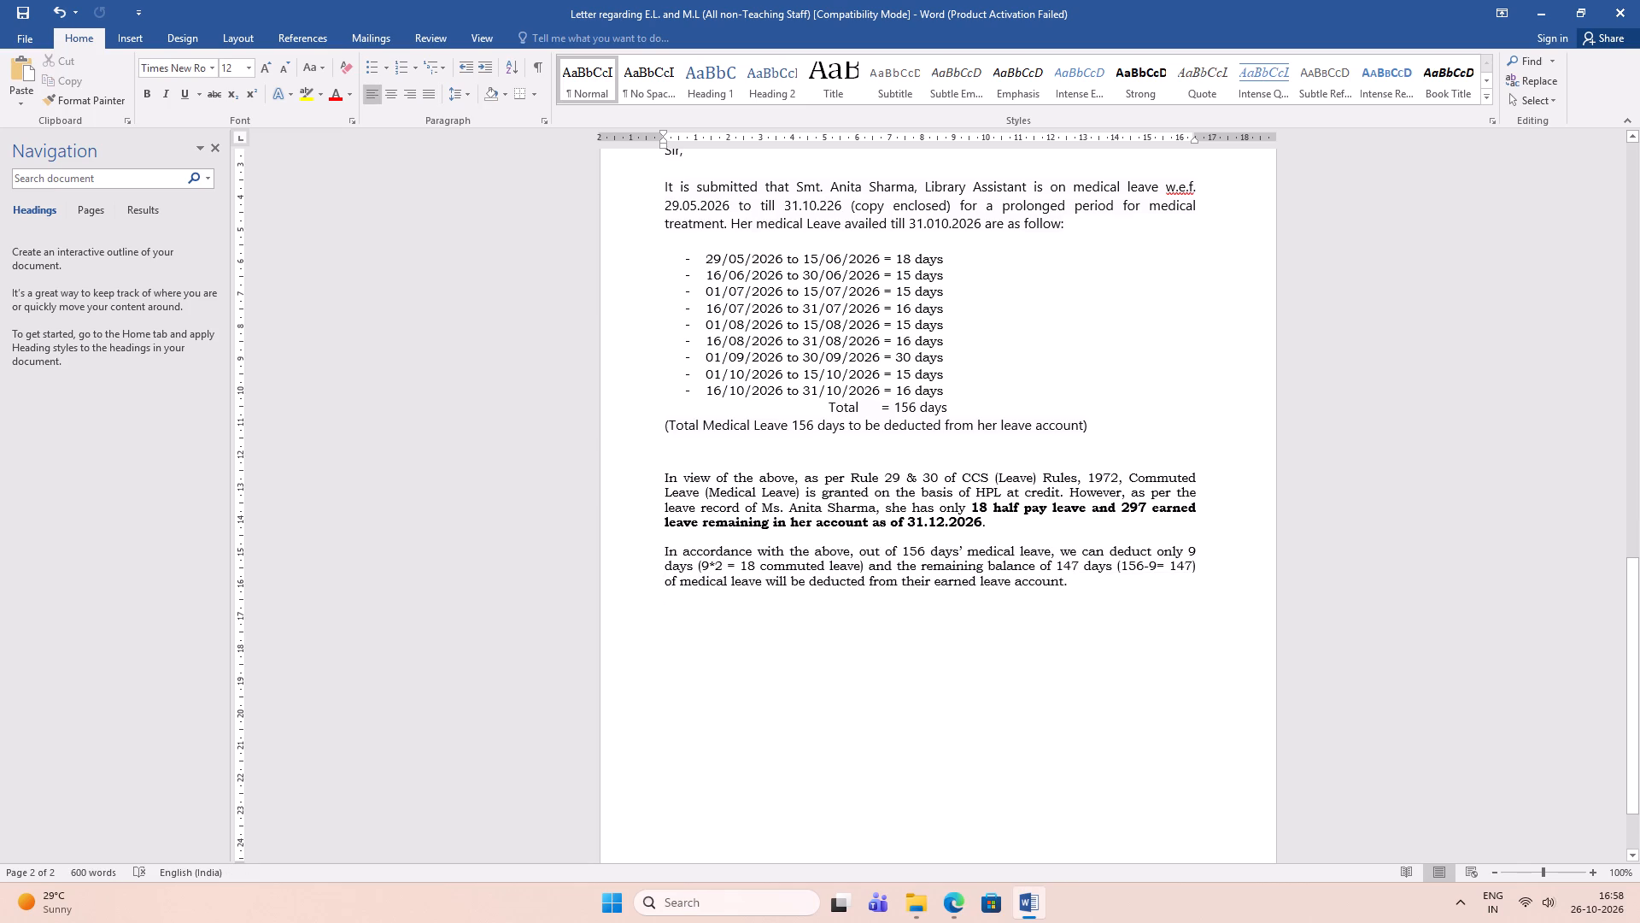
pyautogui.hotkey('ctrl', 's')
pyautogui.click(1076, 593)
pyautogui.hotkey('ctrl', 's')
# Switch to the Gmail page in Edge and open the signed-in Google account's options.
pyautogui.hotkey('alt', 'Tab')
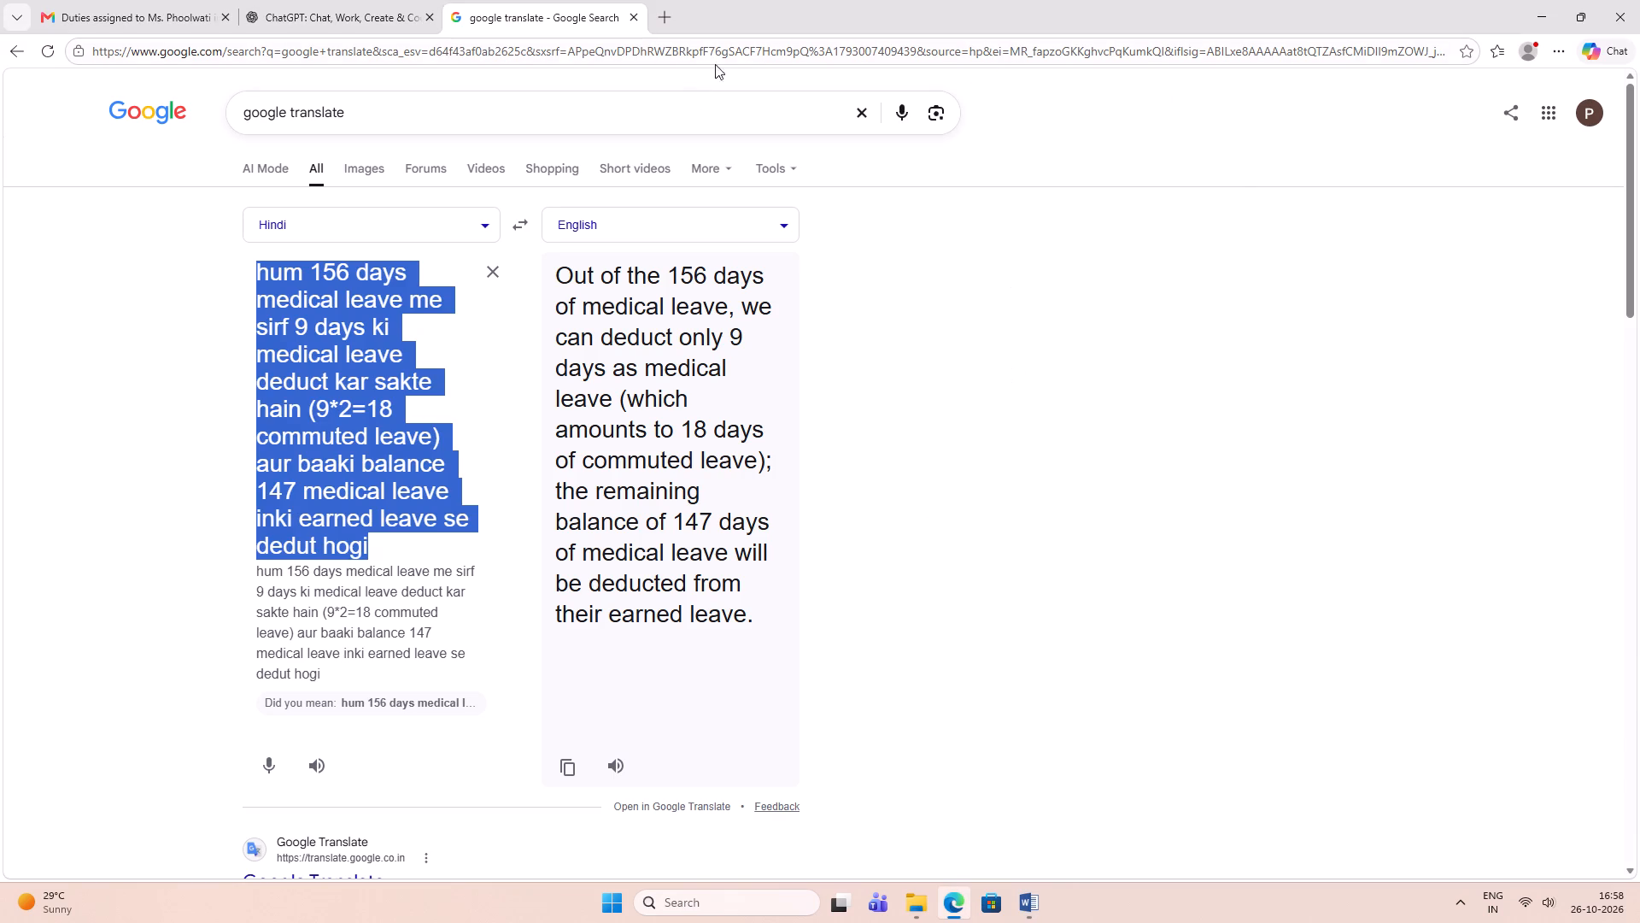
pyautogui.moveTo(116, 20); pyautogui.dragTo(137, 15)
pyautogui.moveTo(1559, 103); pyautogui.dragTo(1569, 103)
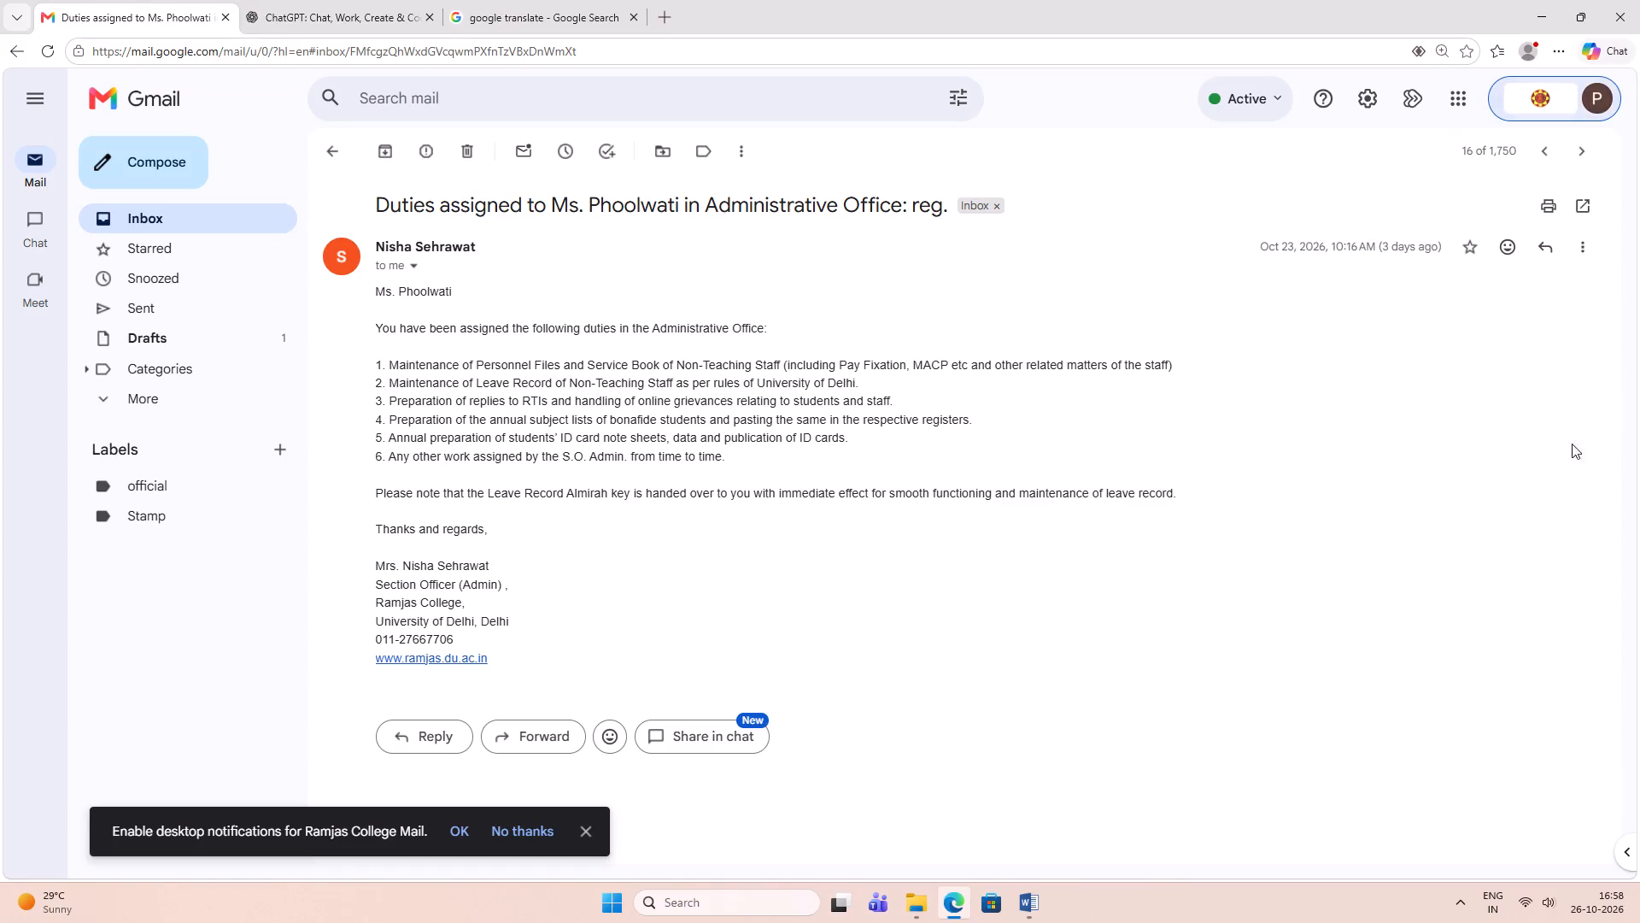
pyautogui.click(1597, 109)
pyautogui.scroll(-2, 1532, 492)
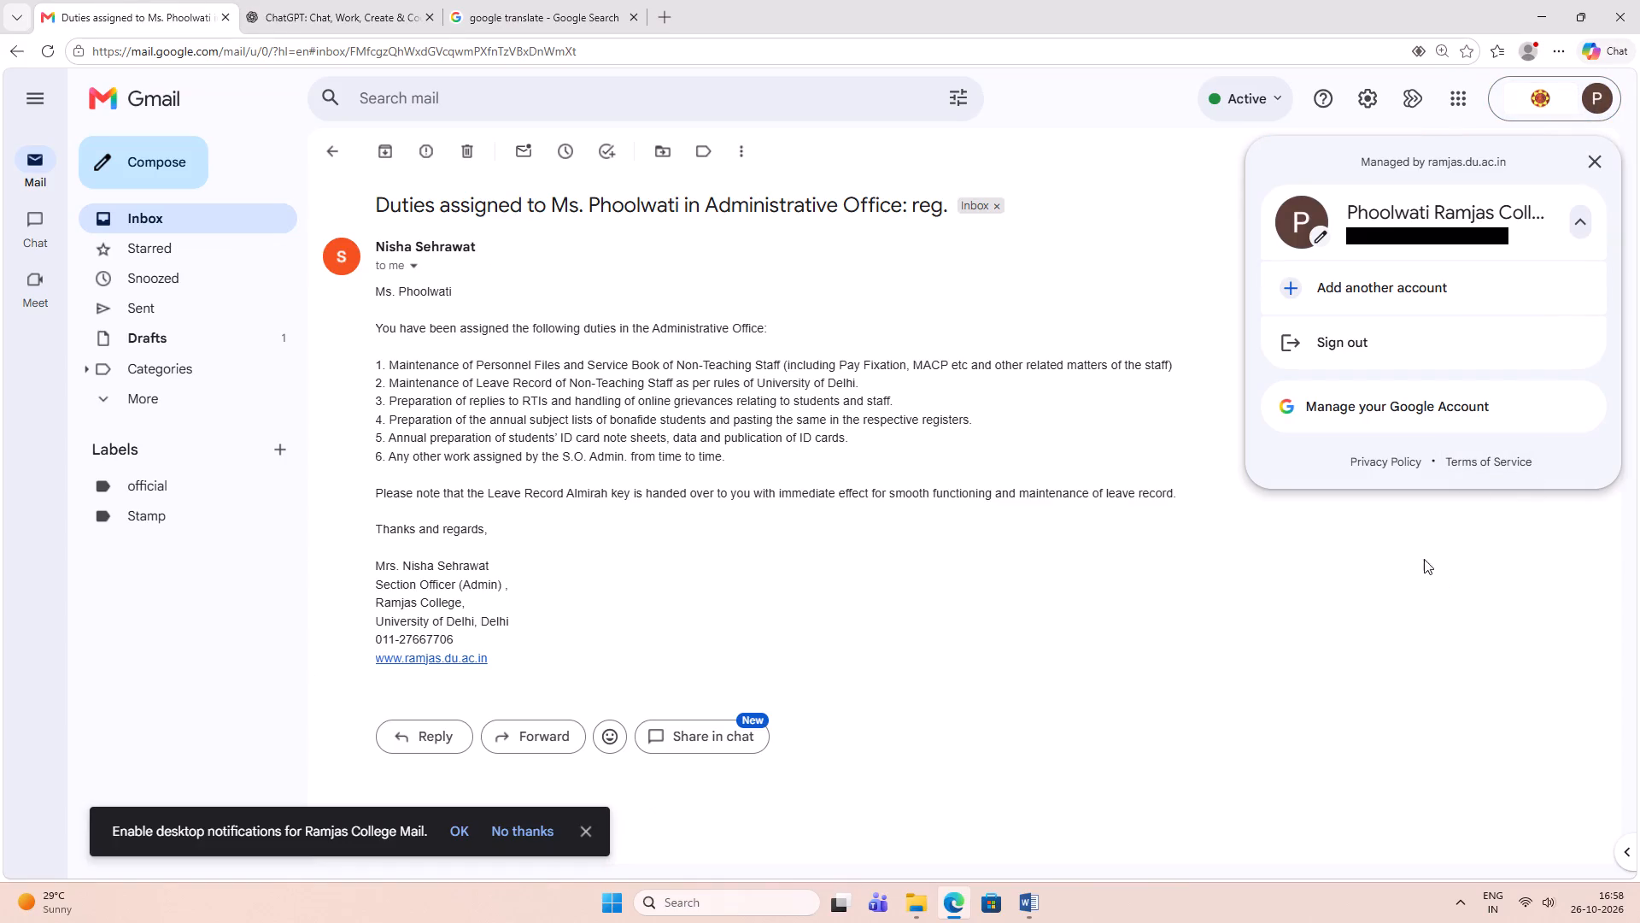
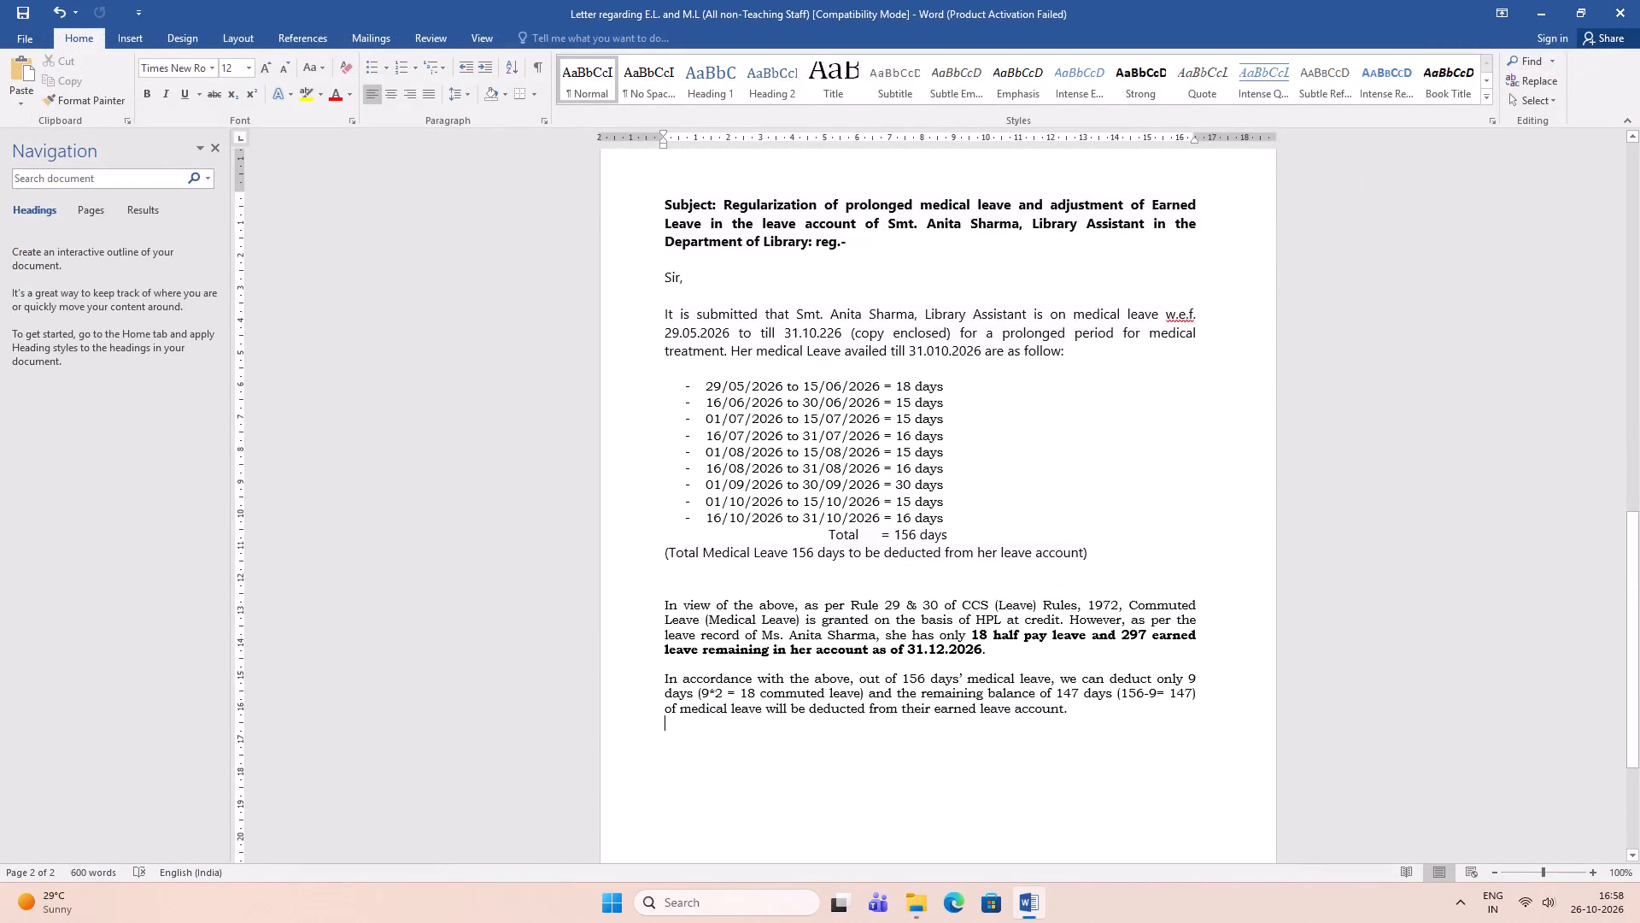
# Close the medical leave letter and the File Explorer window showing its folder.
pyautogui.click(1617, 15)
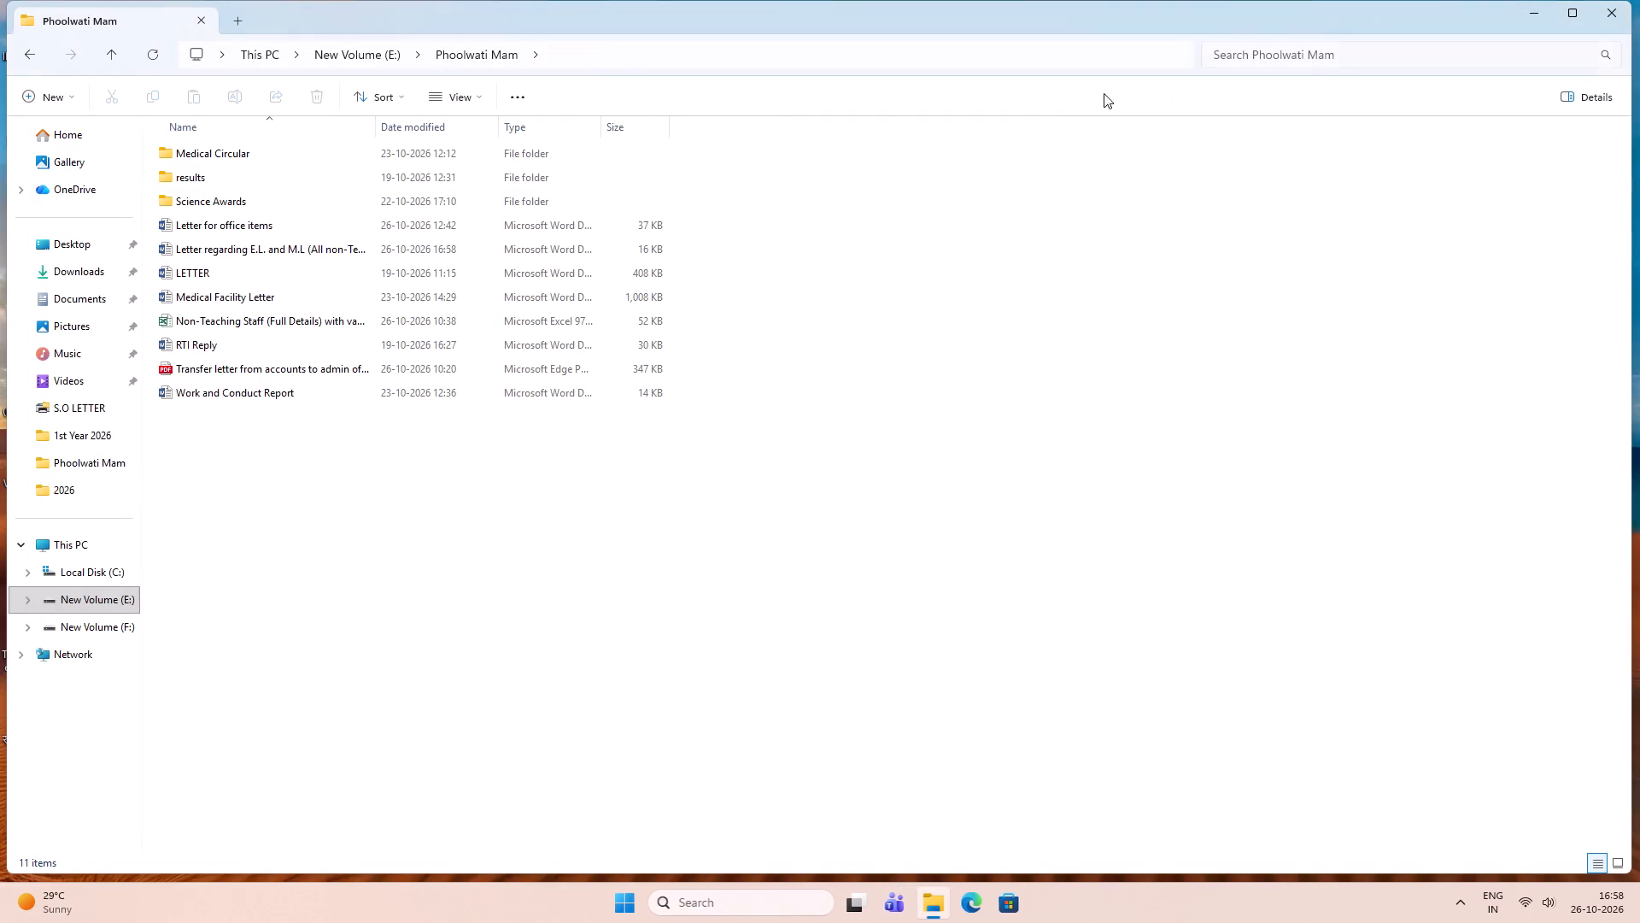
pyautogui.click(1610, 11)
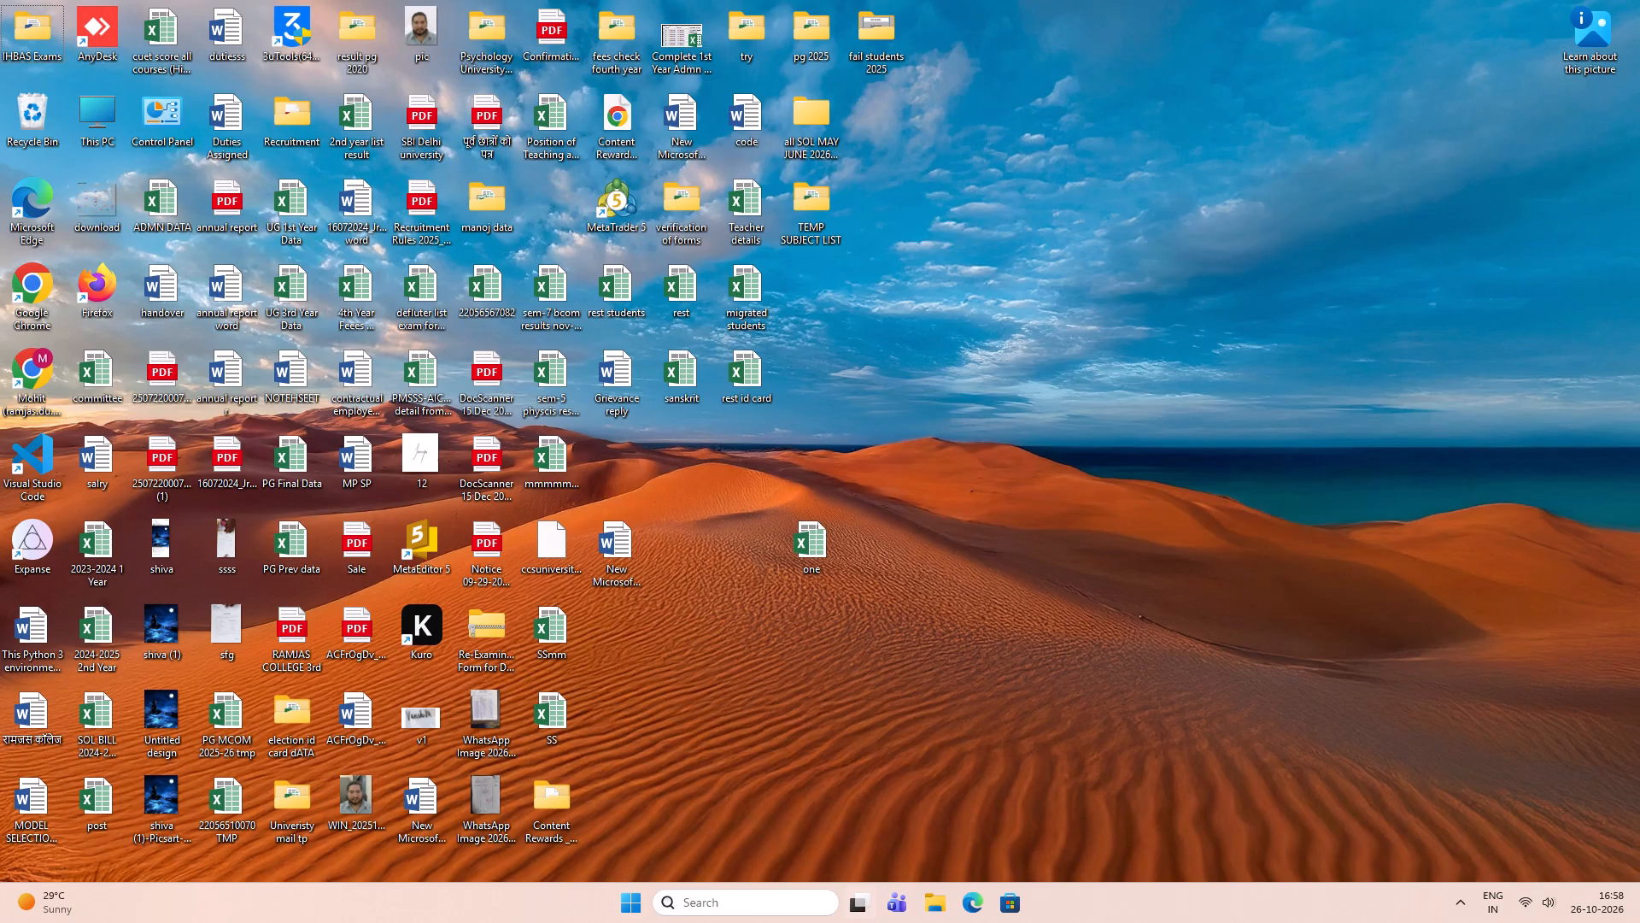
# Bring up the computer's power options for shutting it down.
pyautogui.click(626, 907)
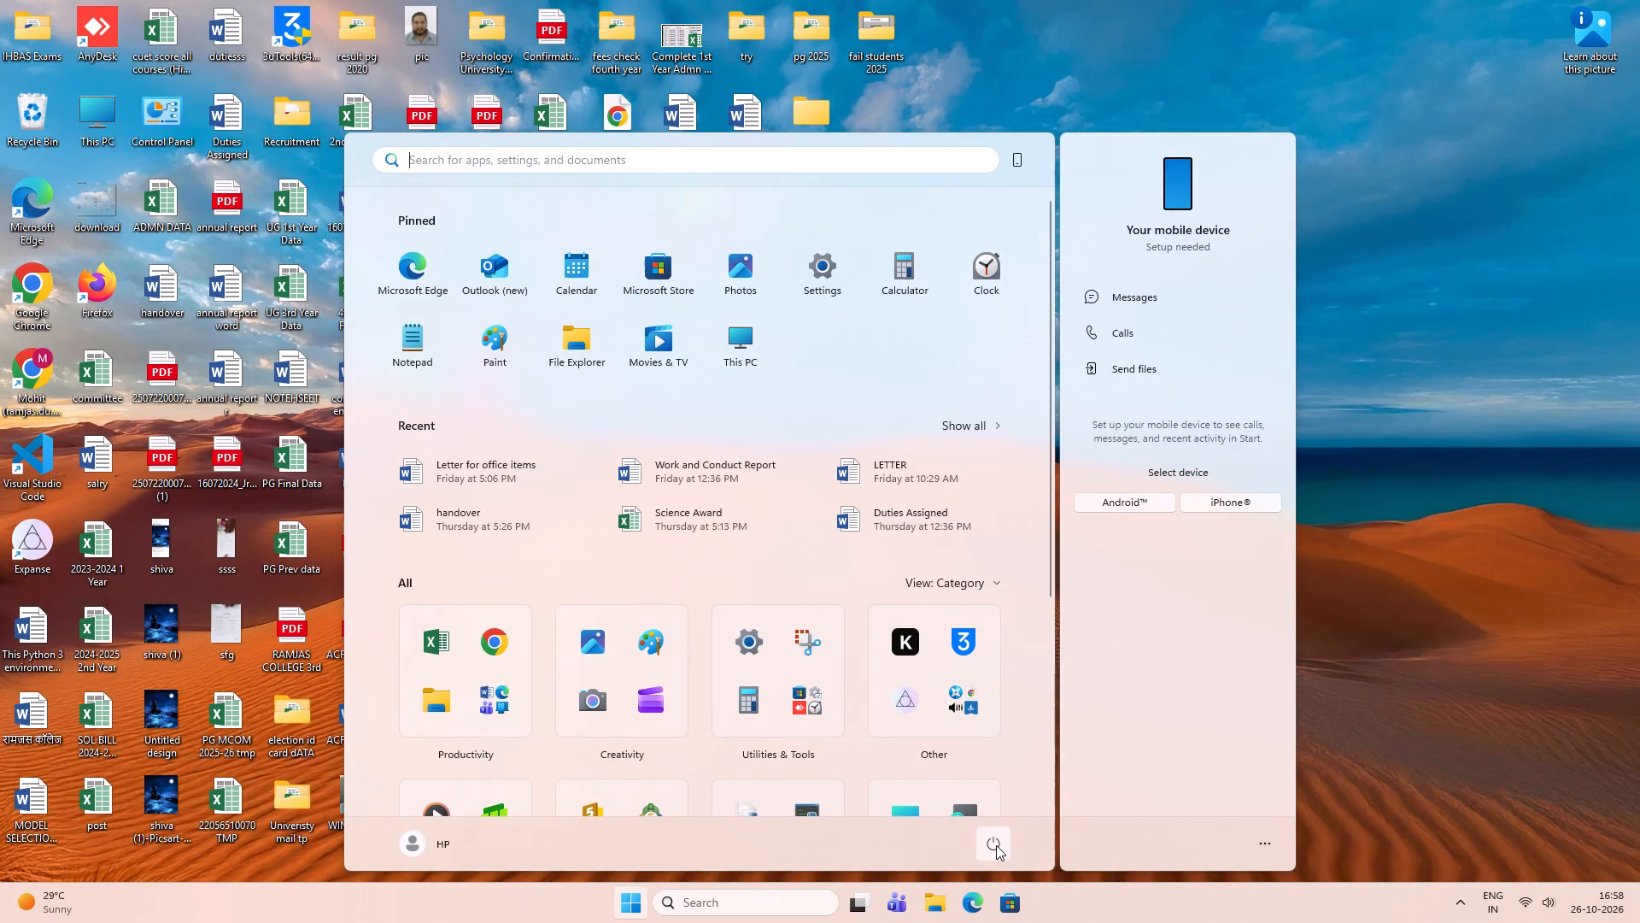
pyautogui.click(995, 847)
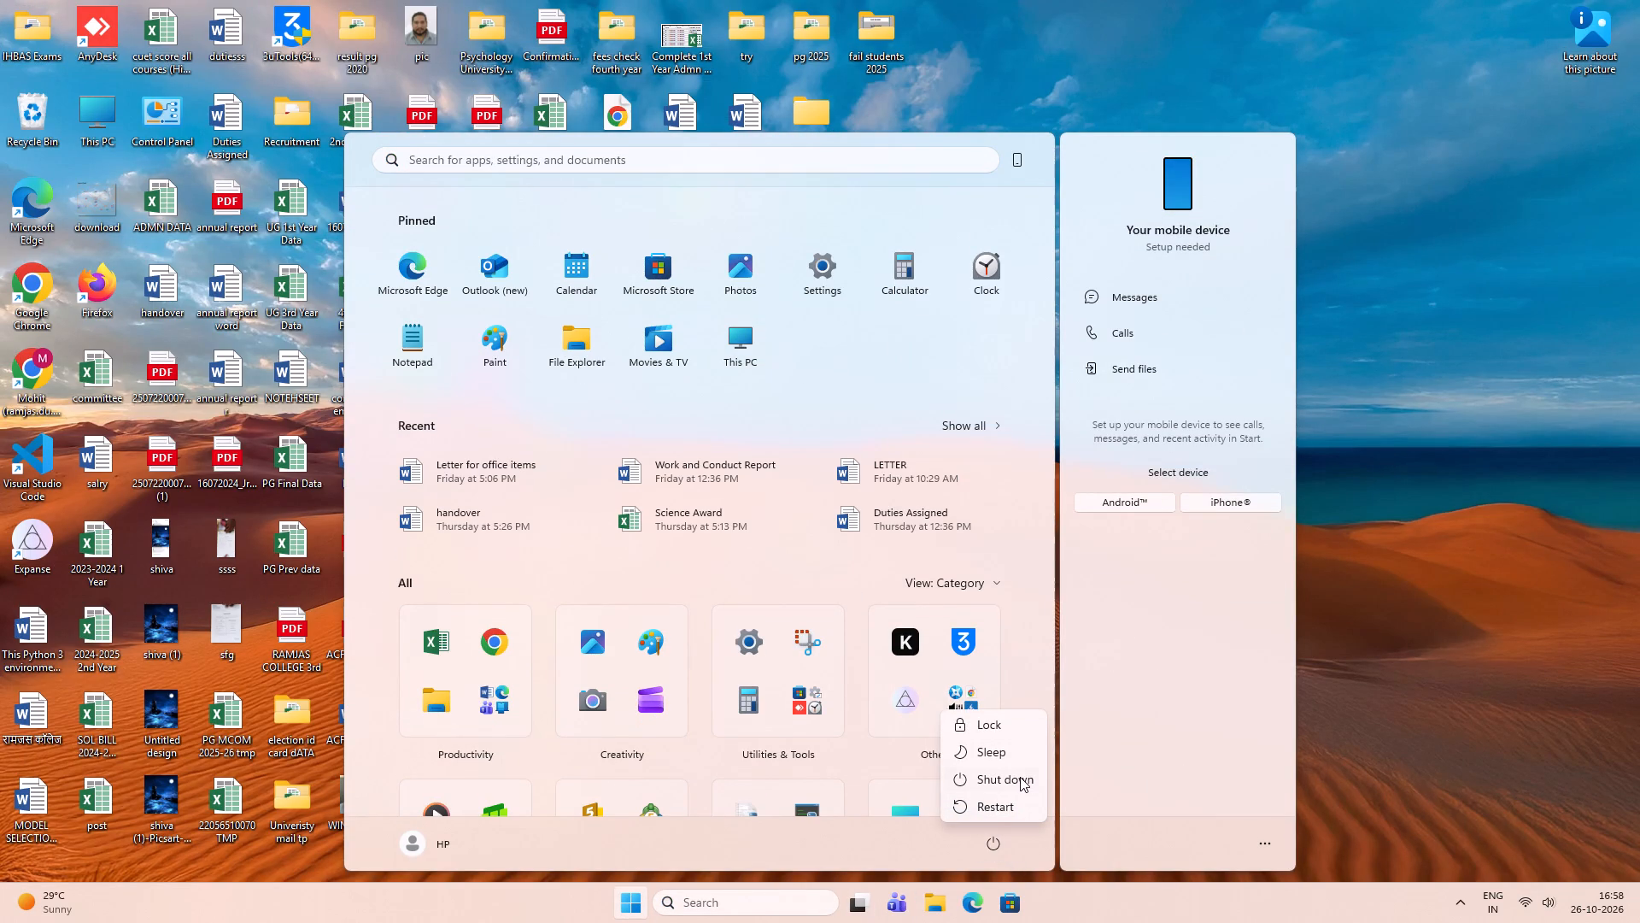